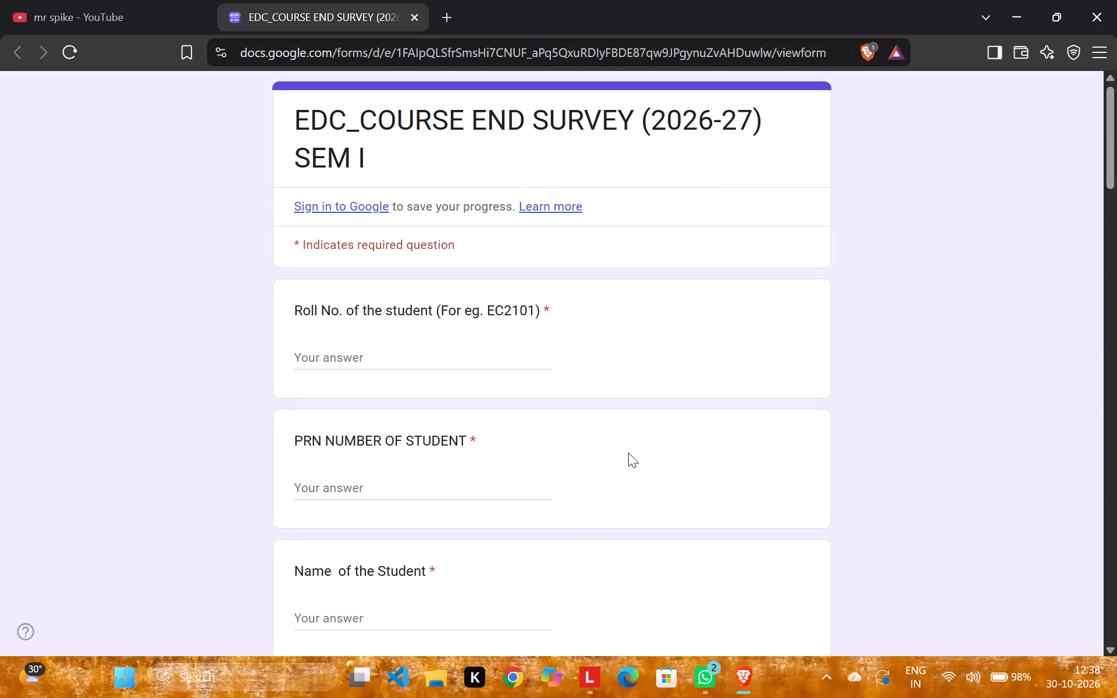
Search the web for "google forms" in a new browser tab.
click(449, 14)
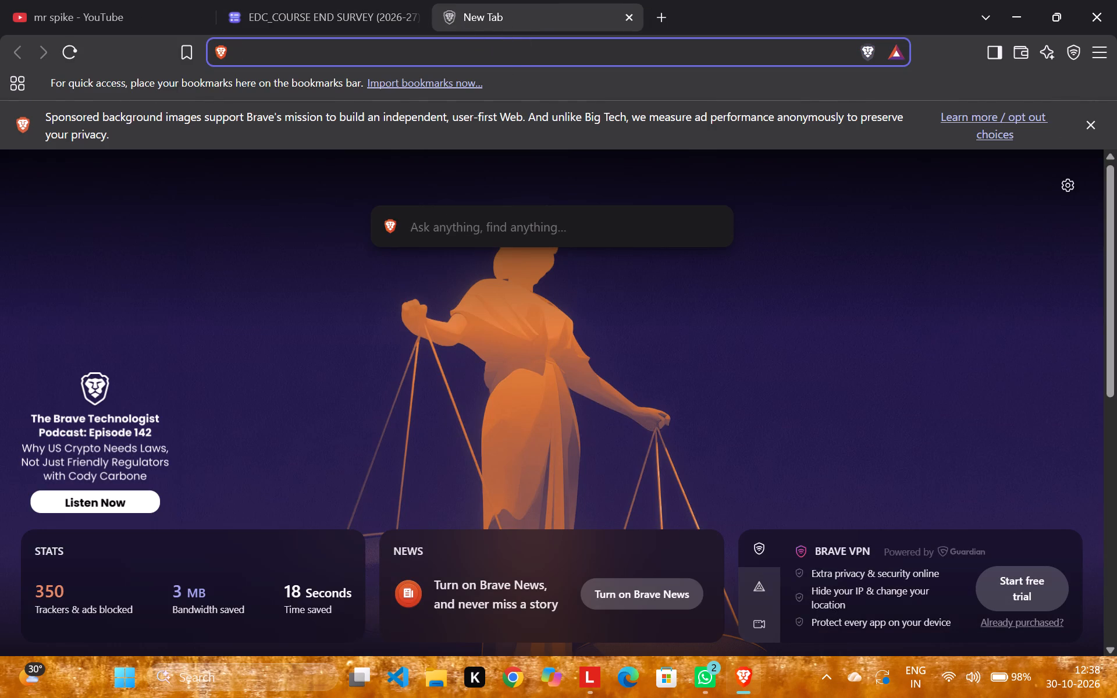
scroll(564, 2, right, 1)
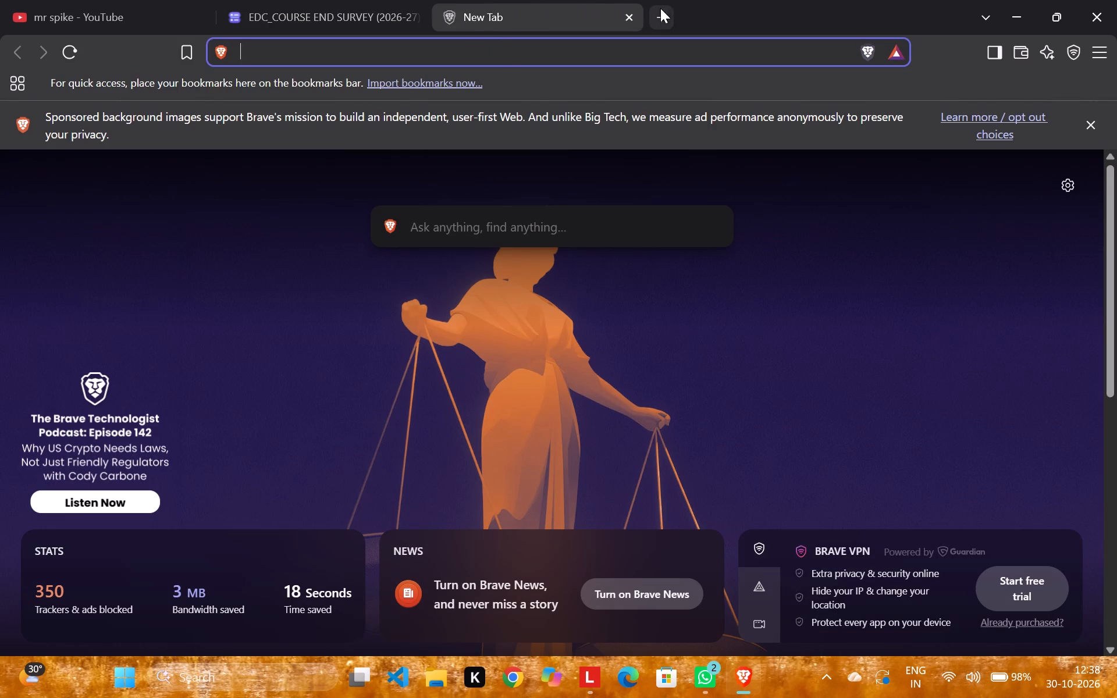
scroll(660, 8, right, 1)
click(660, 12)
click(632, 17)
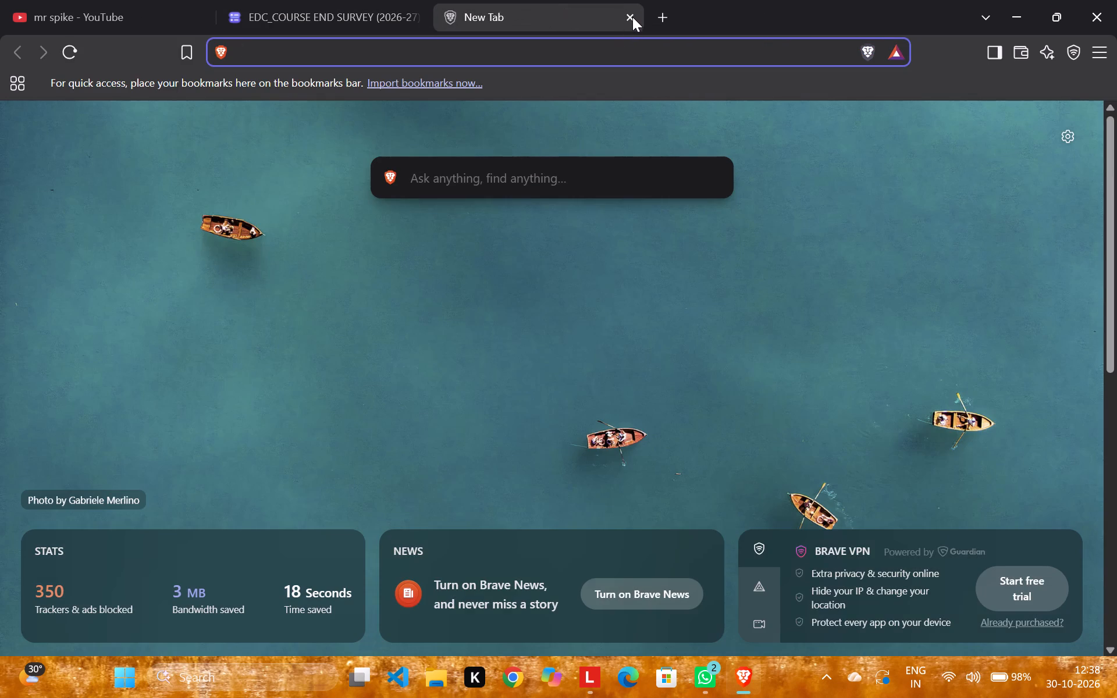
click(549, 59)
click(549, 50)
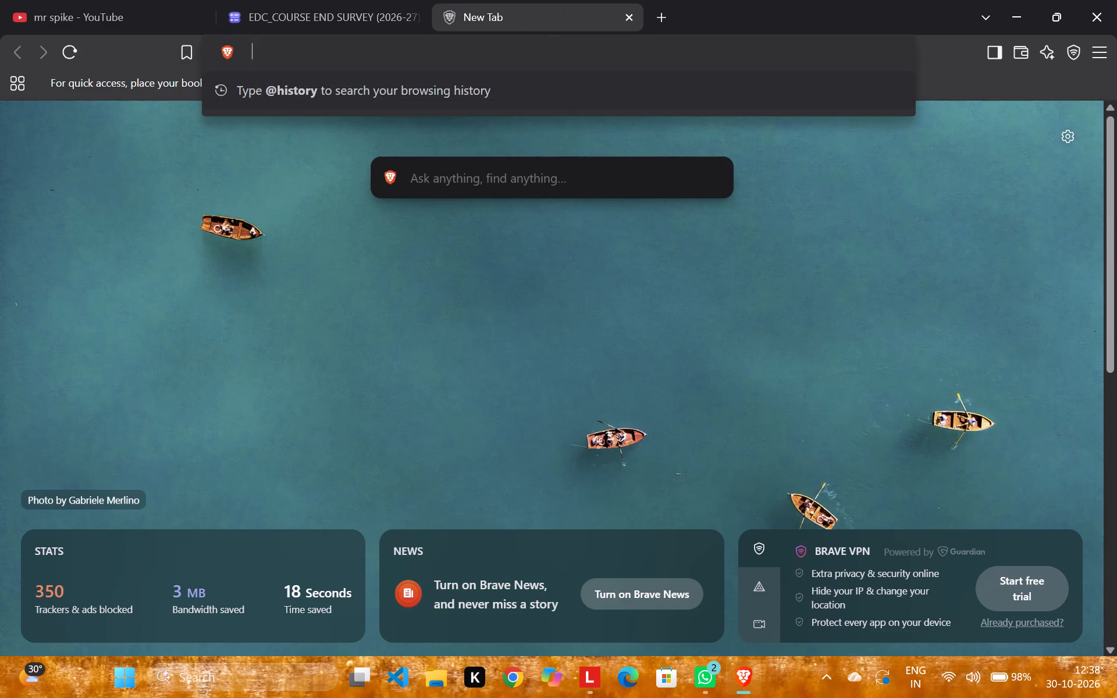
text(google forms)
key(Return)
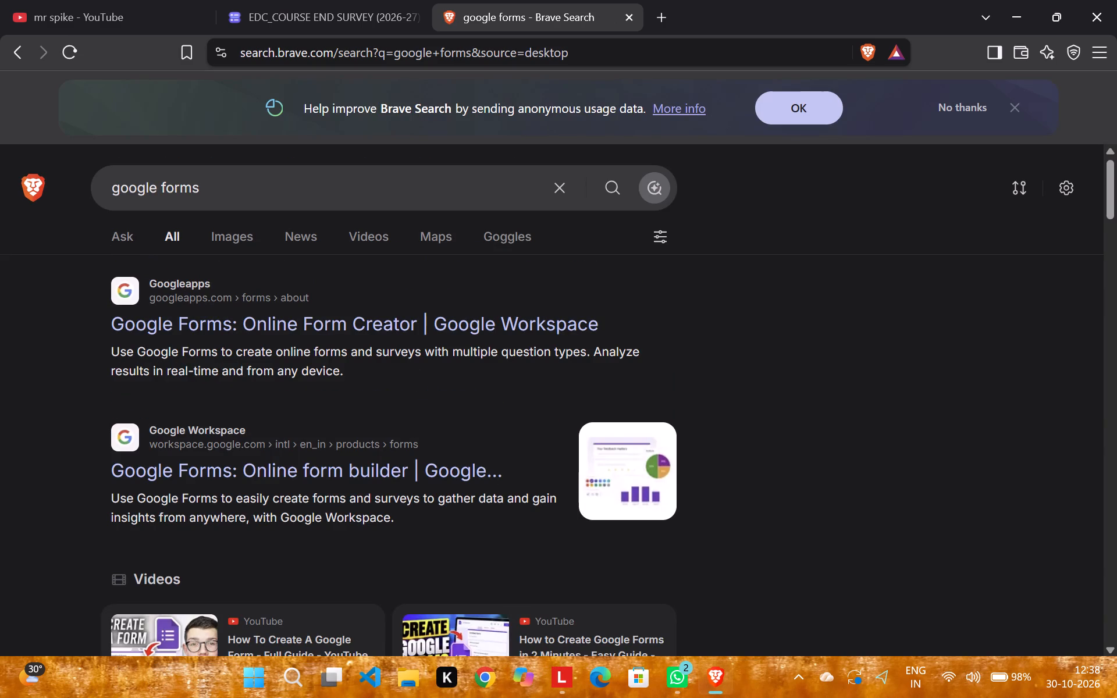
Open the Google Forms: Online Form Creator result and follow its Try Forms for Work link.
click(403, 312)
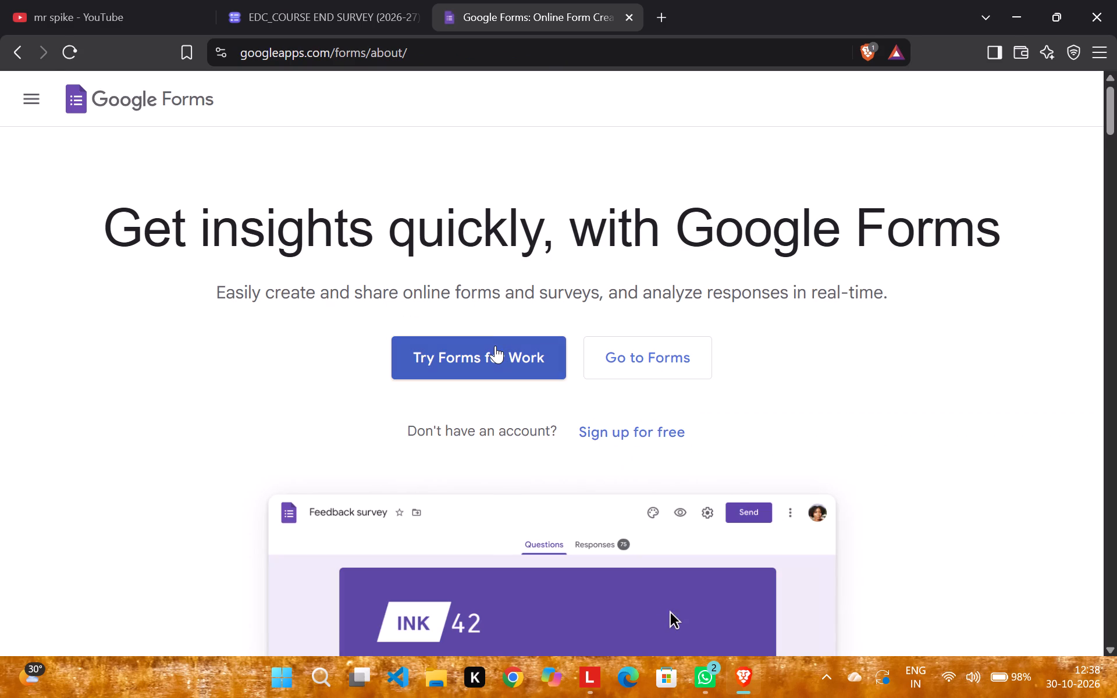
click(495, 358)
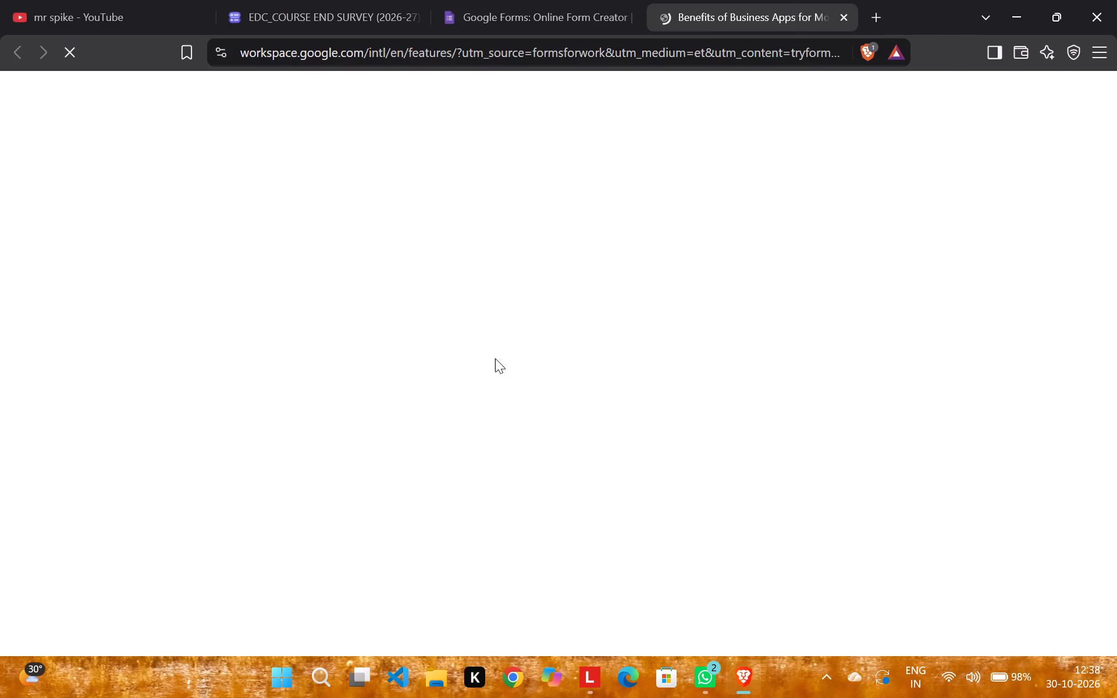
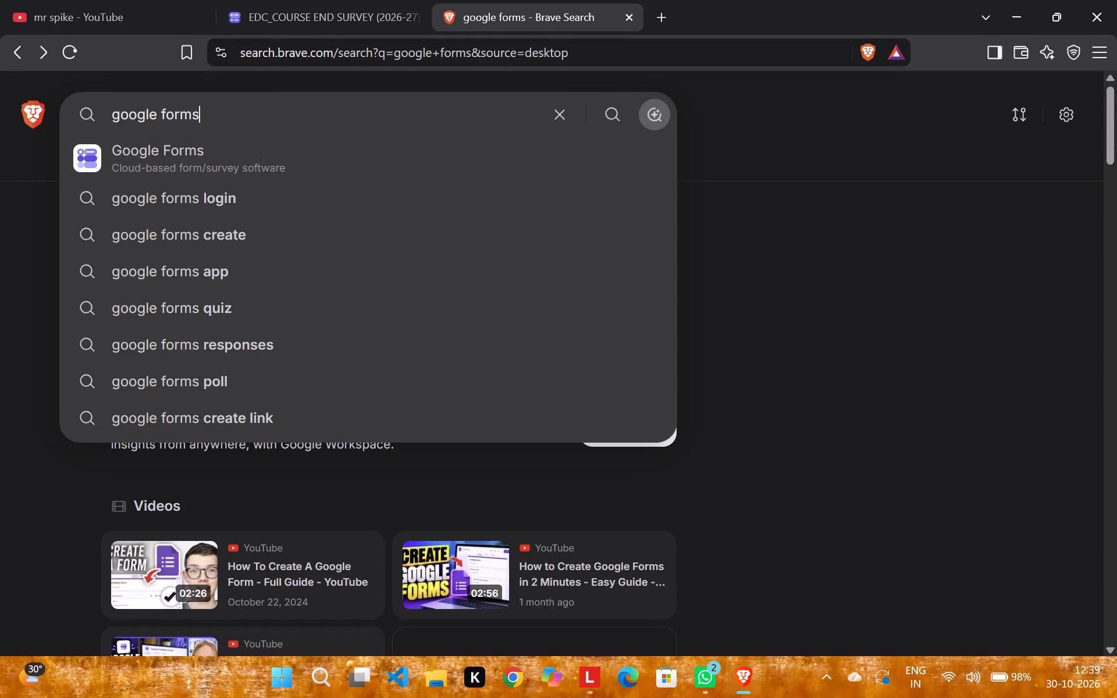
Refine the web search to the suggested query "google forms create".
drag(226, 214, 229, 257)
click(232, 230)
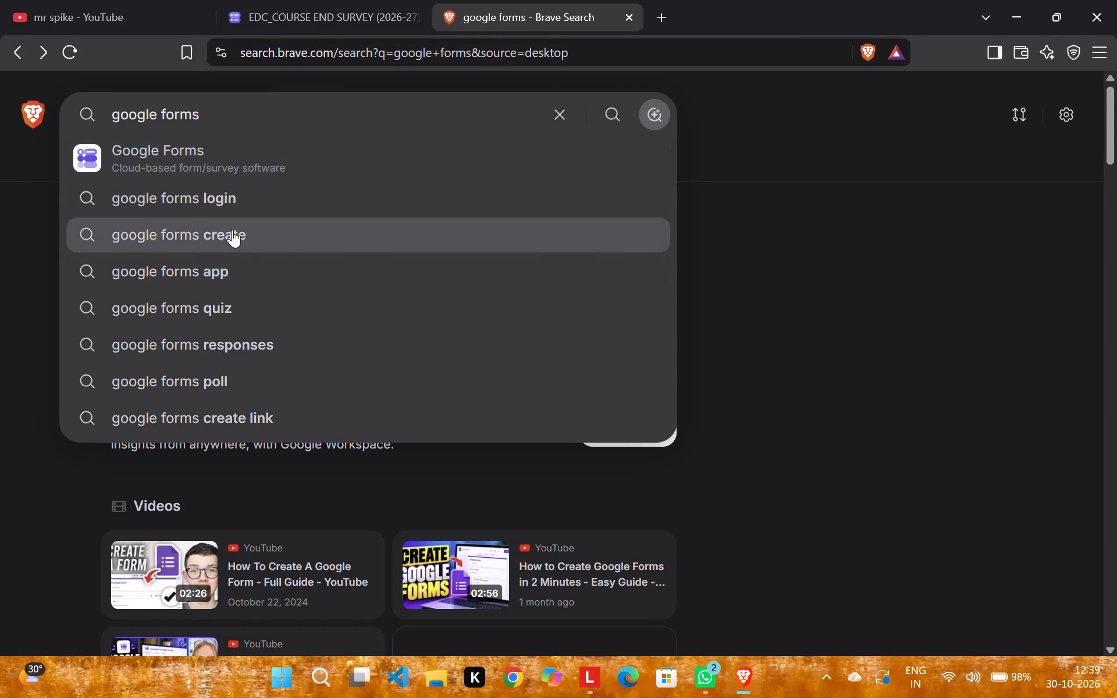
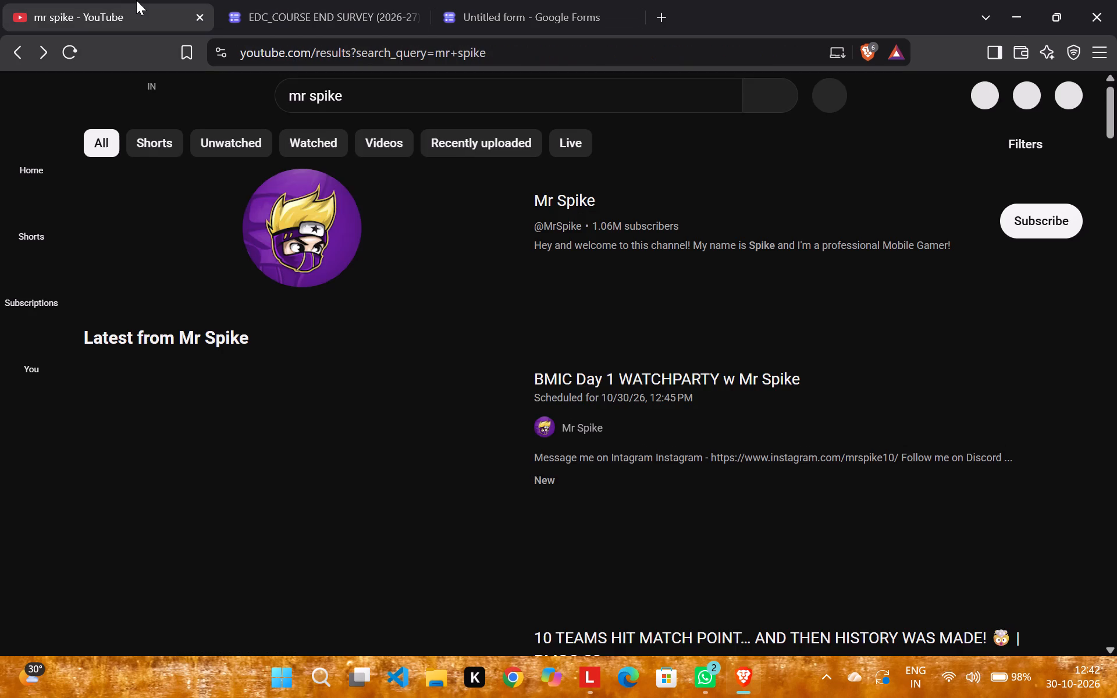
Close the YouTube search results for mr spike.
click(201, 13)
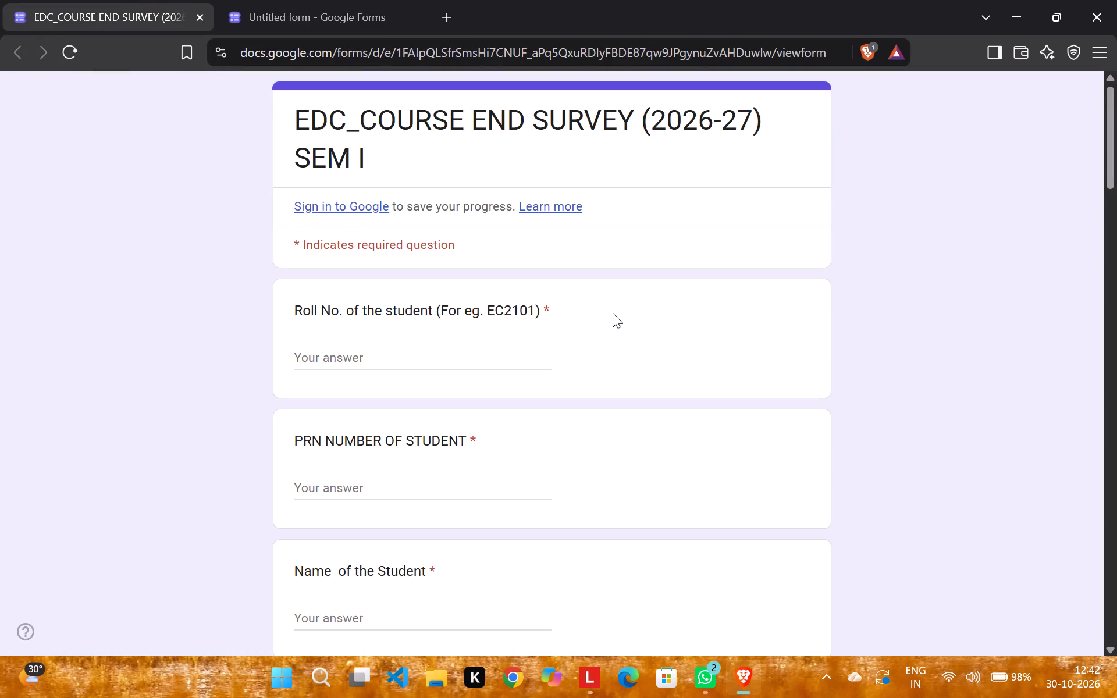
Copy the title "EDC_COURSE END SURVEY (2026-27) SEM I" from the existing survey into the title of the untitled form.
key(ctrl+Tab)
key(ctrl+Tab)
drag(296, 119, 369, 155)
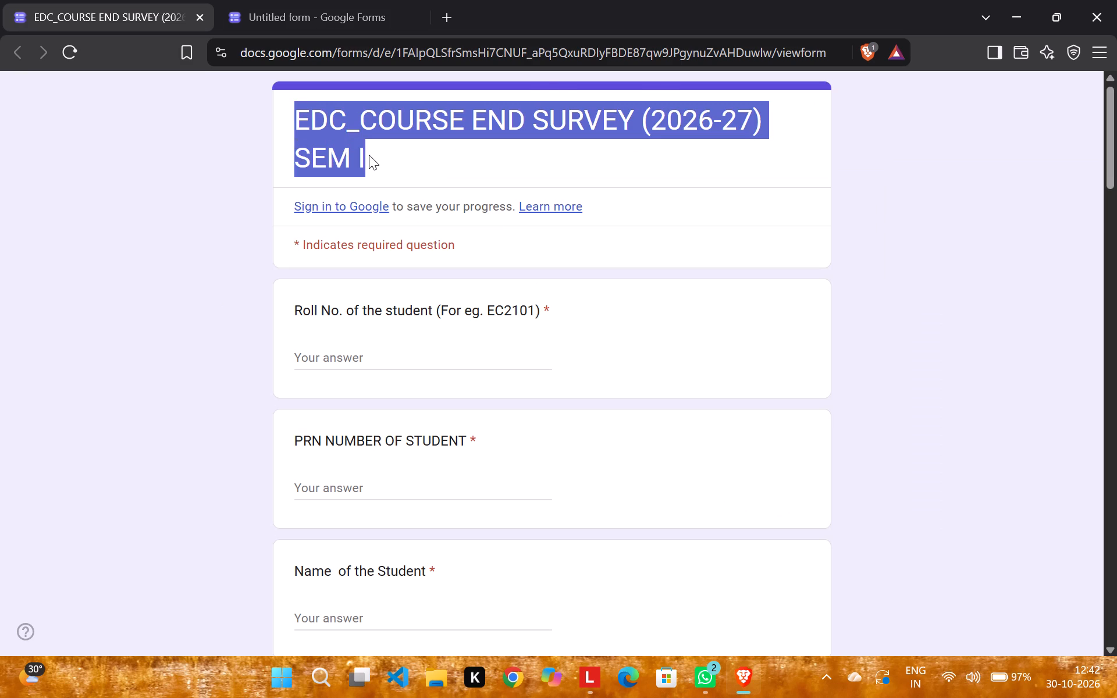
key(ctrl+c)
key(ctrl+Tab)
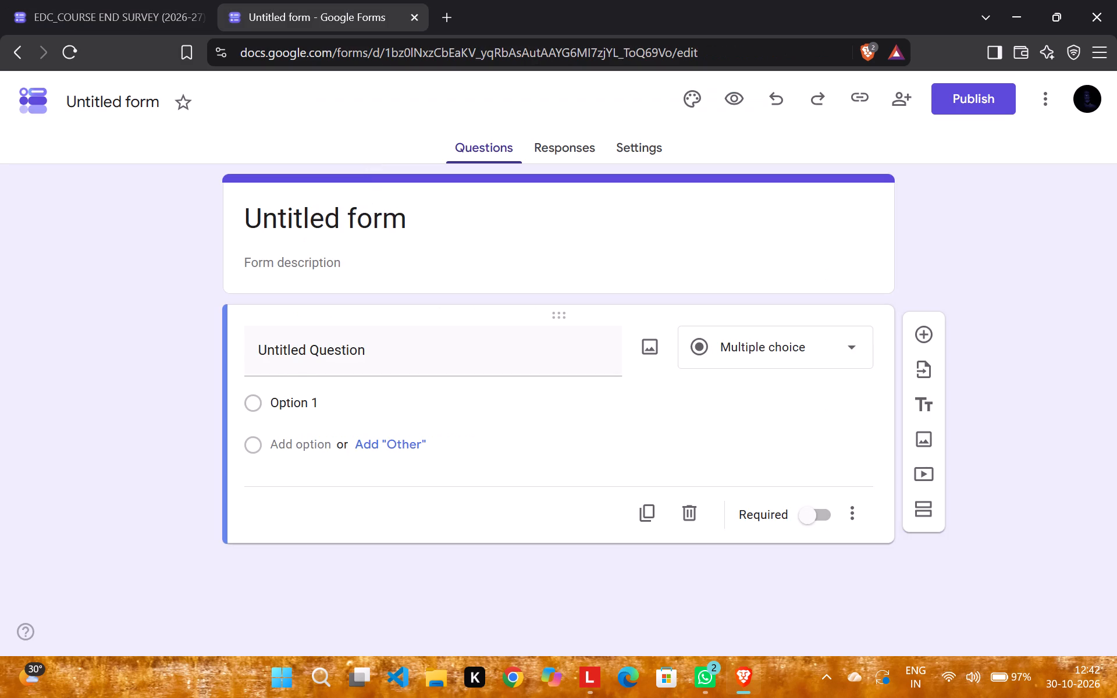
click(371, 211)
key(ctrl+v)
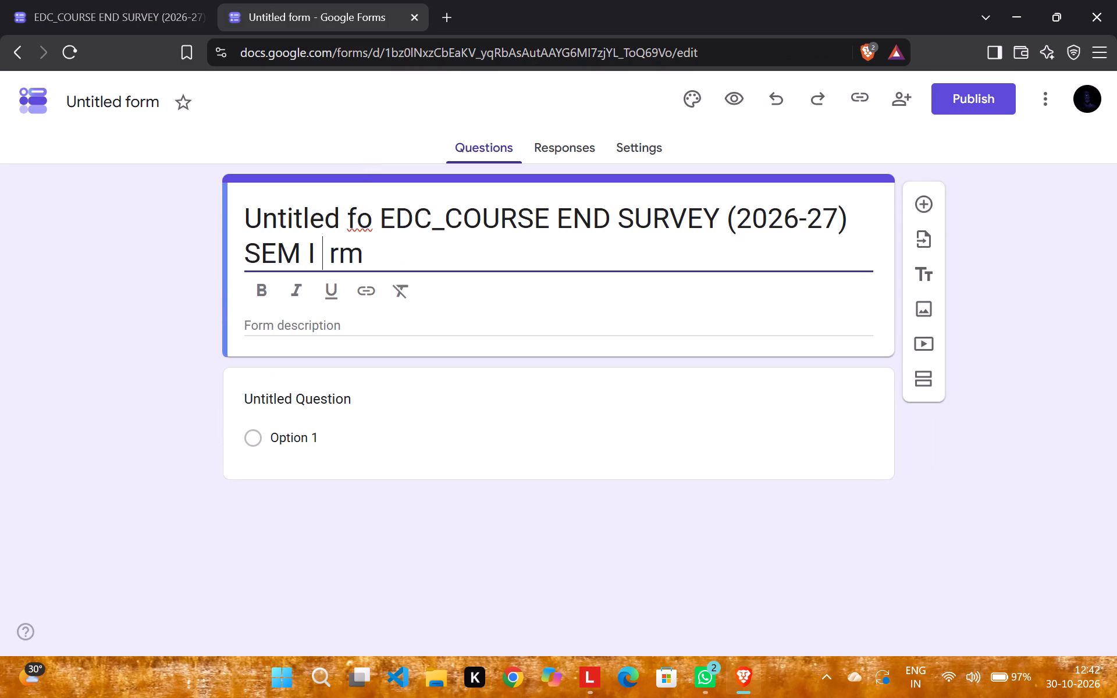
Delete the leftover "rm" at the end of the new form's title.
double_click(414, 250)
drag(414, 250, 361, 247)
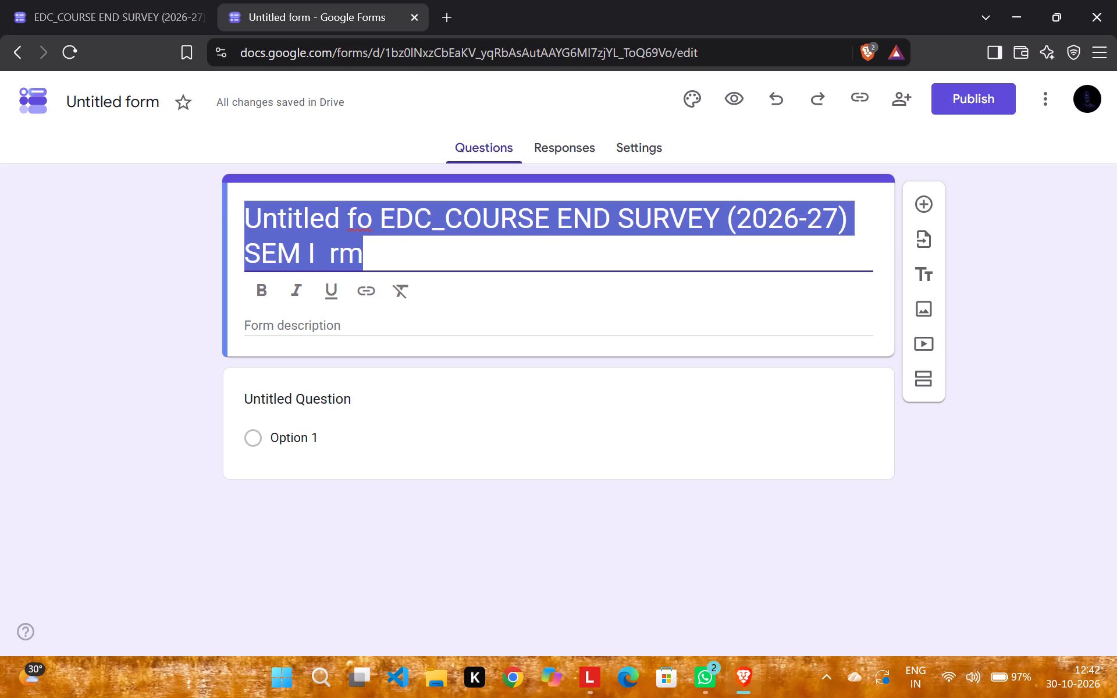
drag(361, 247, 362, 248)
click(362, 248)
drag(366, 250, 330, 250)
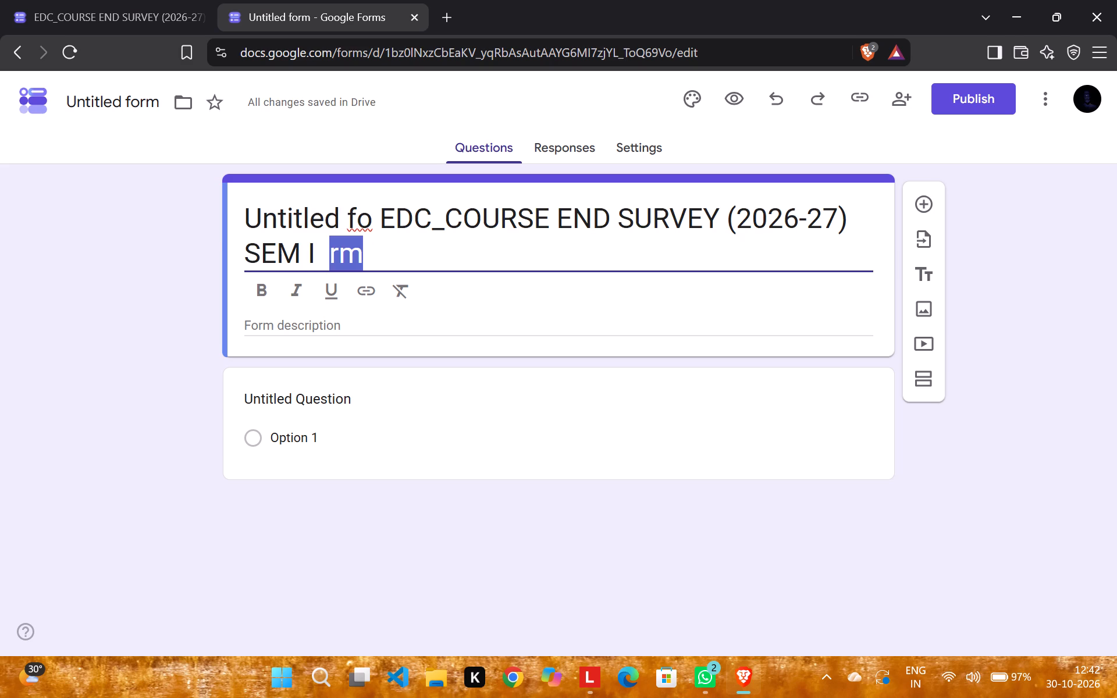
key(BackSpace)
key(Up)
key(Right)
key(Right)
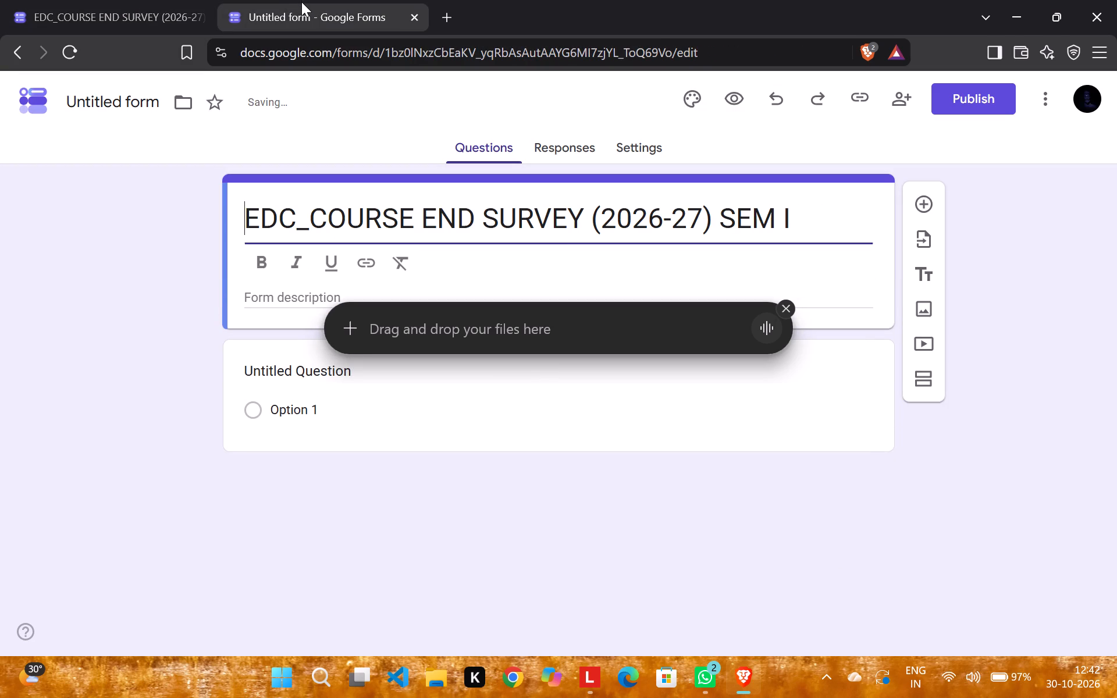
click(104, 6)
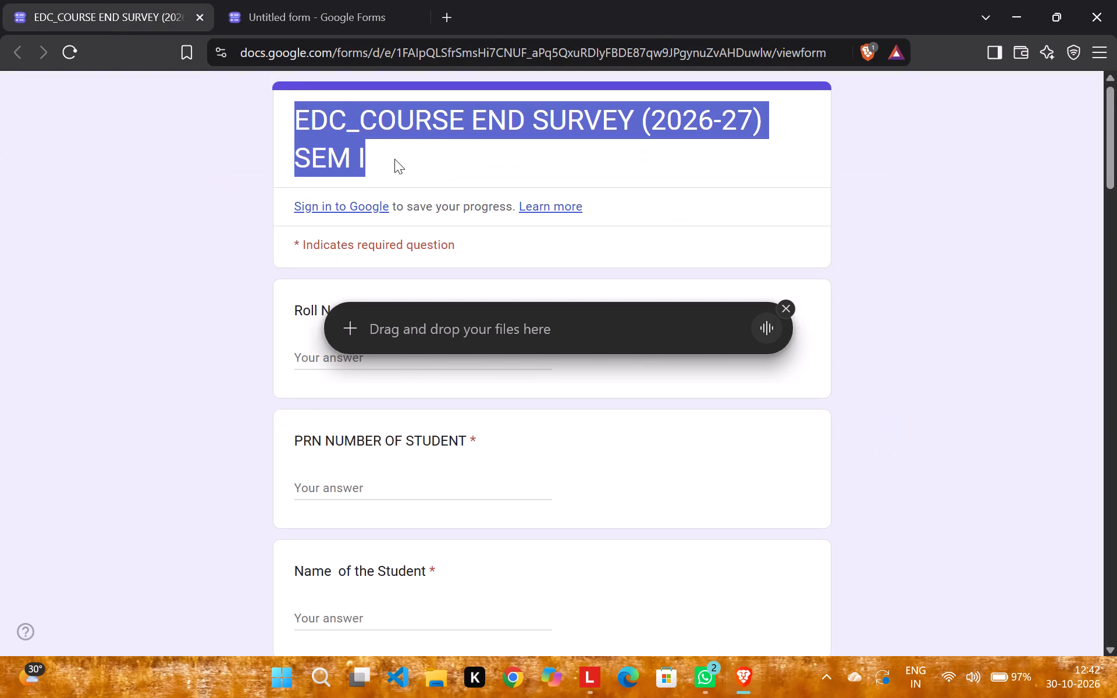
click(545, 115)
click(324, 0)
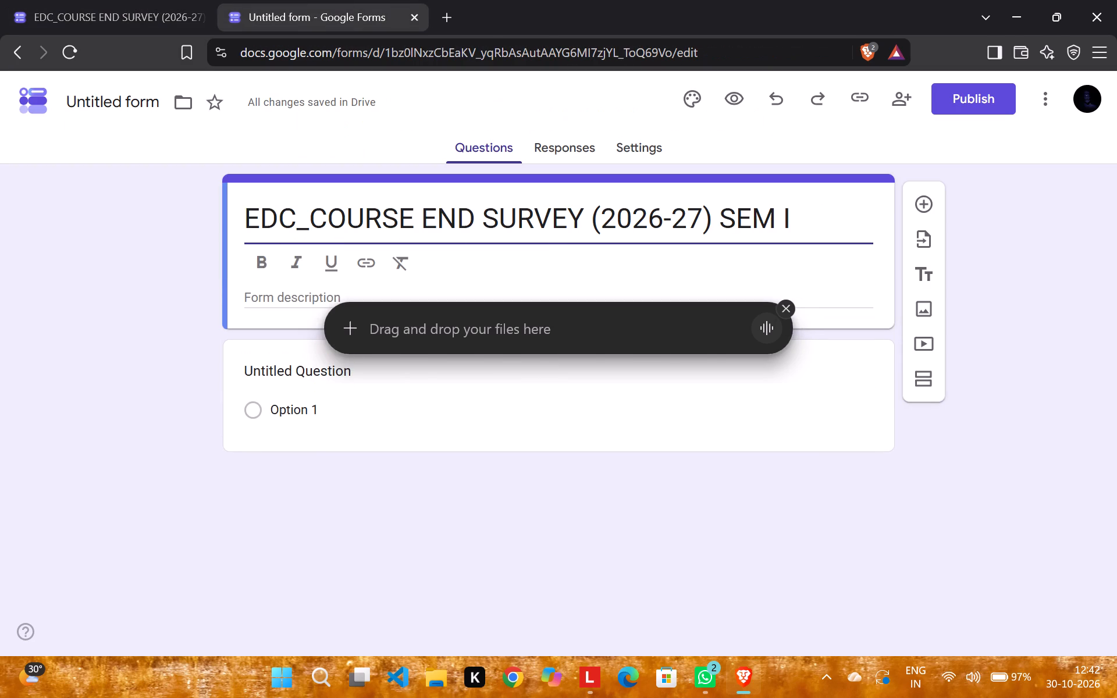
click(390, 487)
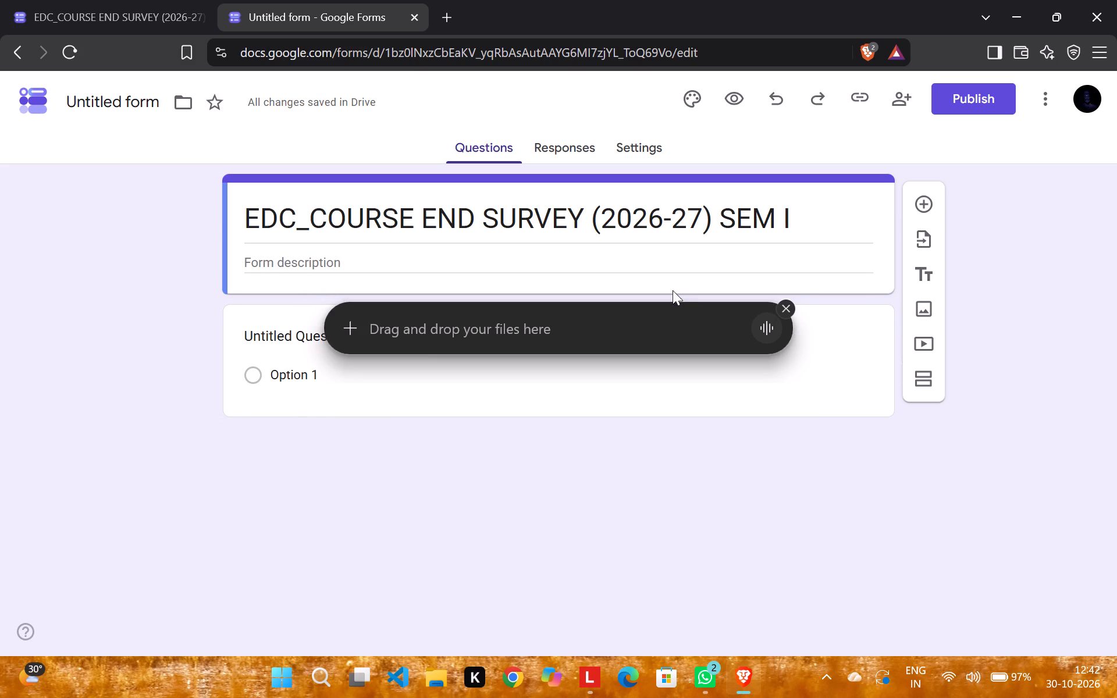
Dismiss the floating assistant box covering the form.
click(785, 307)
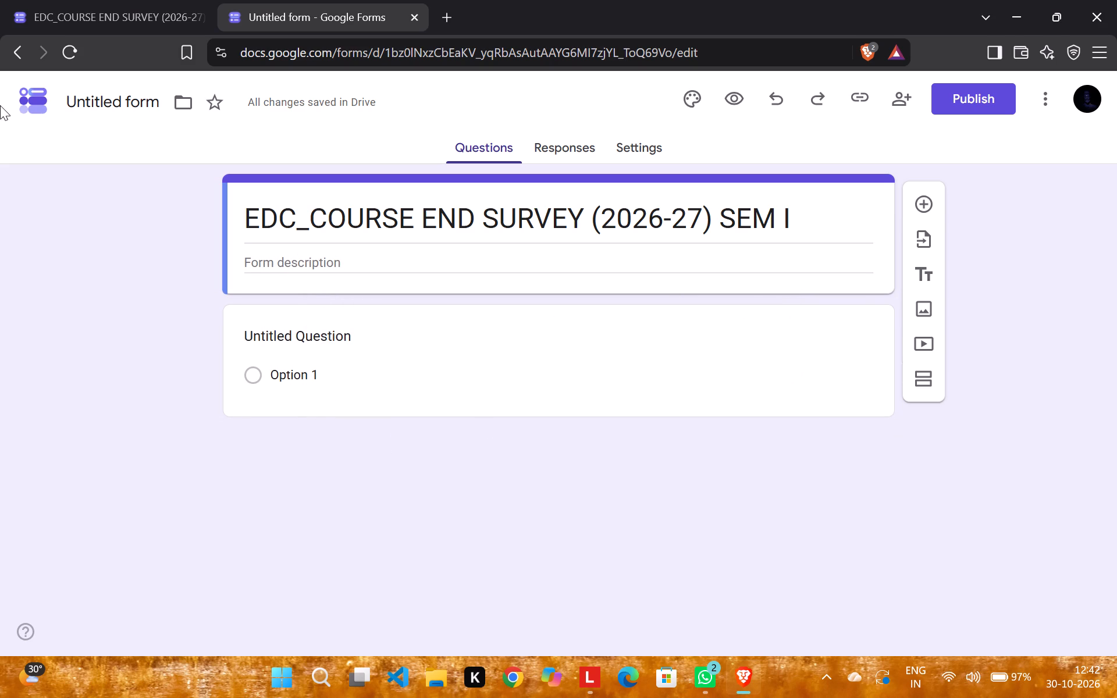
Reload the new form's editing page.
click(149, 0)
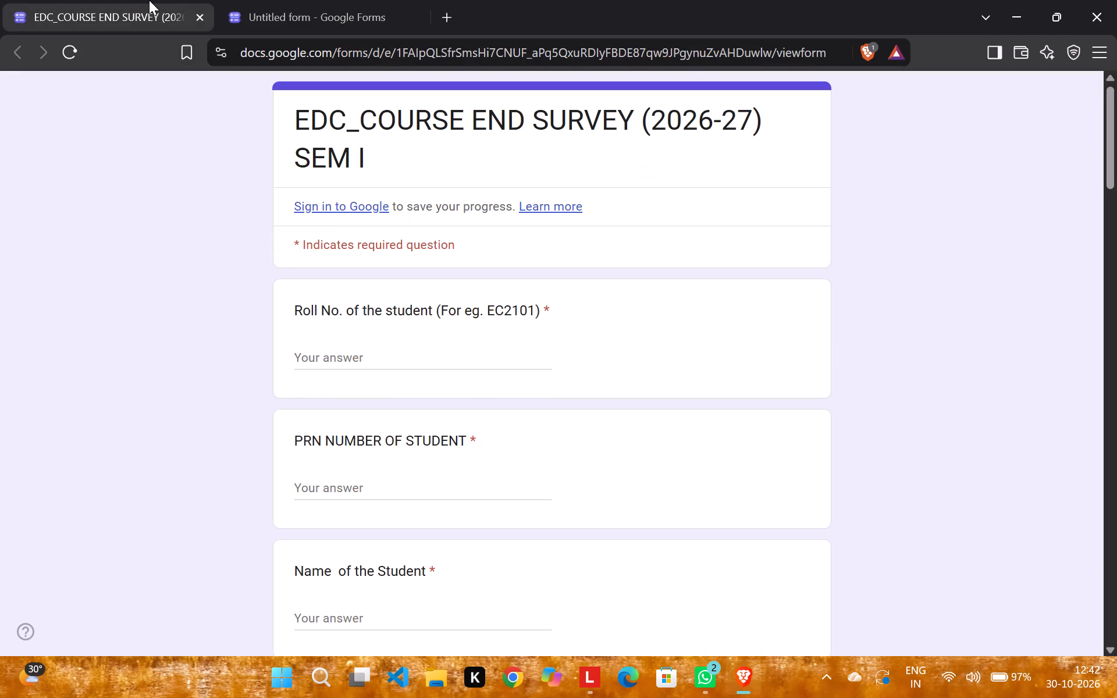
click(313, 2)
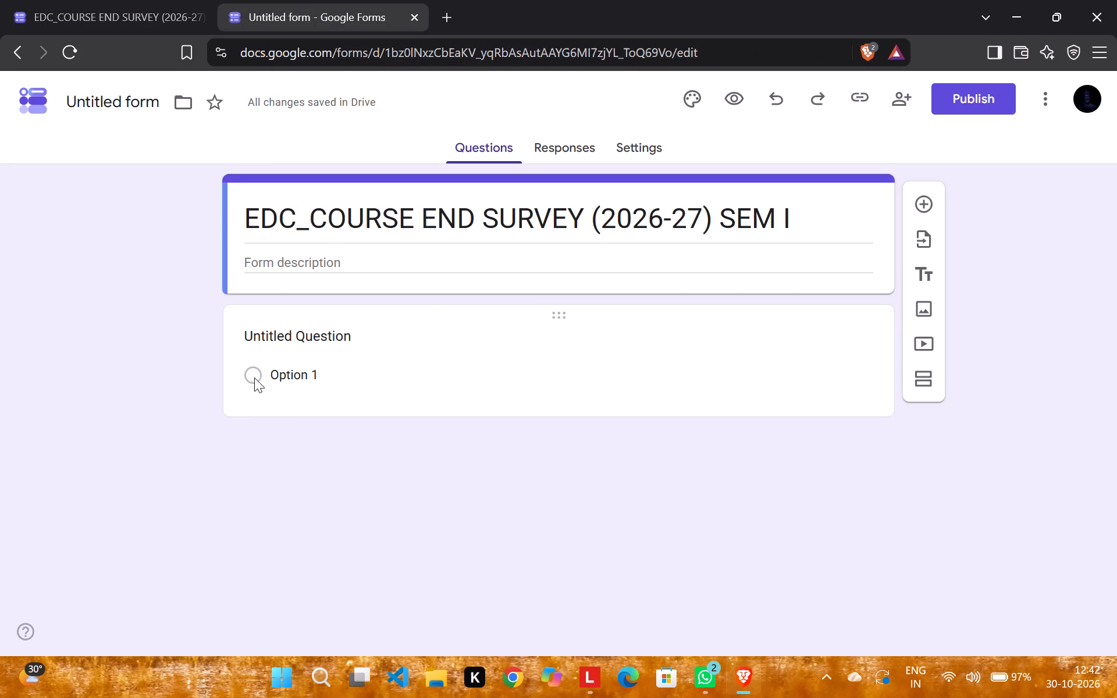
click(256, 376)
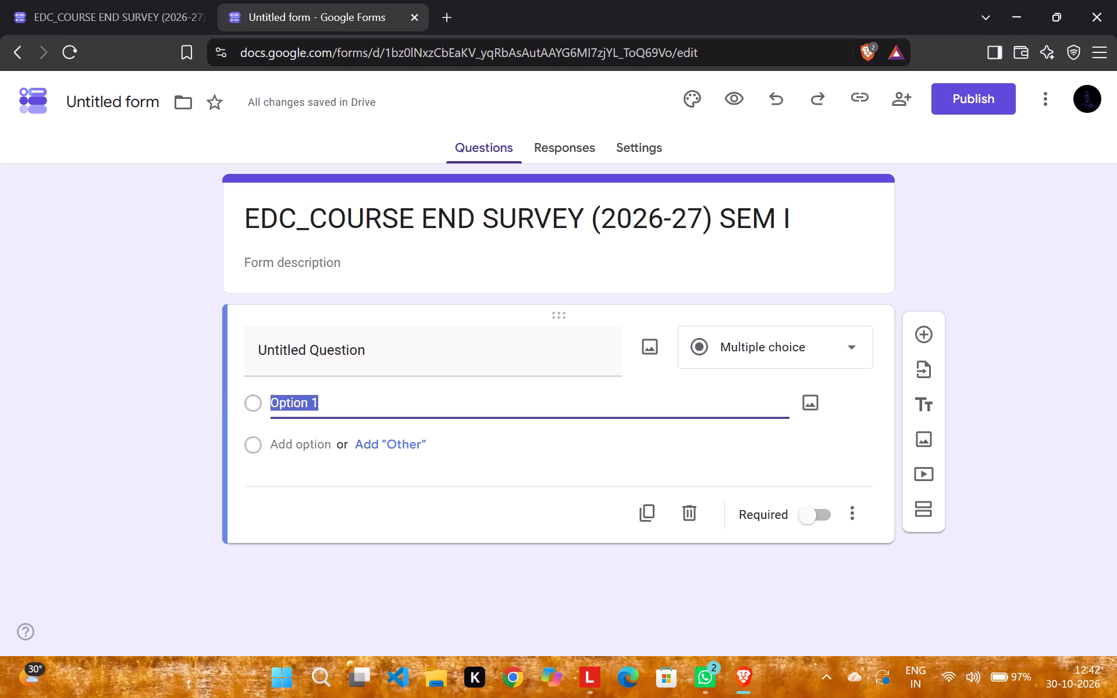
click(351, 357)
click(59, 44)
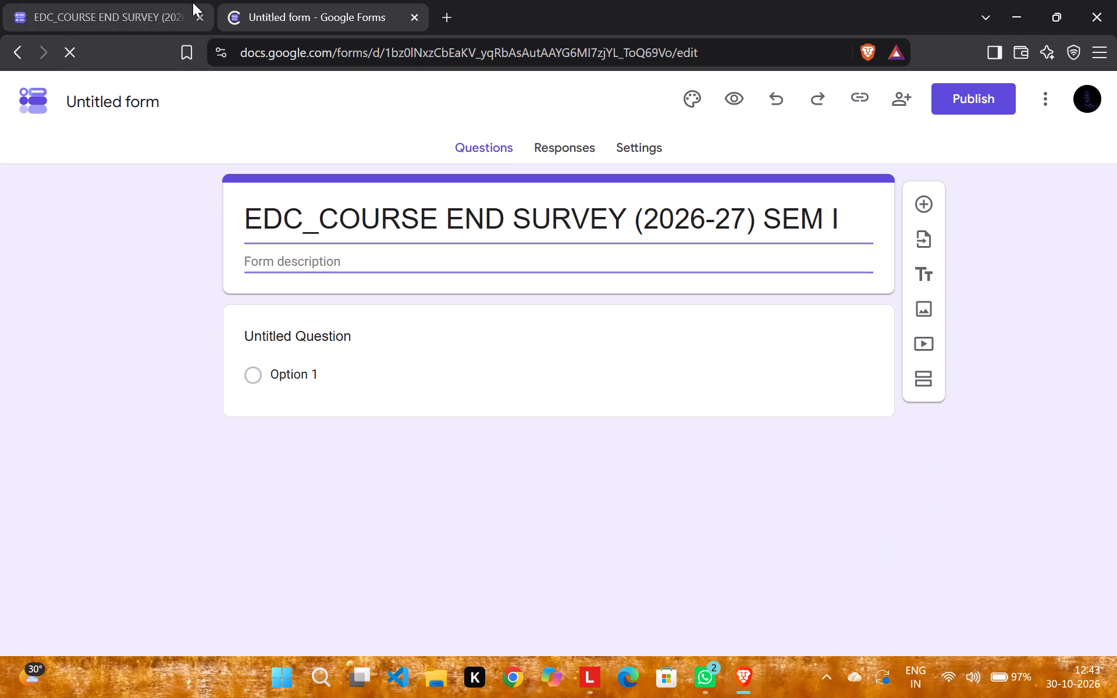
Copy the question "Roll No. of the student (For eg. EC2101)*" from the existing survey into the new form's first question.
click(99, 6)
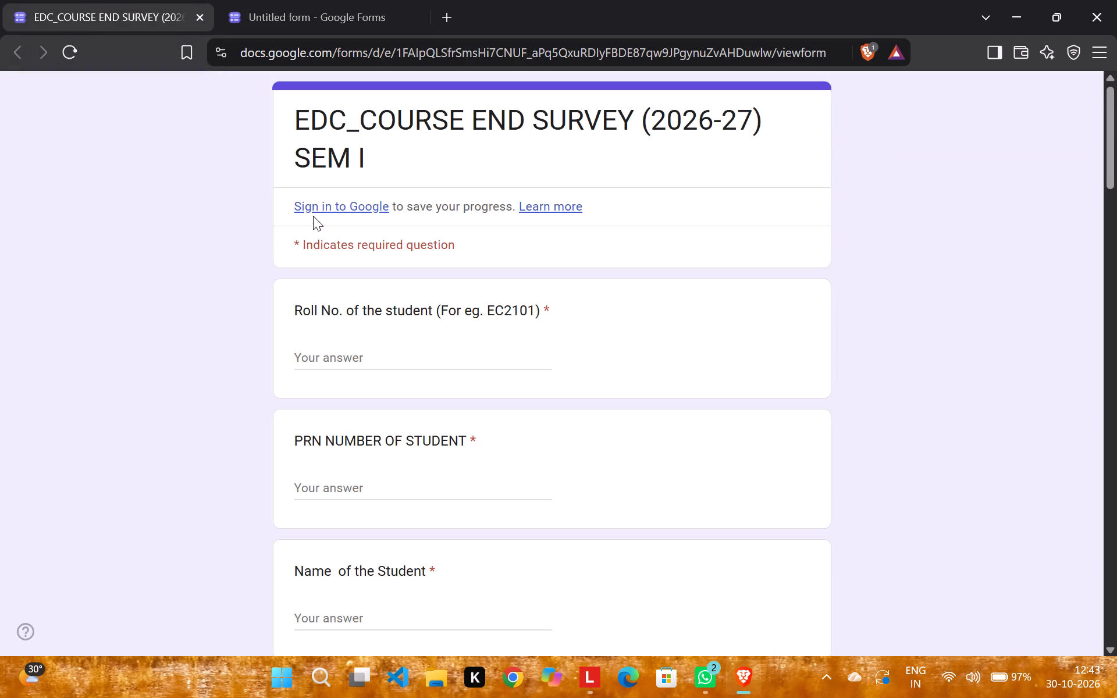
drag(288, 304, 567, 309)
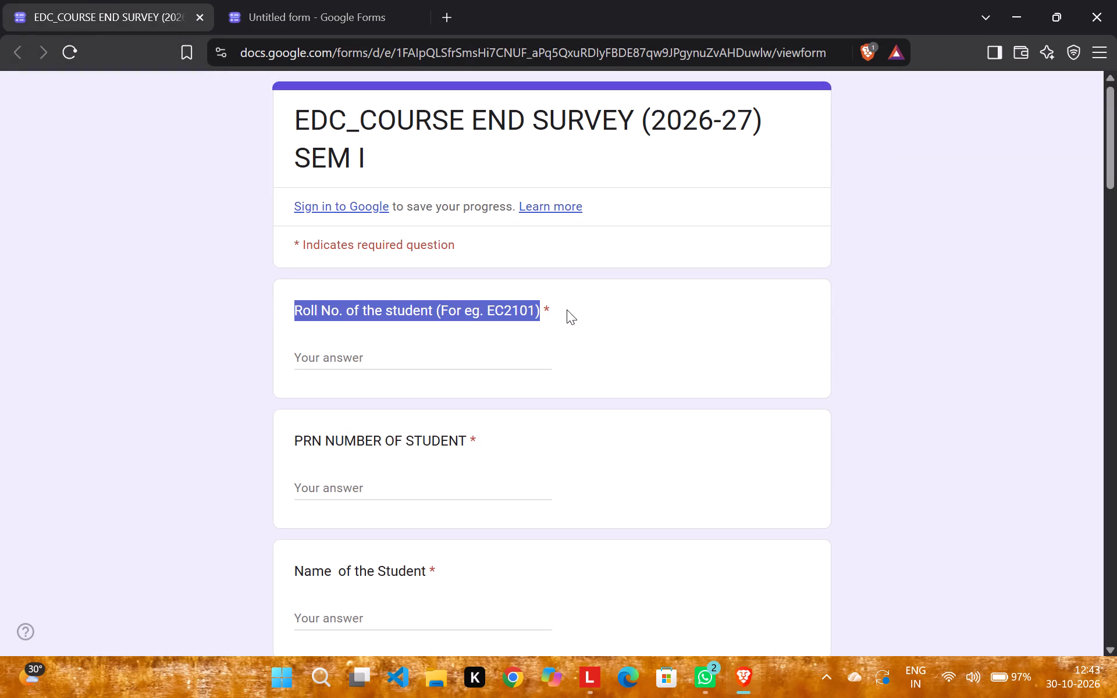
drag(567, 309, 574, 309)
key(ctrl+c)
key(ctrl+Tab)
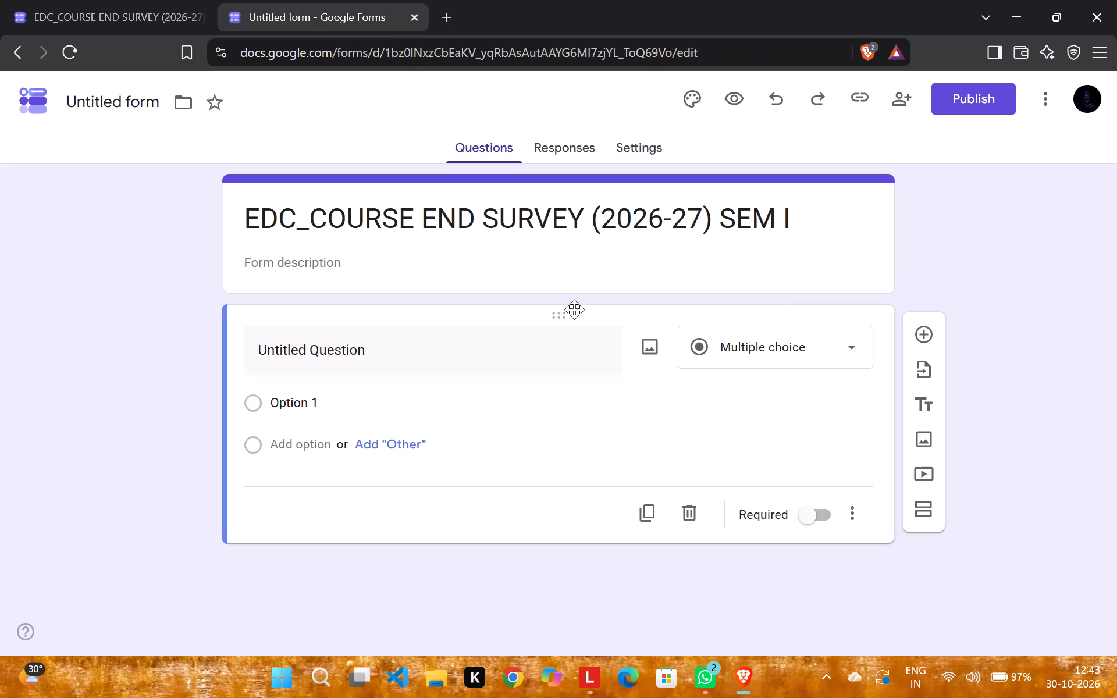
click(432, 357)
key(ctrl+v)
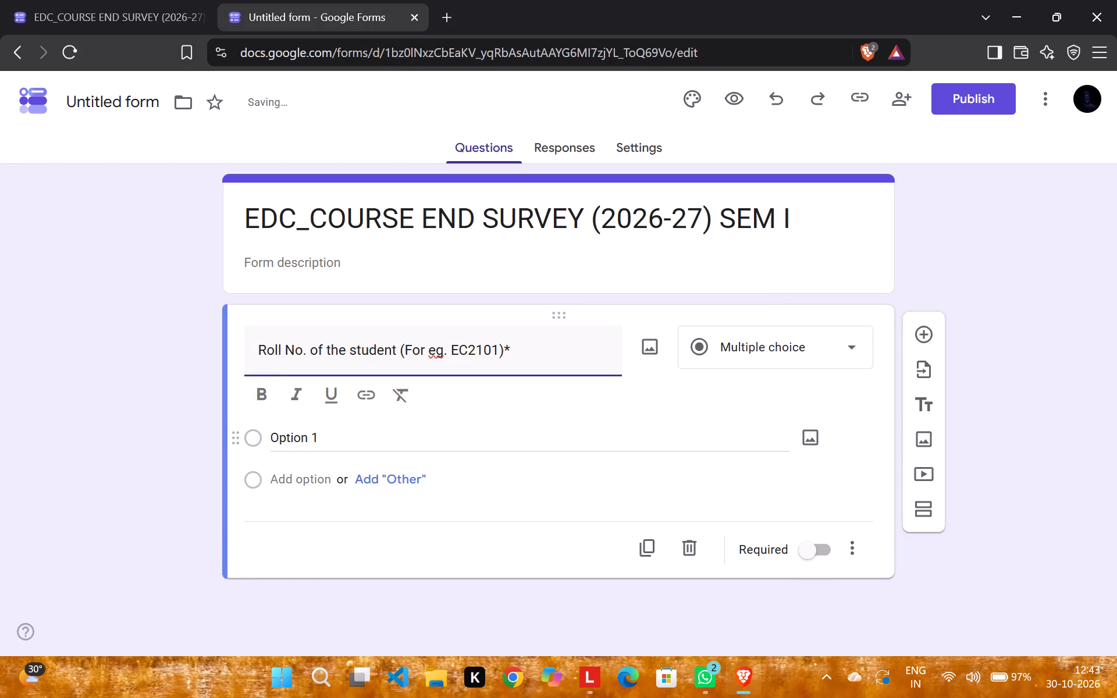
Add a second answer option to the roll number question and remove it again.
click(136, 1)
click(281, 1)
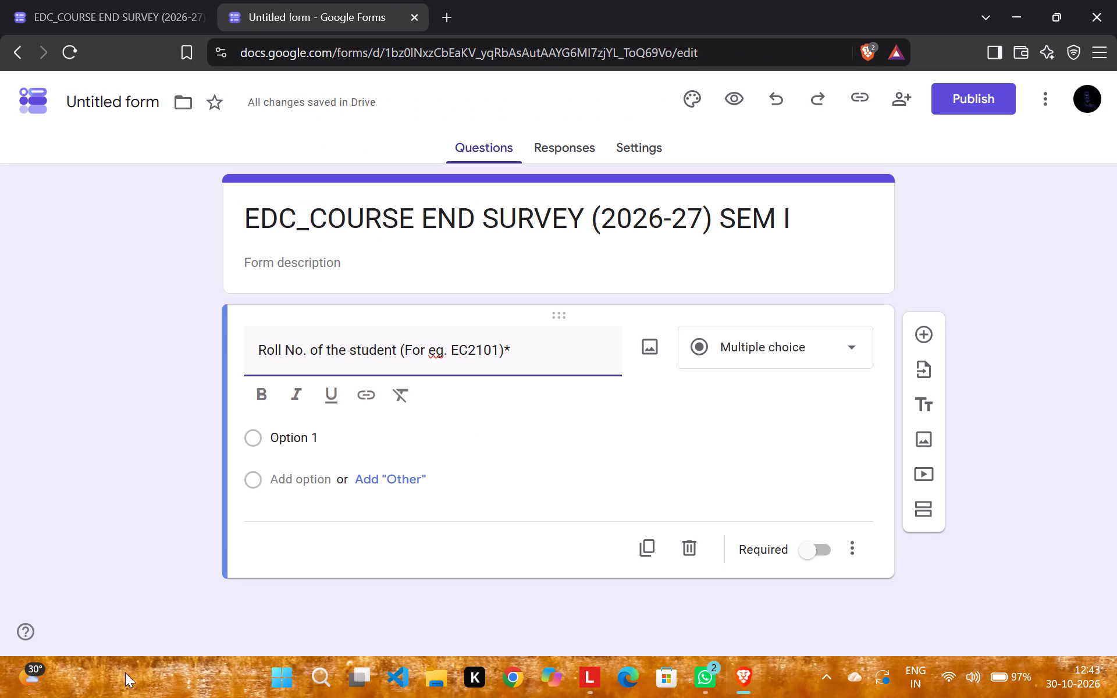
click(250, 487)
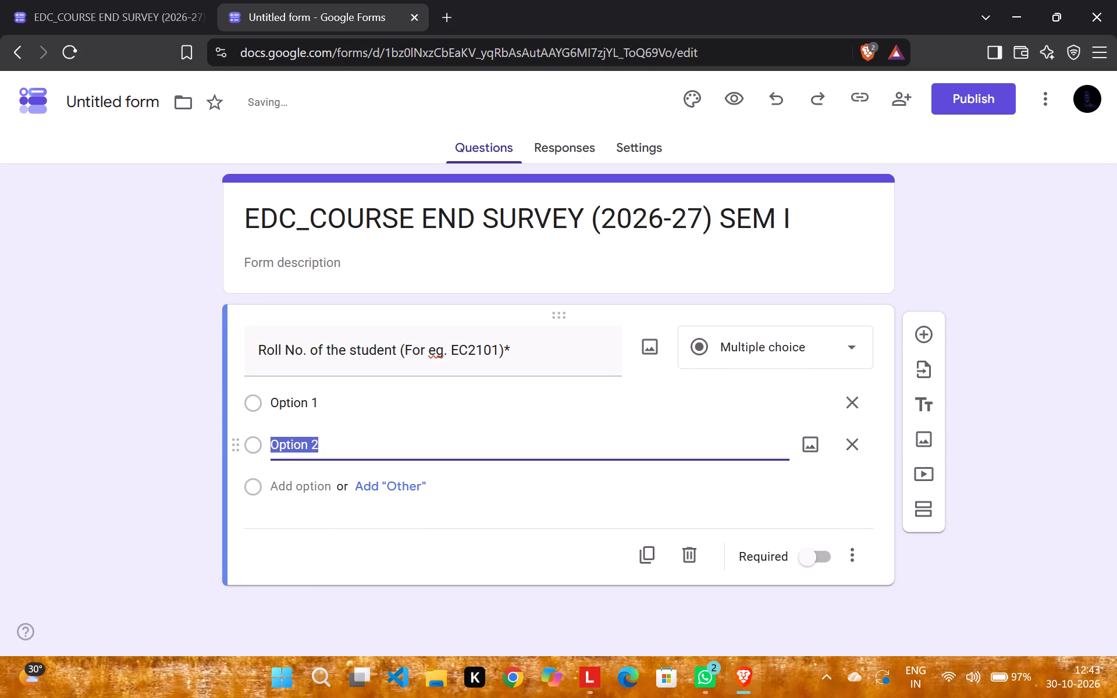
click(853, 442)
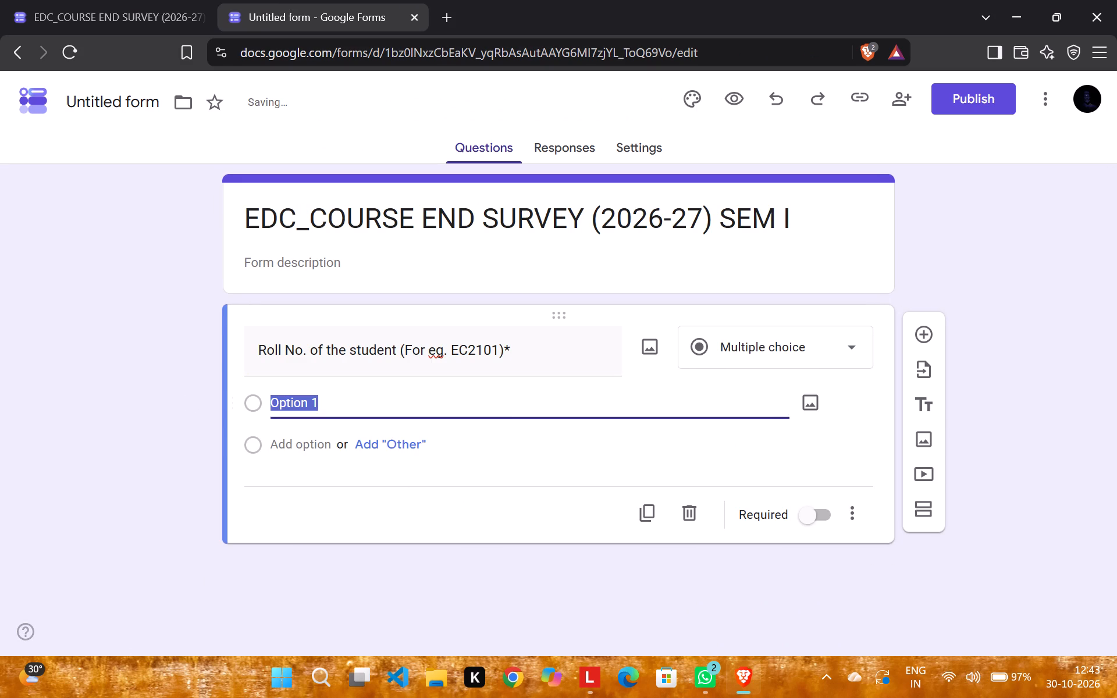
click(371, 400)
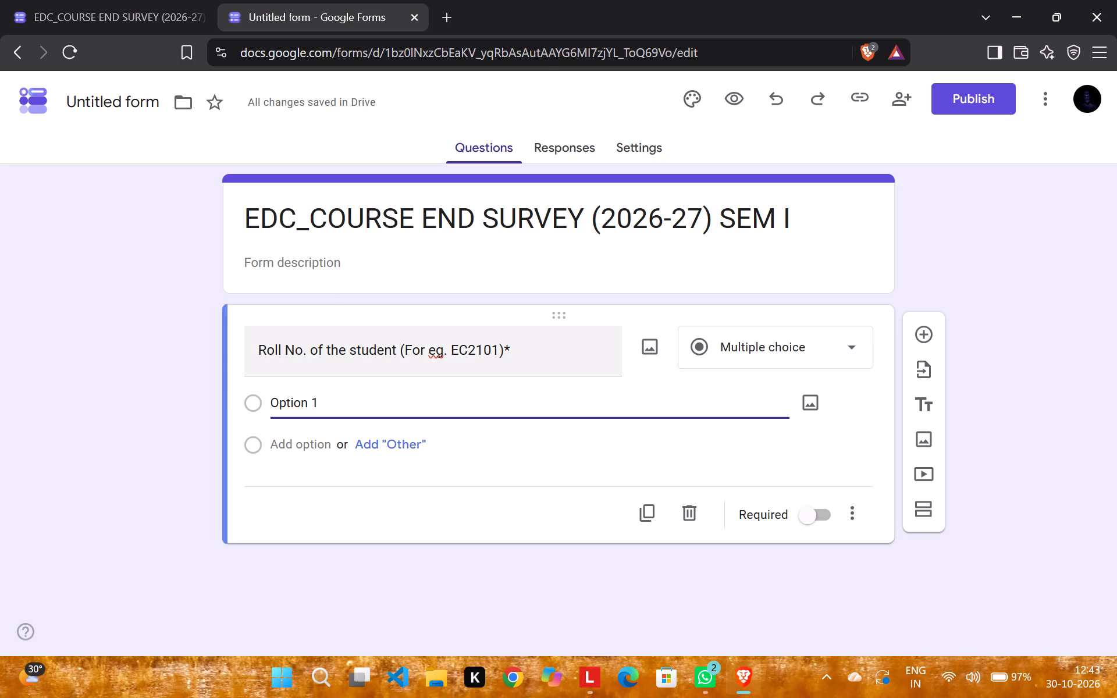
Check the roll number question in the existing survey and set the new question's type to Short answer.
click(109, 0)
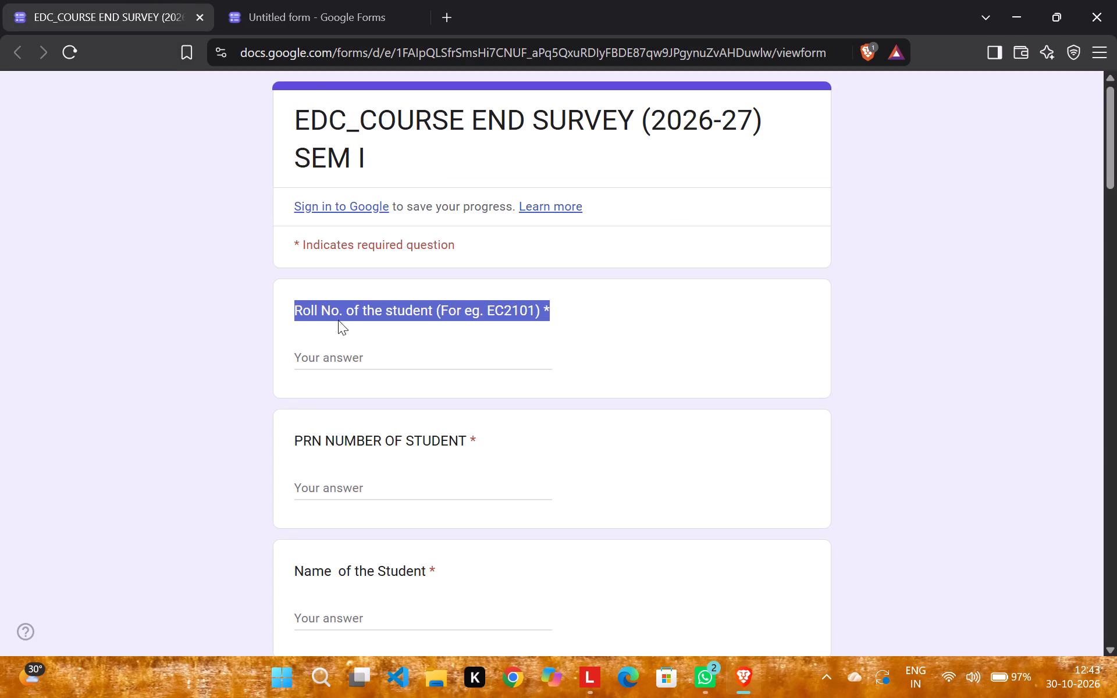
click(345, 0)
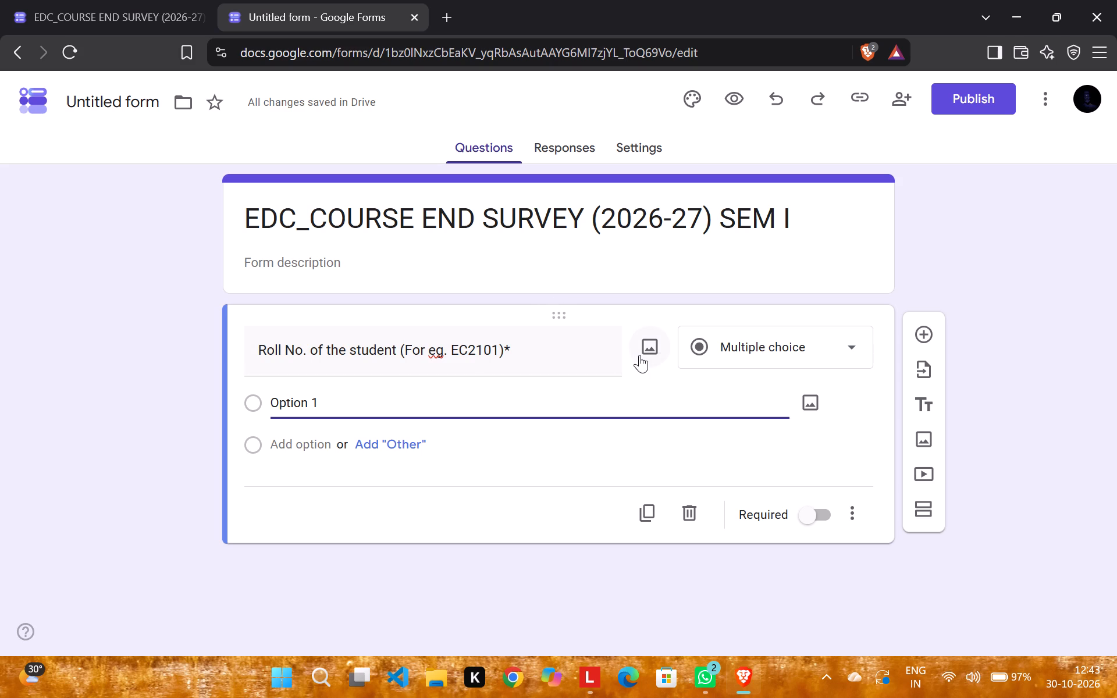
click(756, 348)
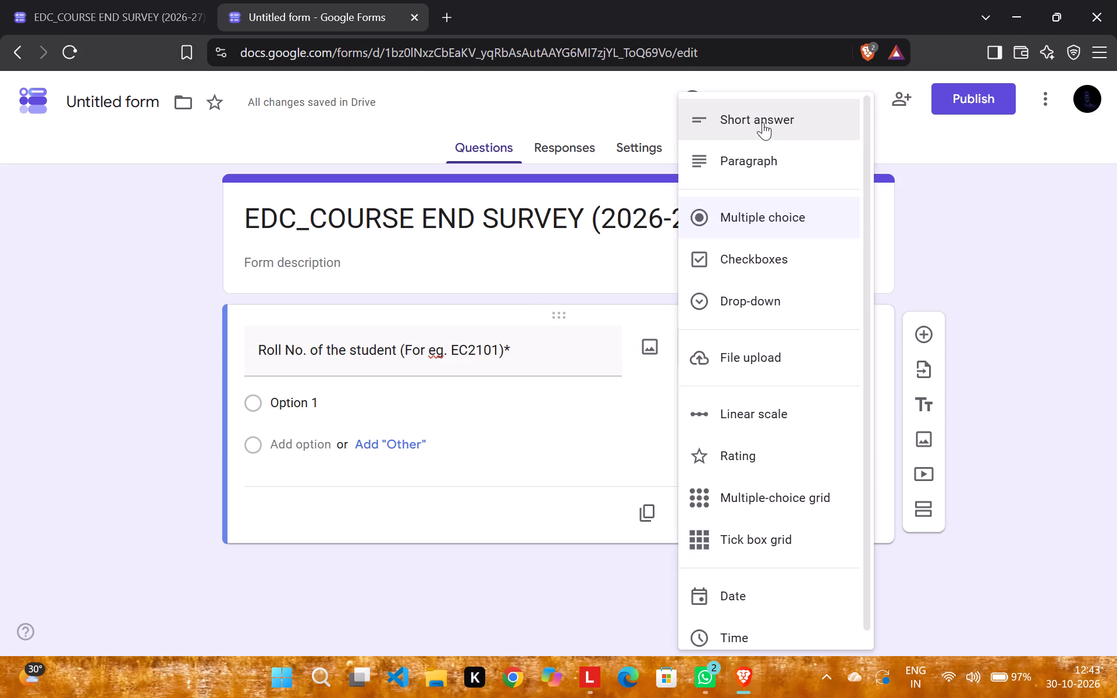
click(766, 119)
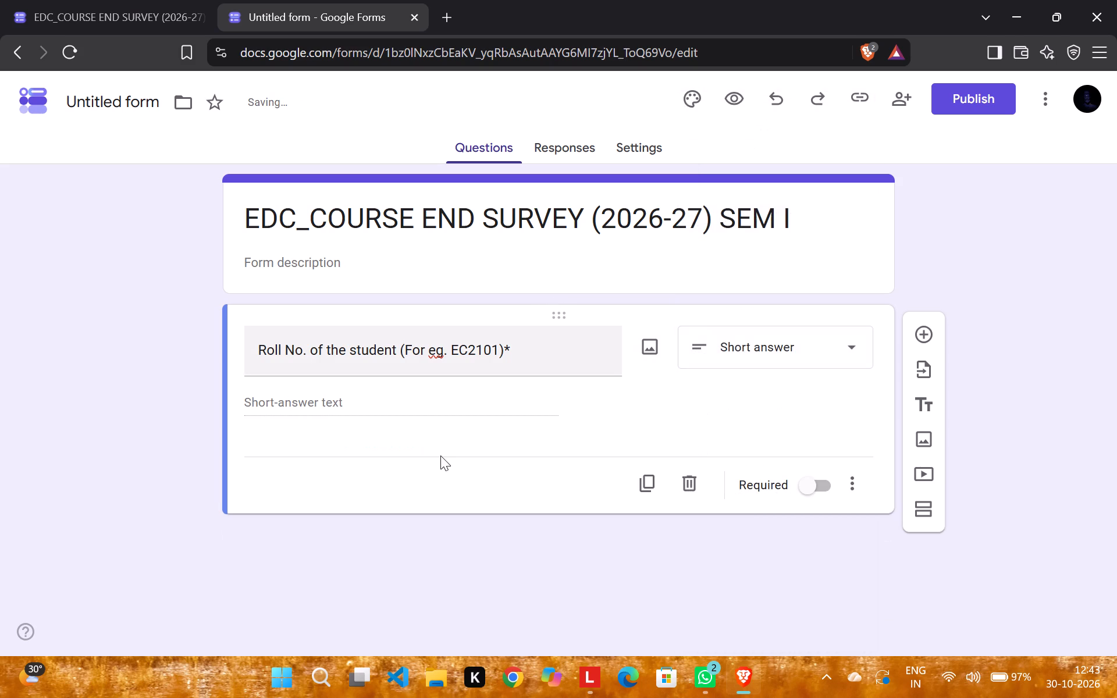
Review the question types offered for the roll number question and keep Short answer.
click(98, 0)
click(286, 0)
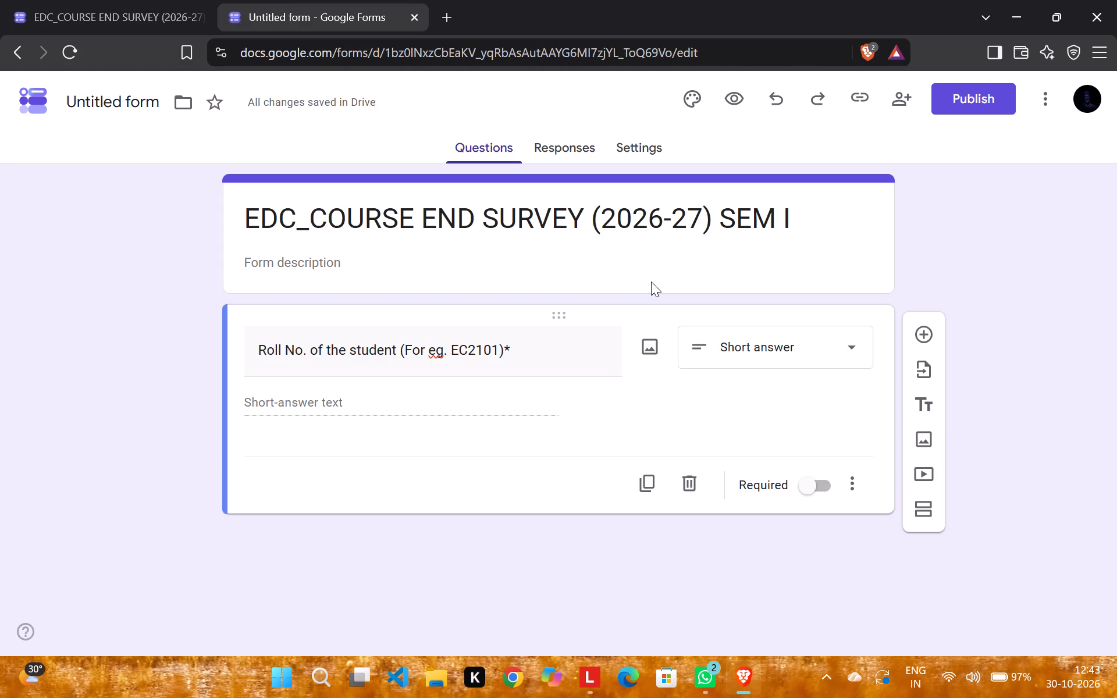
click(763, 379)
click(769, 358)
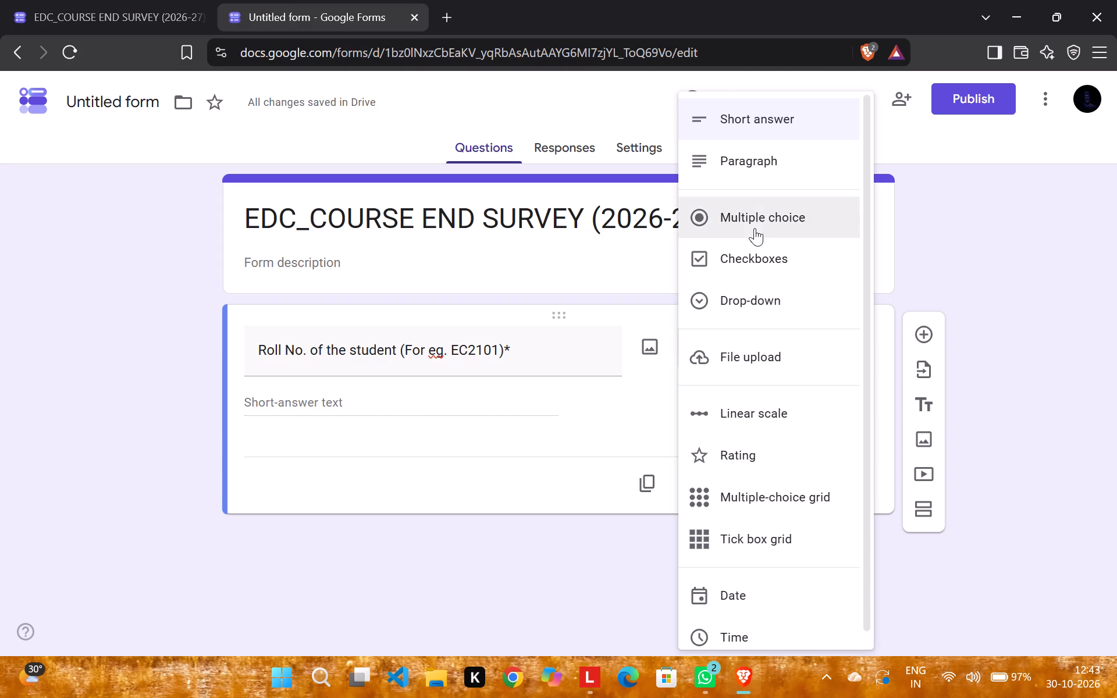
scroll(750, 177, up, 2)
scroll(750, 177, down, 2)
scroll(750, 177, up, 3)
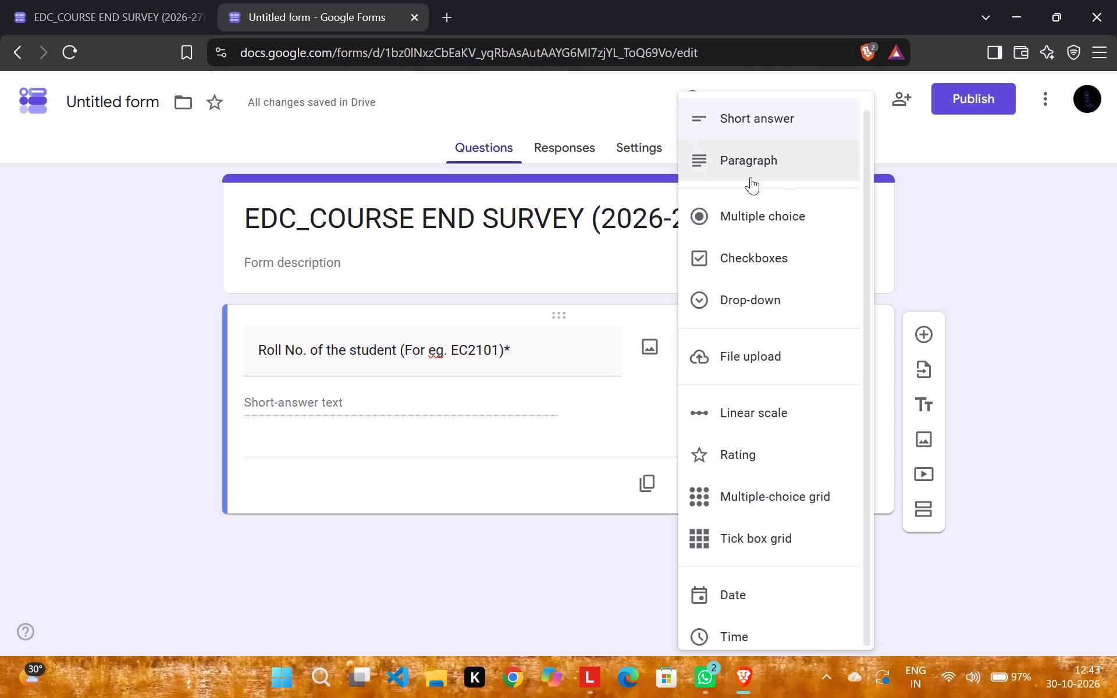
click(792, 129)
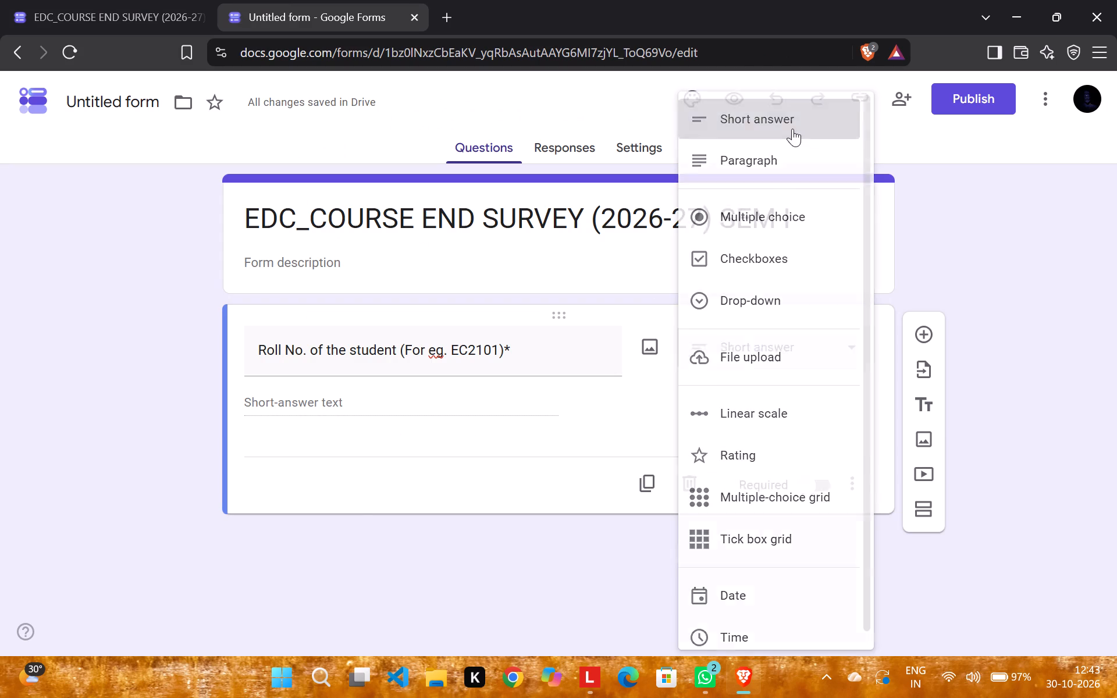
Copy the question title "PRN NUMBER OF STUDENT" from the existing survey and return to the new form.
click(108, 0)
scroll(368, 0, left, 1)
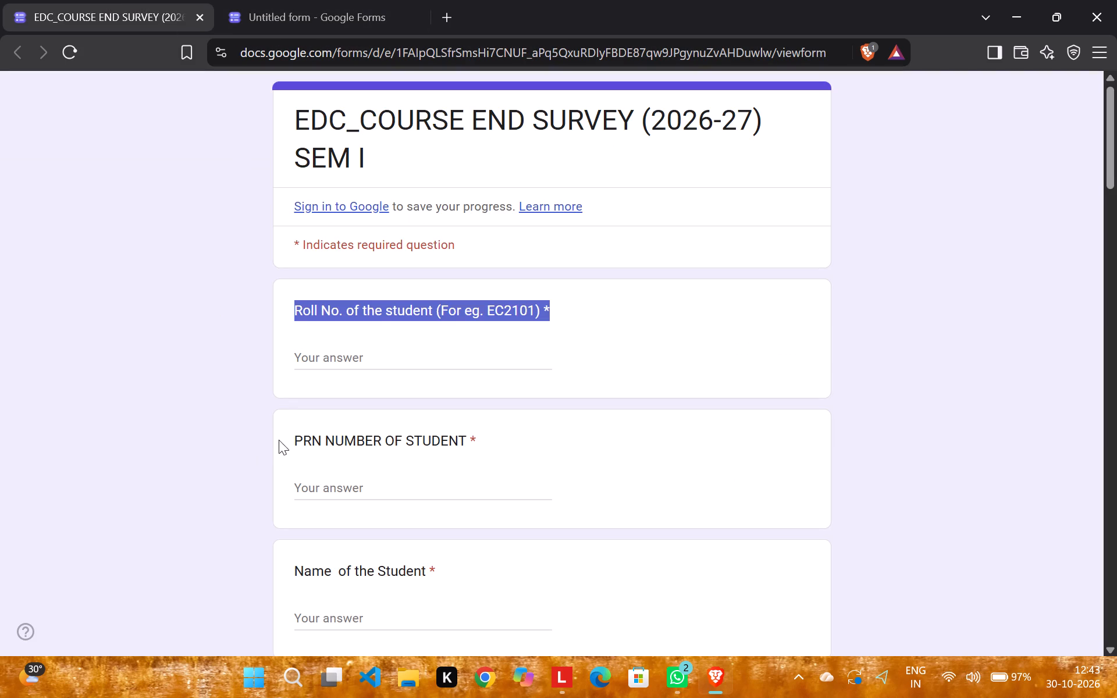
scroll(279, 440, left, 1)
drag(283, 432, 495, 439)
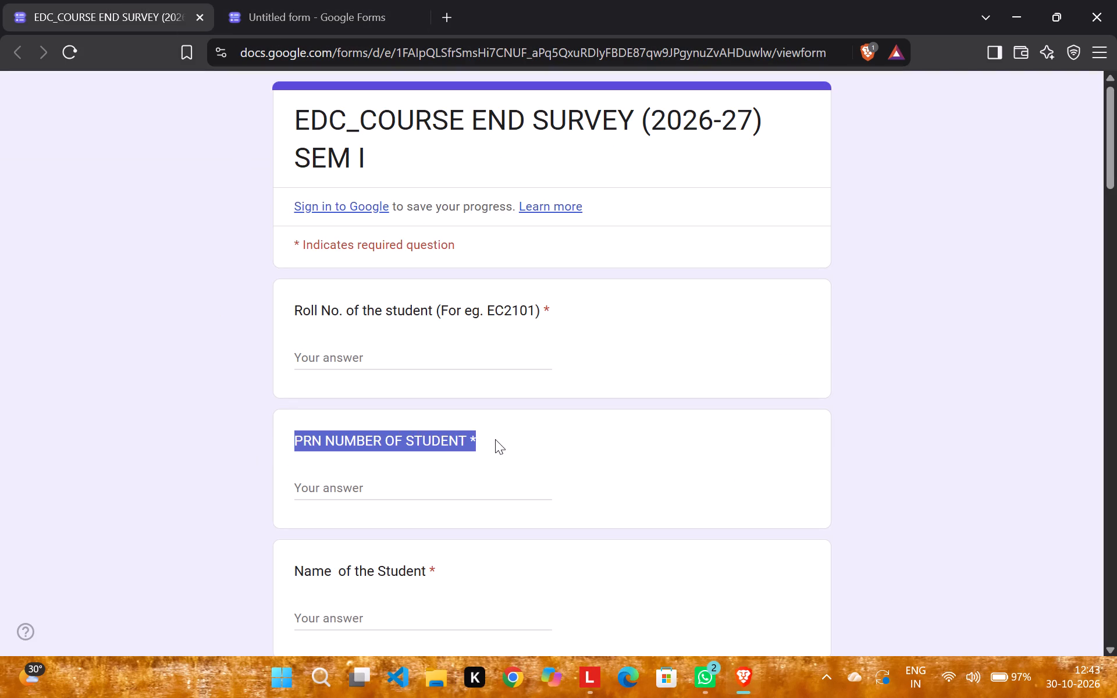
key(ctrl+c)
key(ctrl+Tab)
Remove the trailing asterisk from the roll number question's title.
click(531, 354)
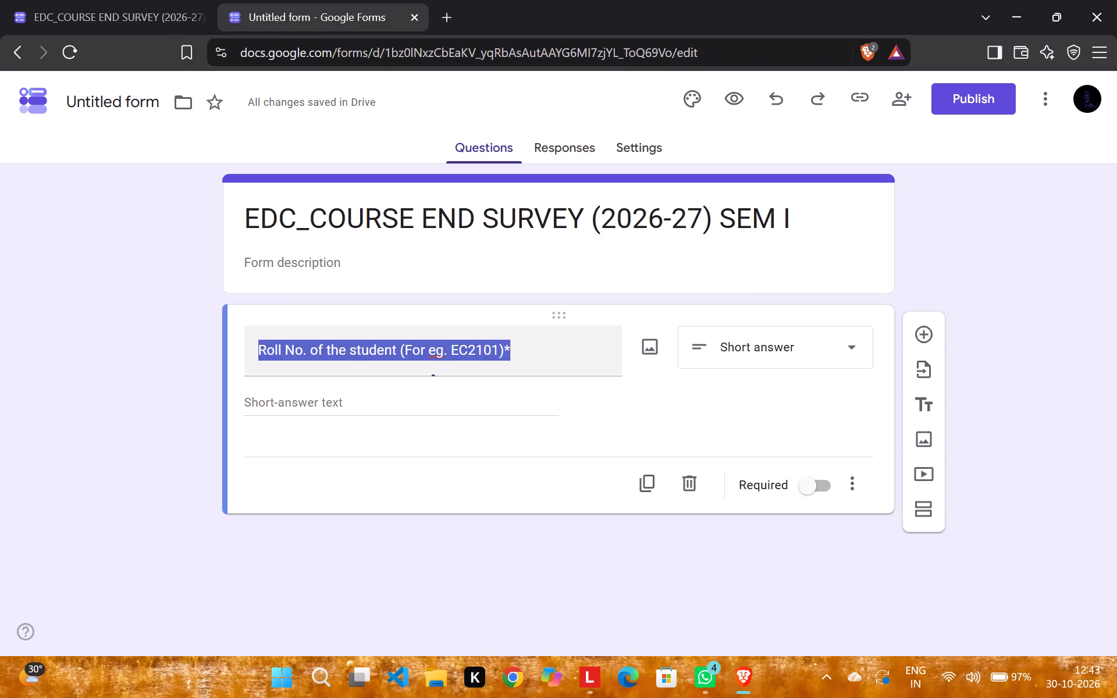
key(Right)
key(BackSpace)
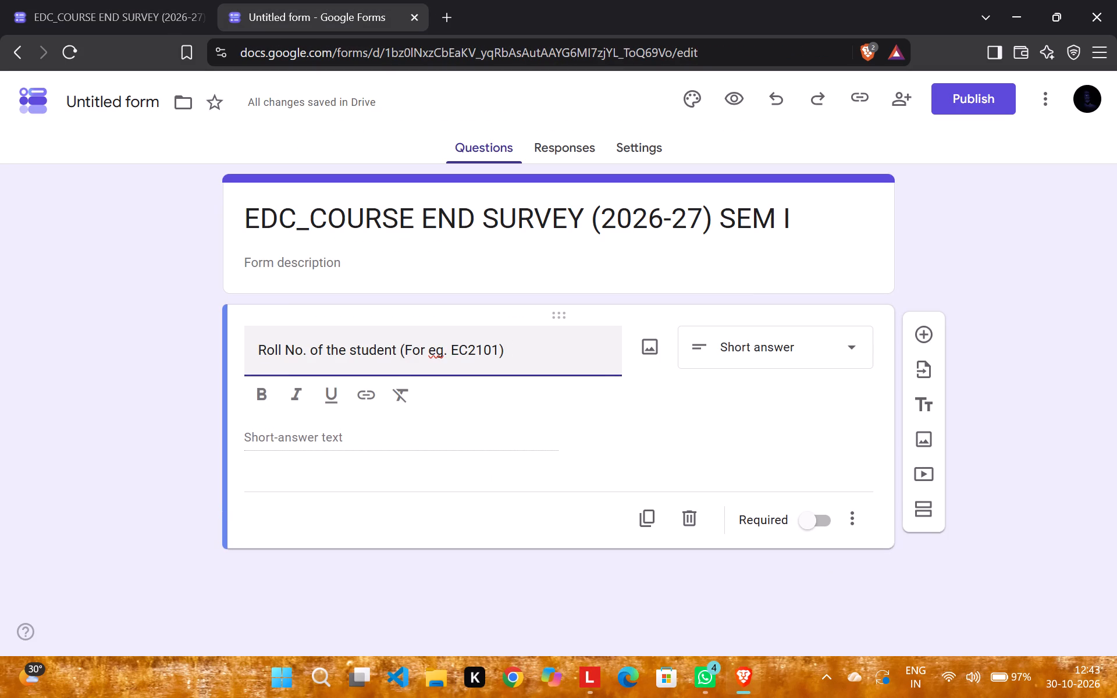
click(495, 478)
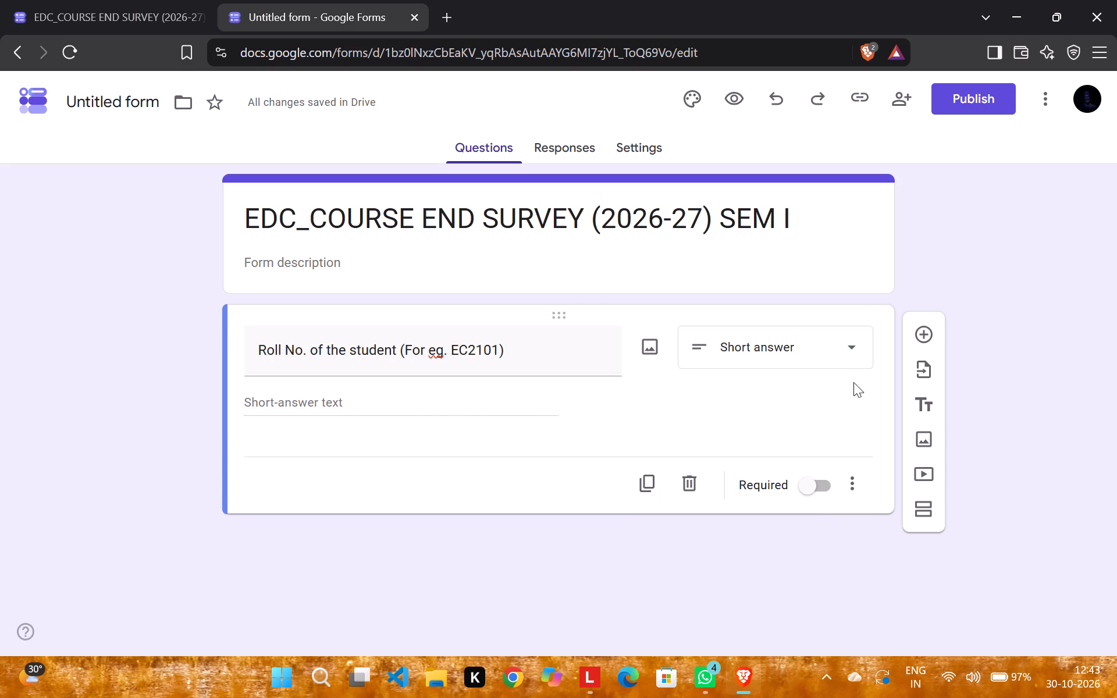
Add a second question titled "PRN NUMBER OF STUDENT" from the copied text, without the asterisk.
click(923, 326)
key(ctrl+v)
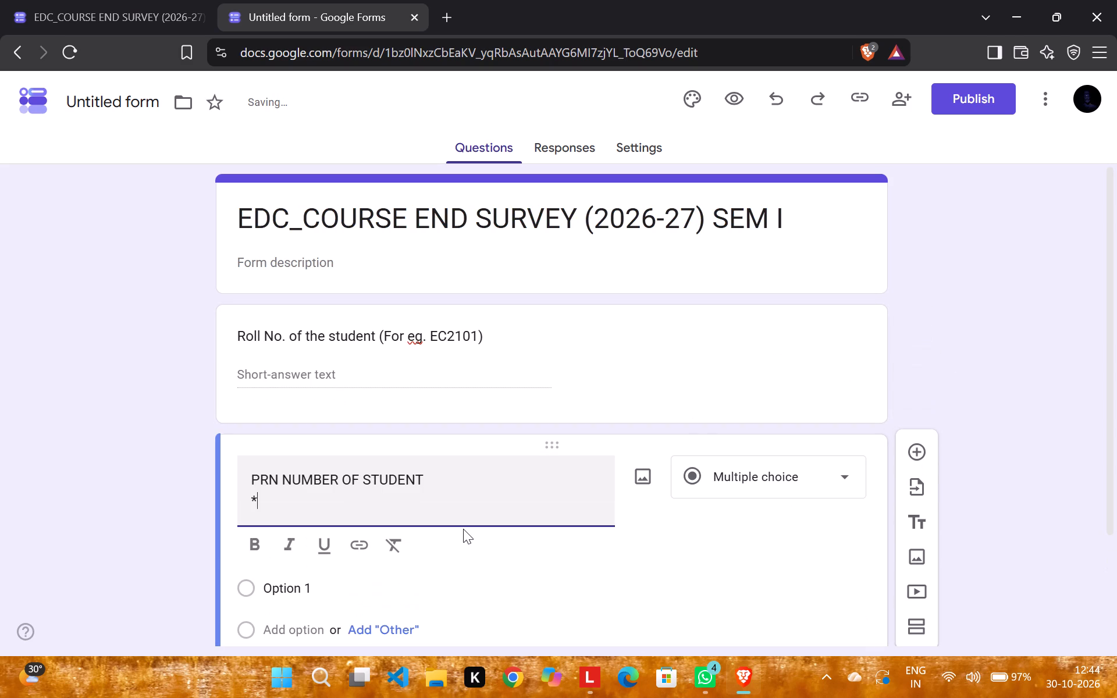
key(BackSpace)
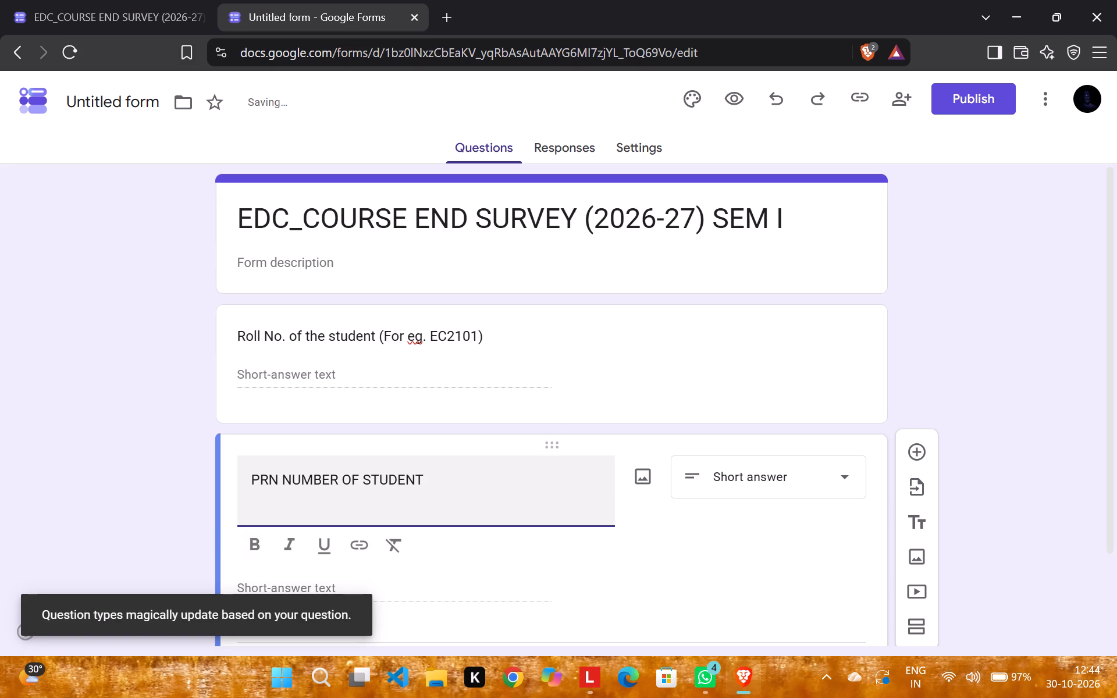
scroll(385, 472, down, 1)
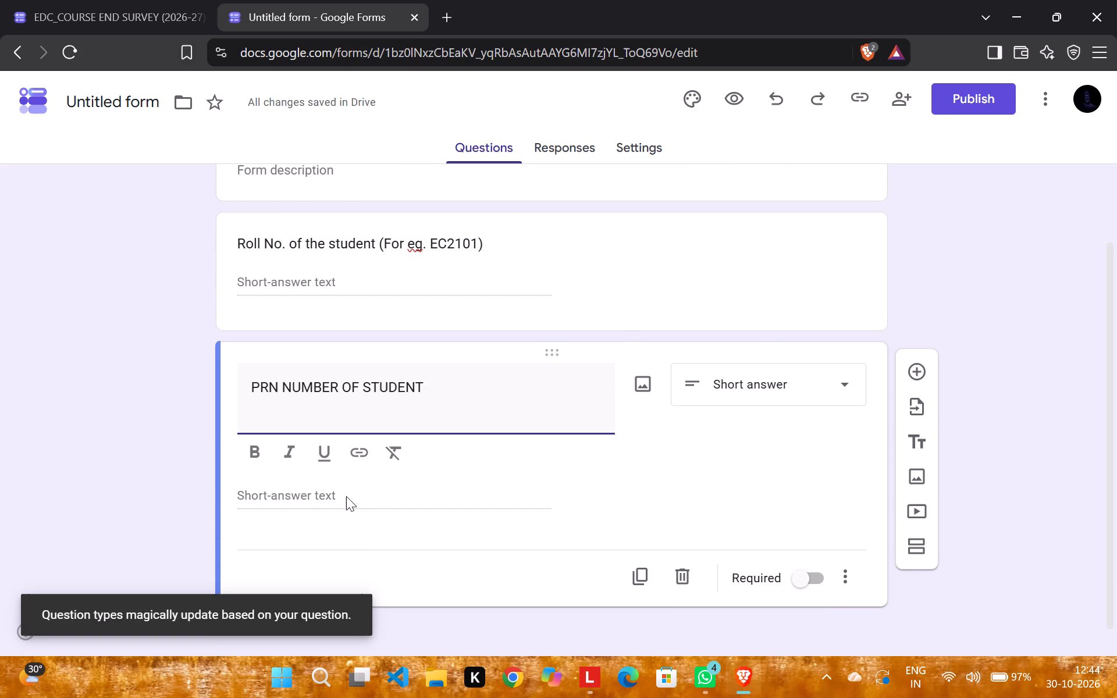
Compare the existing survey's answer fields with the question types offered for the PRN number question.
click(13, 0)
click(338, 354)
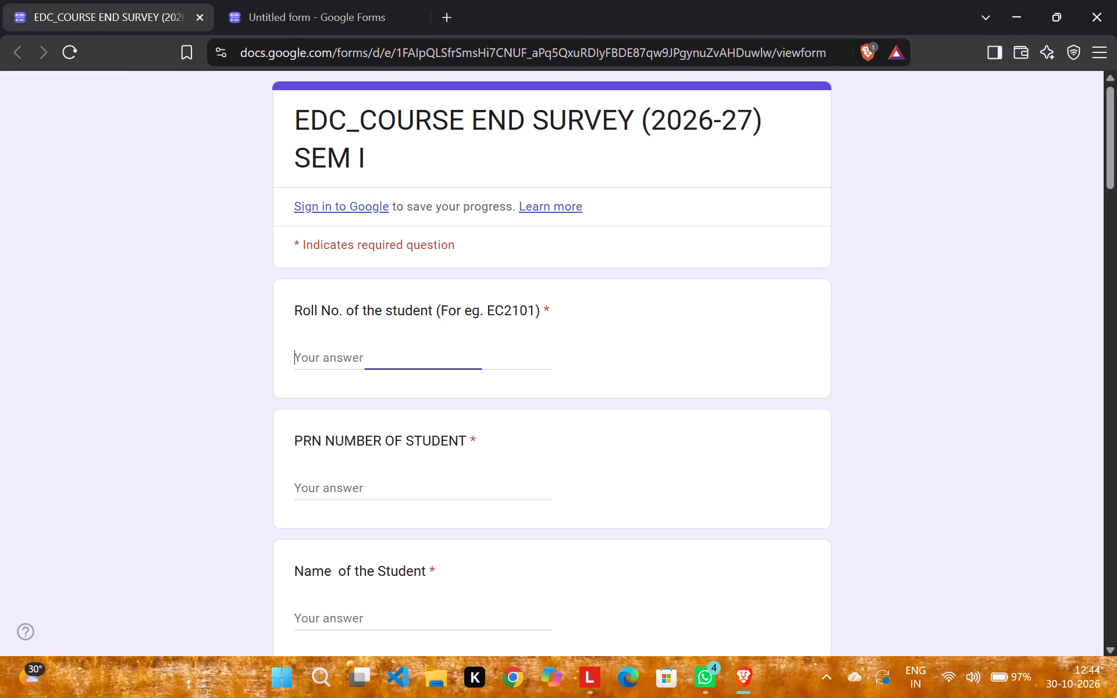
click(272, 6)
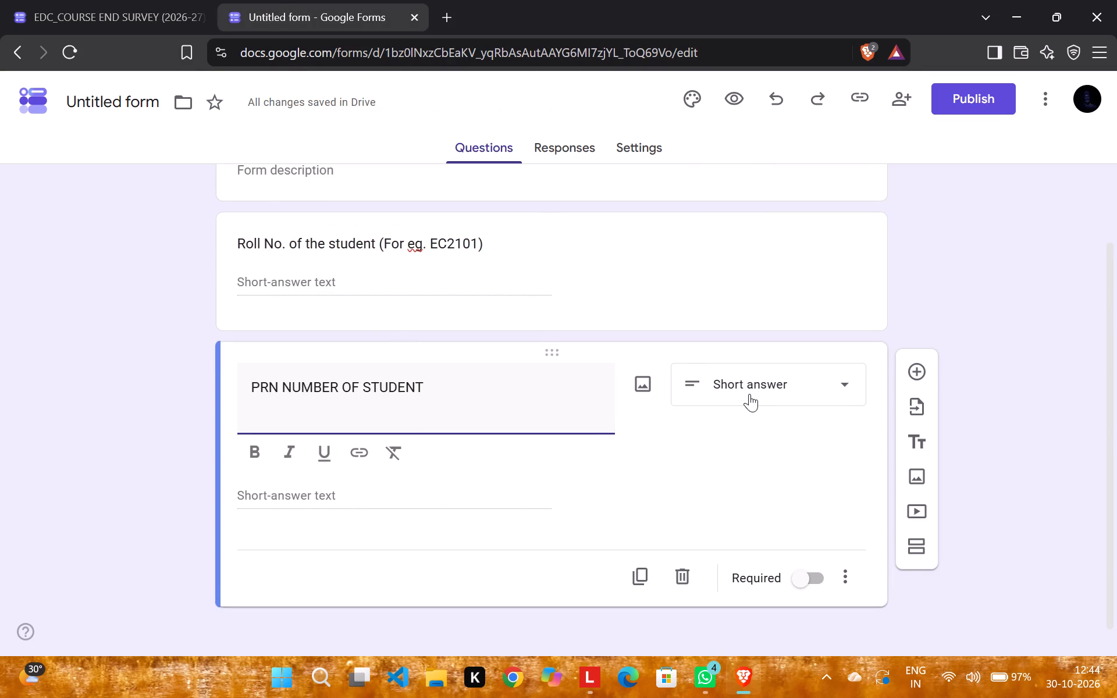
click(749, 394)
scroll(773, 158, up, 4)
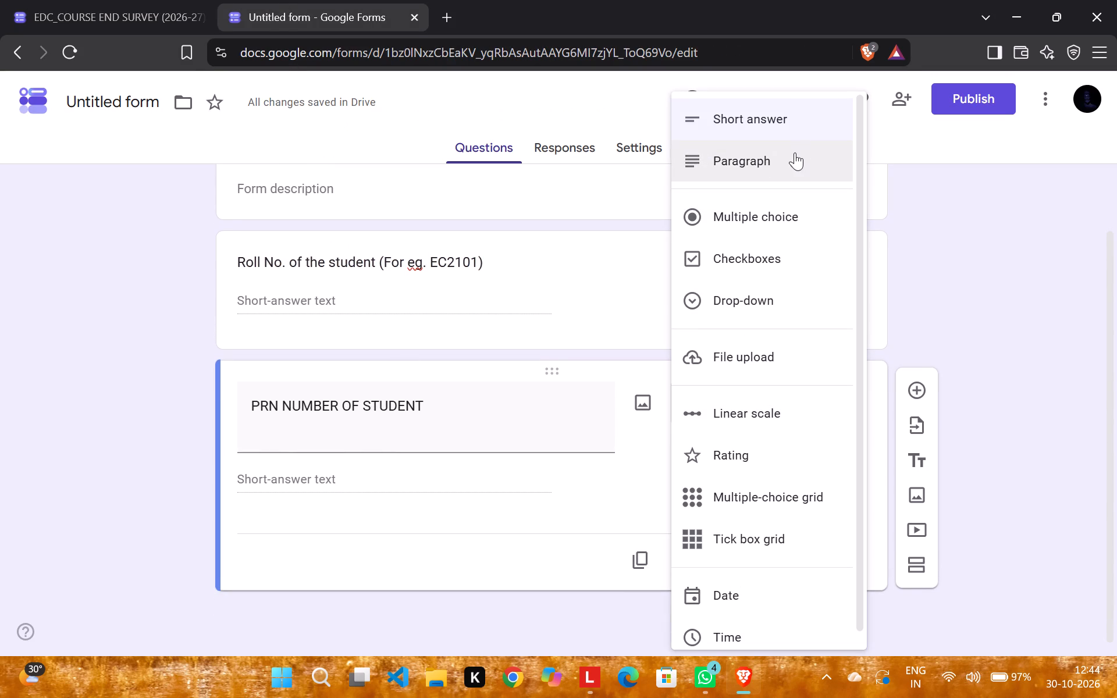
scroll(660, 220, left, 1)
click(97, 0)
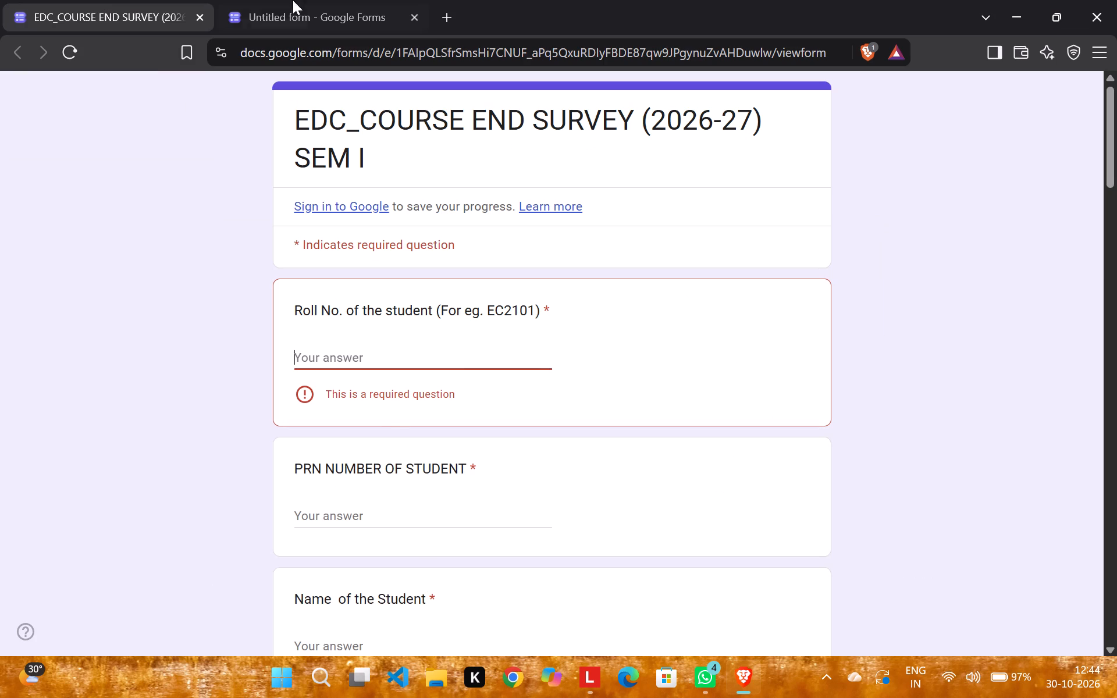
click(277, 0)
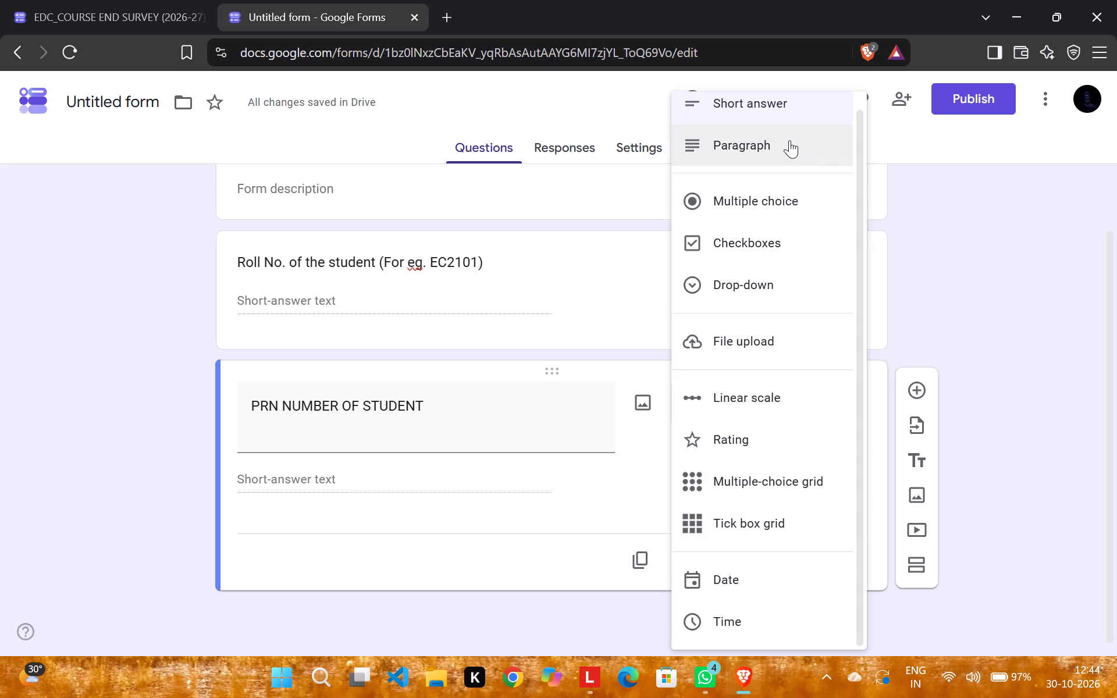
scroll(586, 298, left, 1)
click(587, 298)
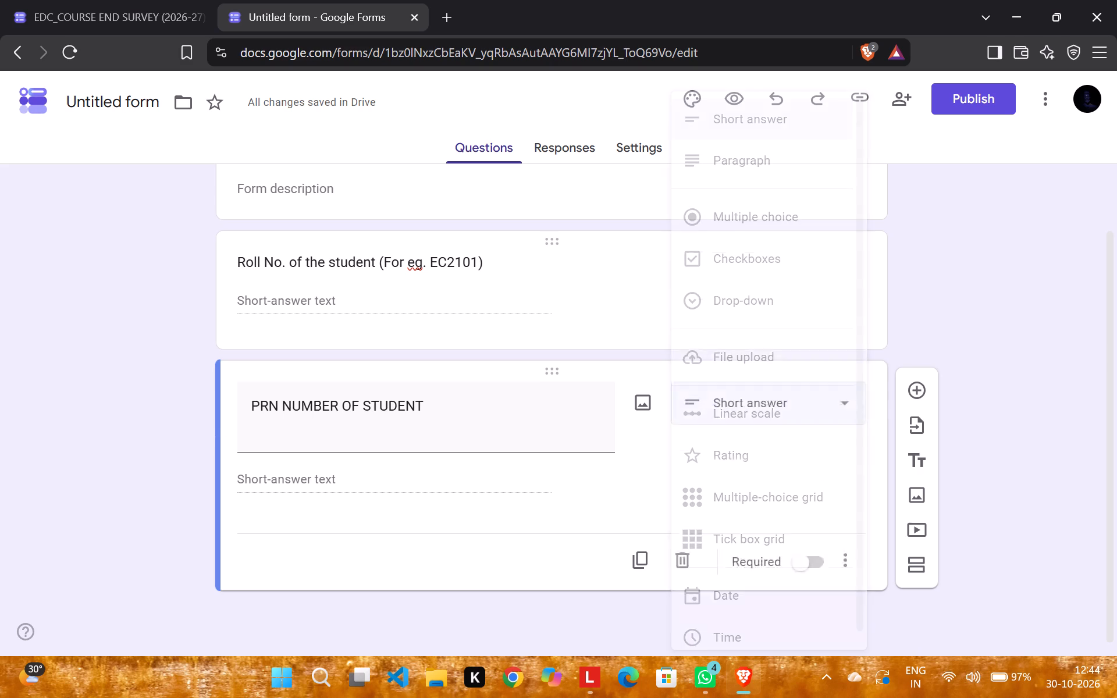
Examine the short-answer fields of the new form's questions against those in the existing survey.
click(460, 530)
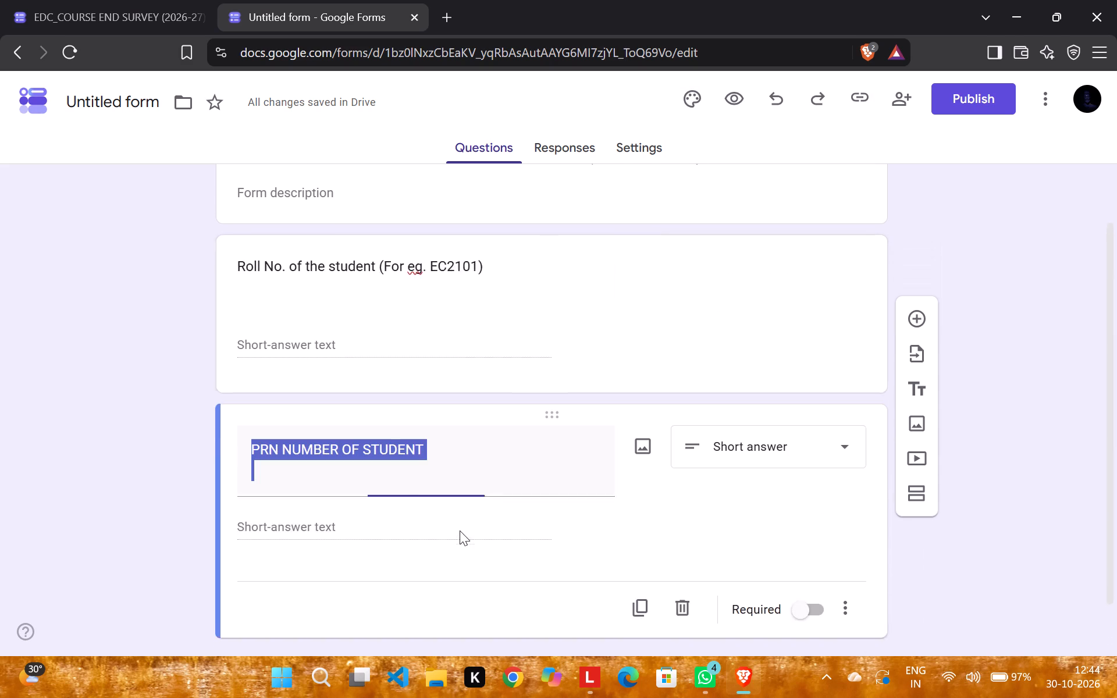
click(727, 535)
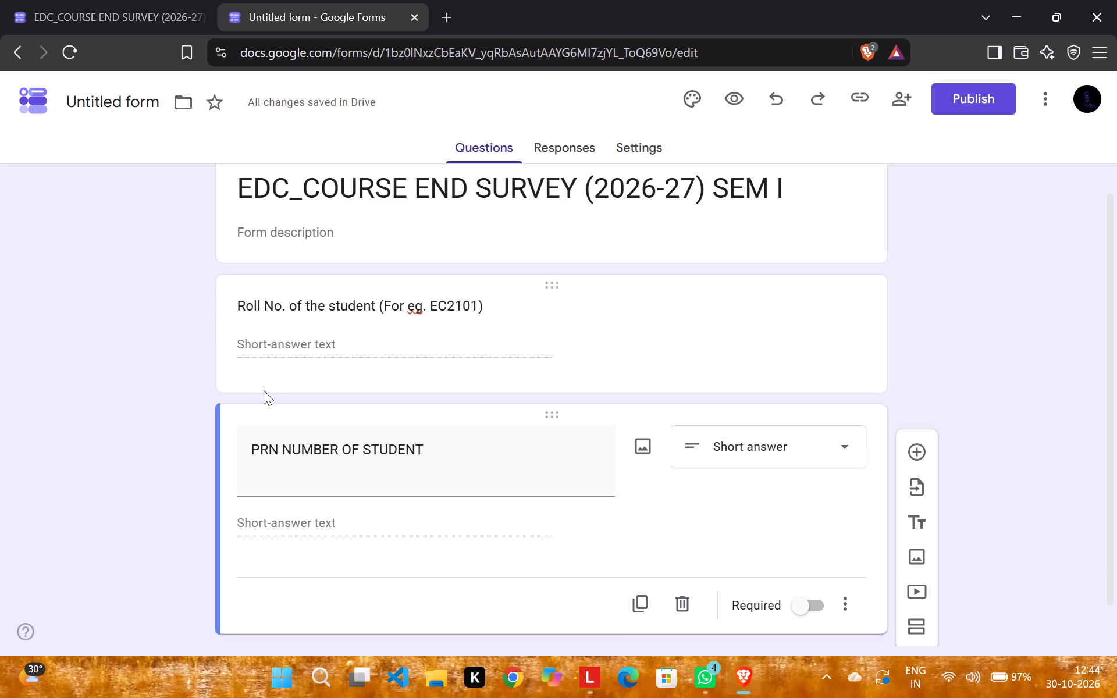
click(364, 521)
click(338, 523)
click(308, 522)
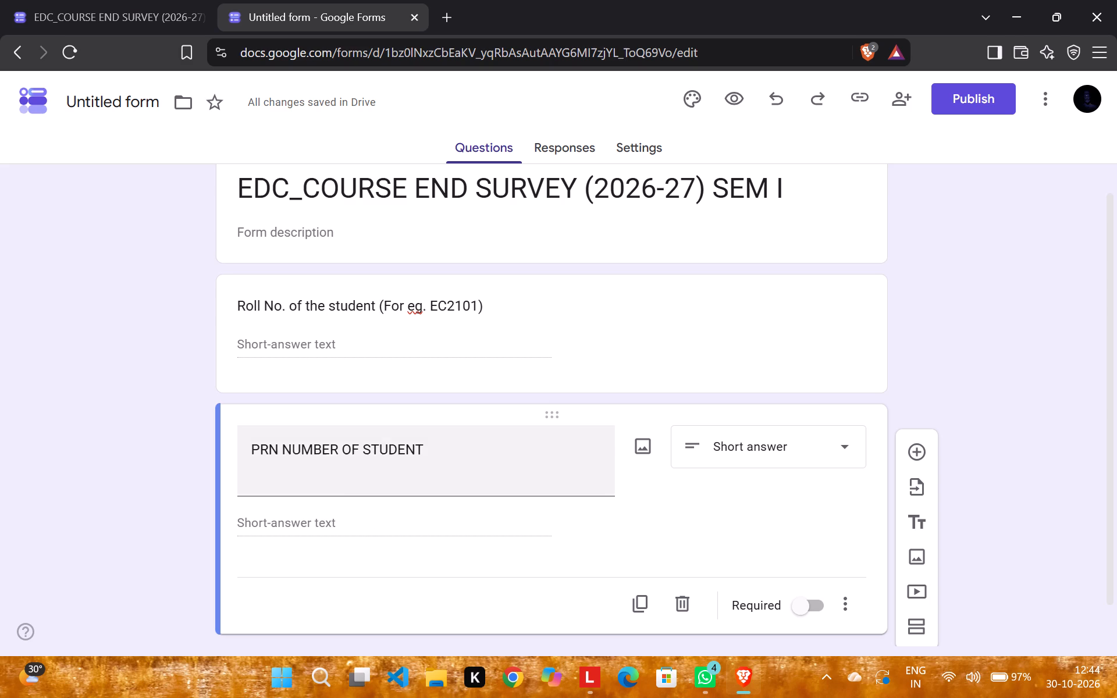
click(361, 468)
click(339, 557)
click(24, 2)
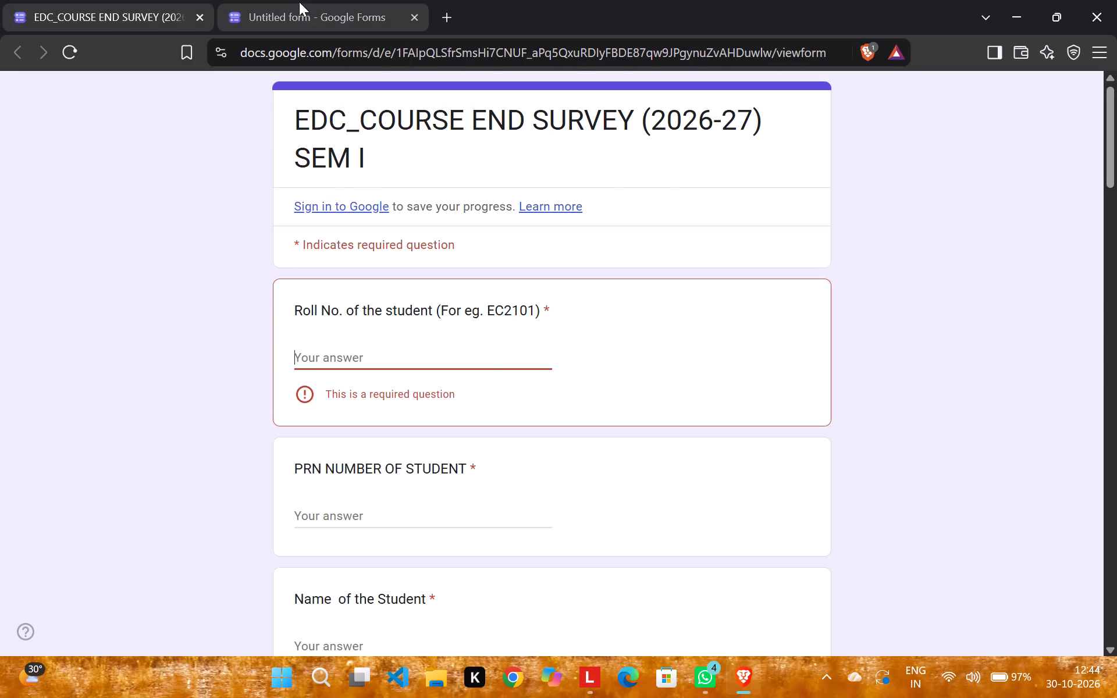
click(298, 0)
click(305, 341)
right_click(305, 341)
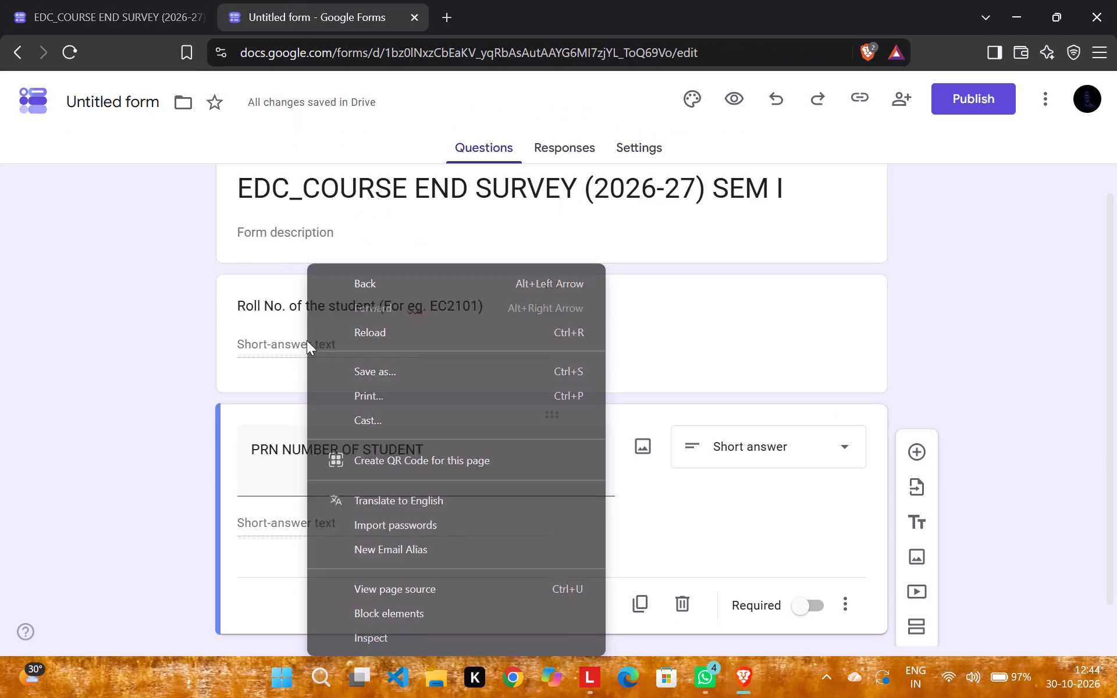
click(137, 440)
Add a third question titled "Name of the Student", copied from the existing survey without its asterisk.
click(927, 443)
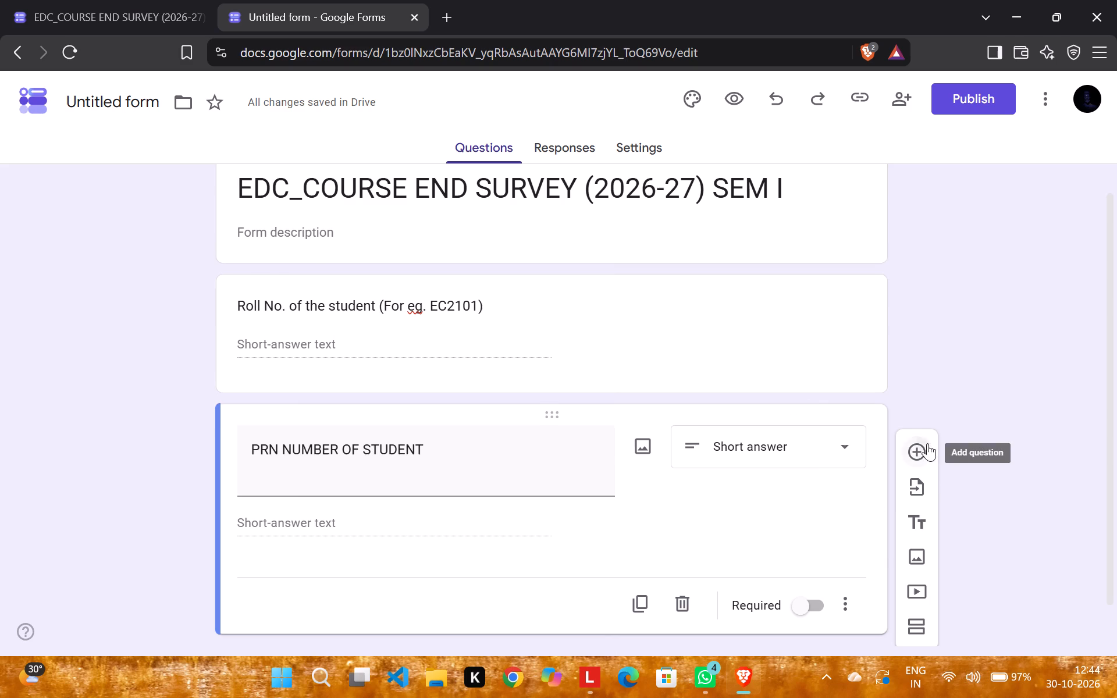
key(Tab)
key(ctrl+Tab)
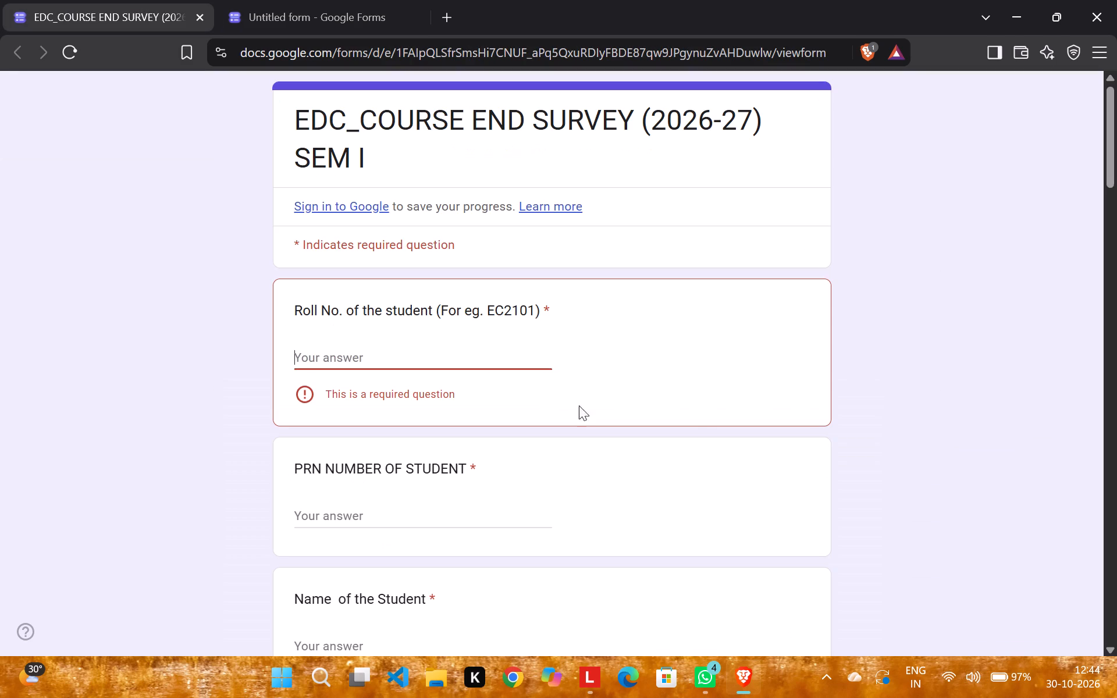
scroll(329, 527, down, 1)
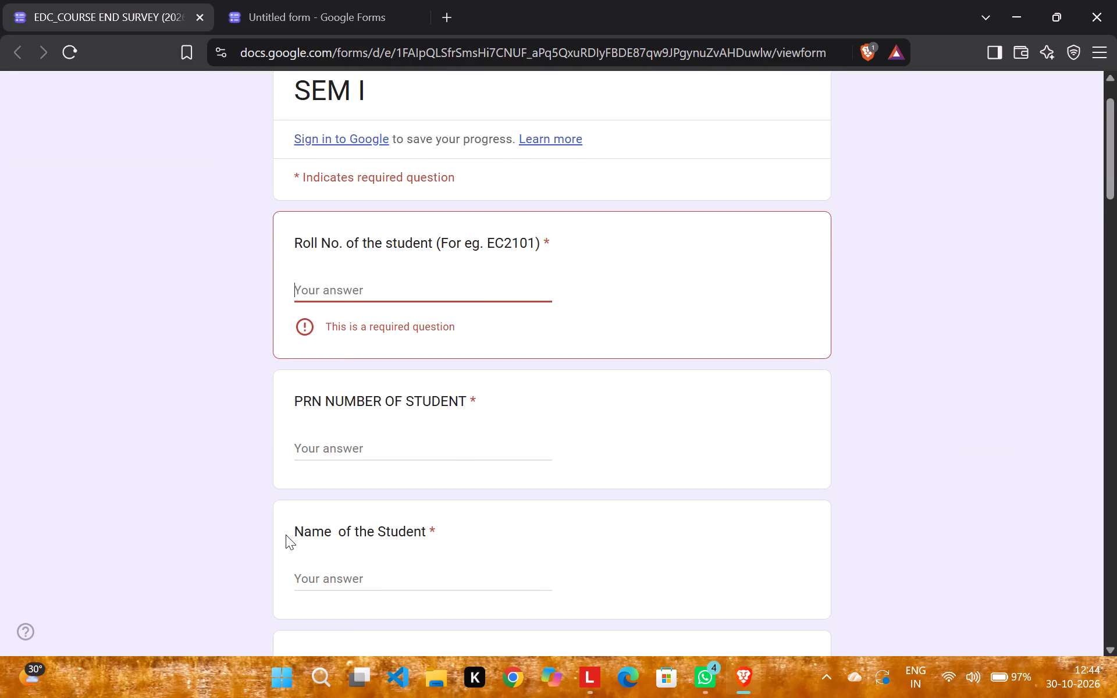
drag(287, 533, 429, 533)
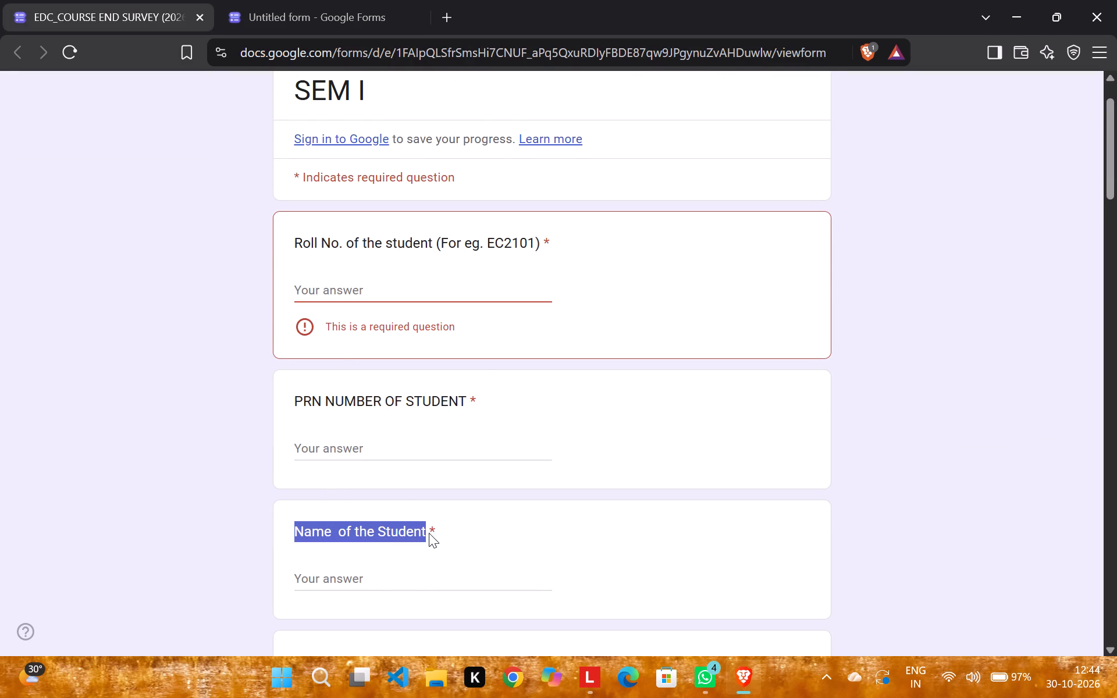
key(ctrl+c)
key(ctrl+Tab)
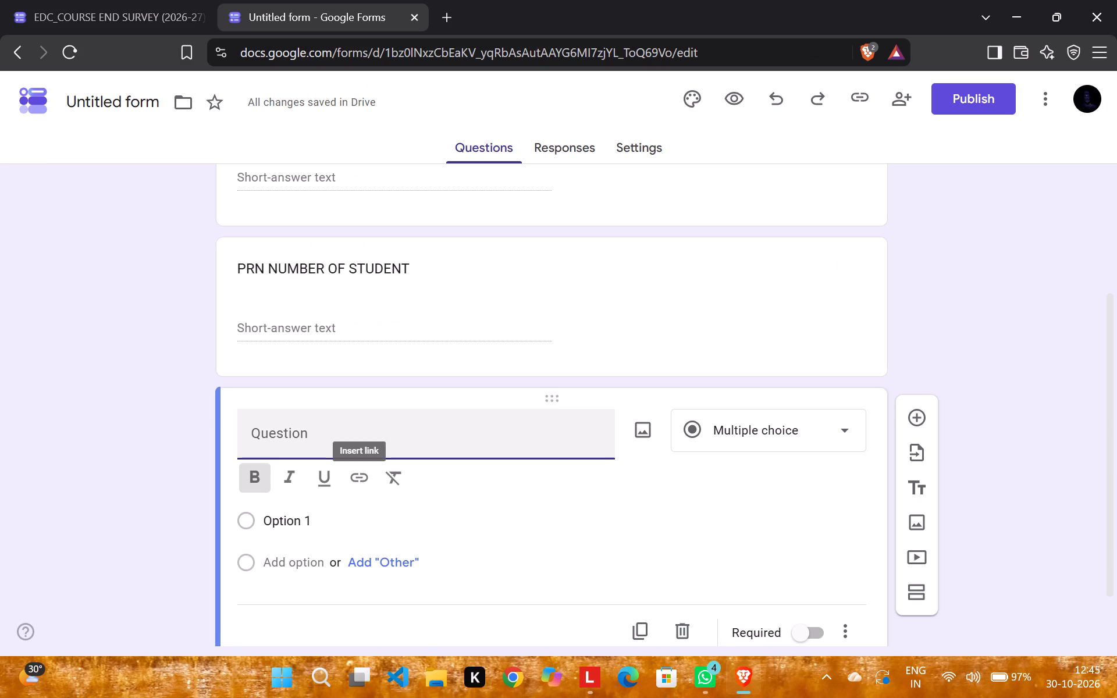
click(344, 419)
key(ctrl+v)
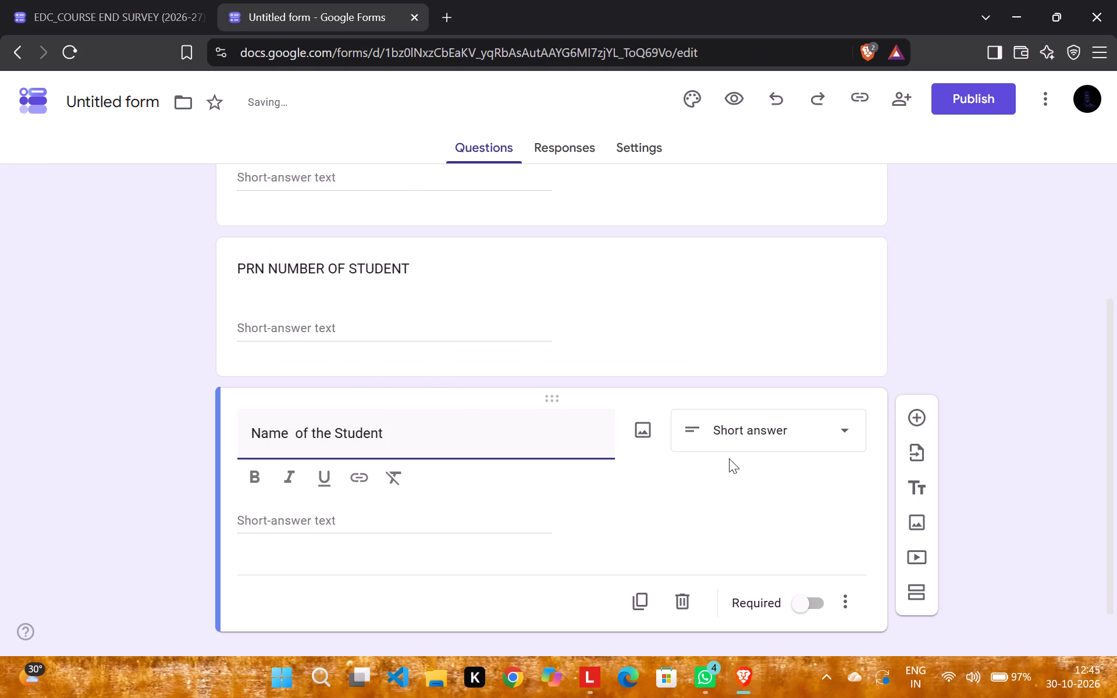
Add a question "How well can you compare different electronic devices and analog circuits based on their characteristics and applications?" copied from the existing survey.
click(921, 414)
click(50, 0)
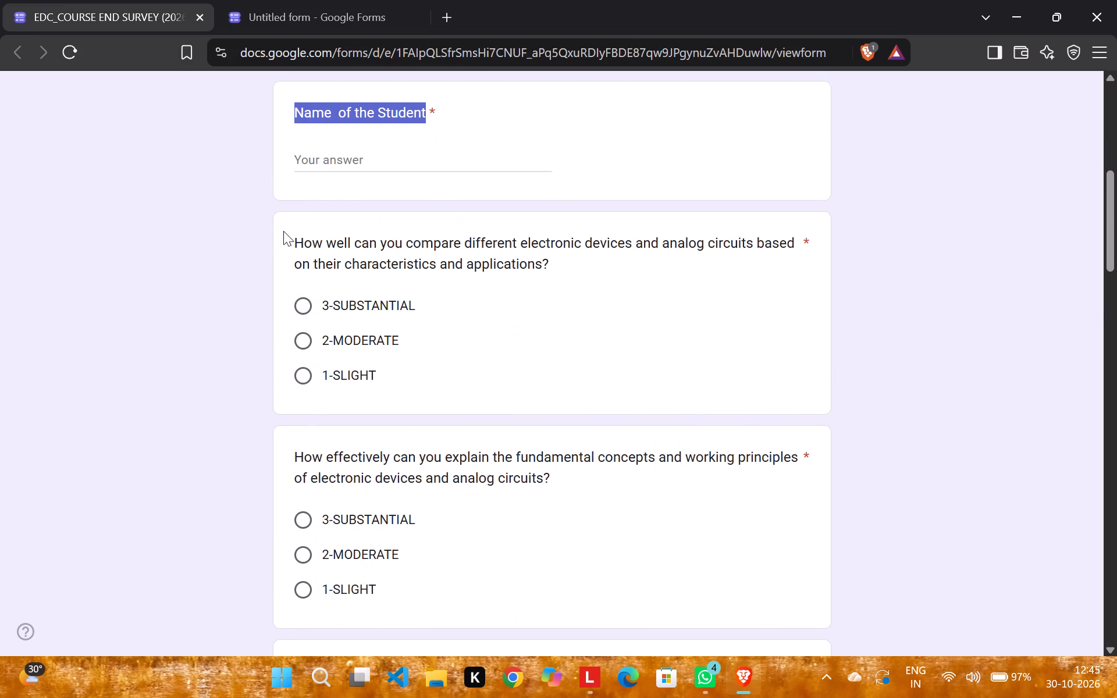
drag(289, 234, 561, 266)
key(ctrl+c)
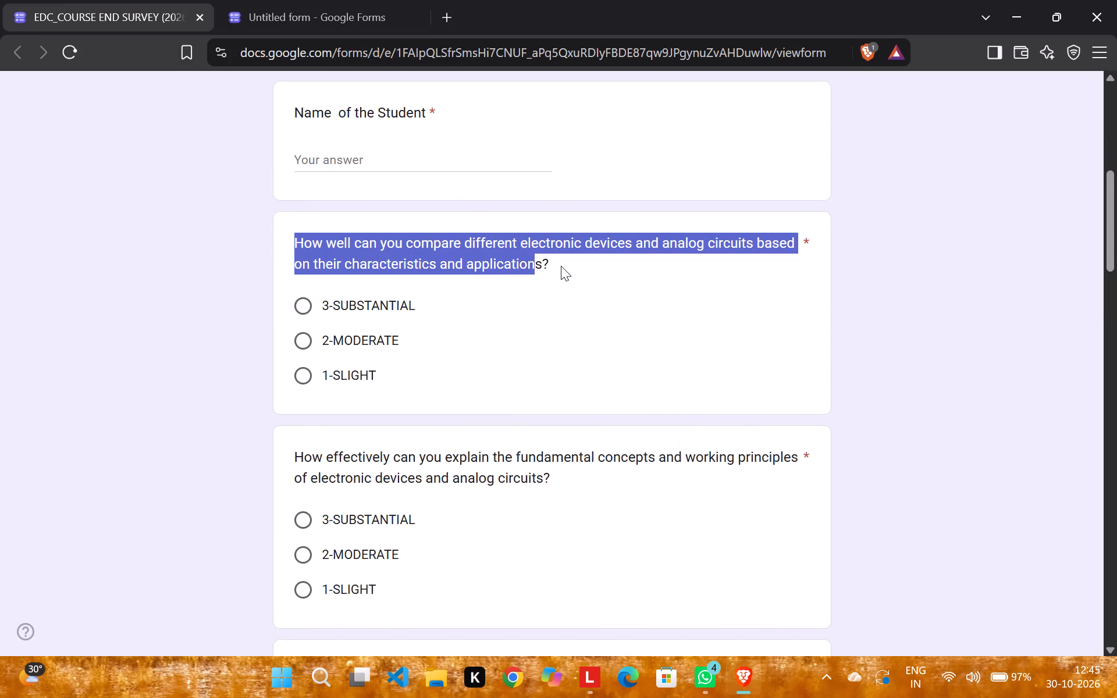
key(ctrl+Tab)
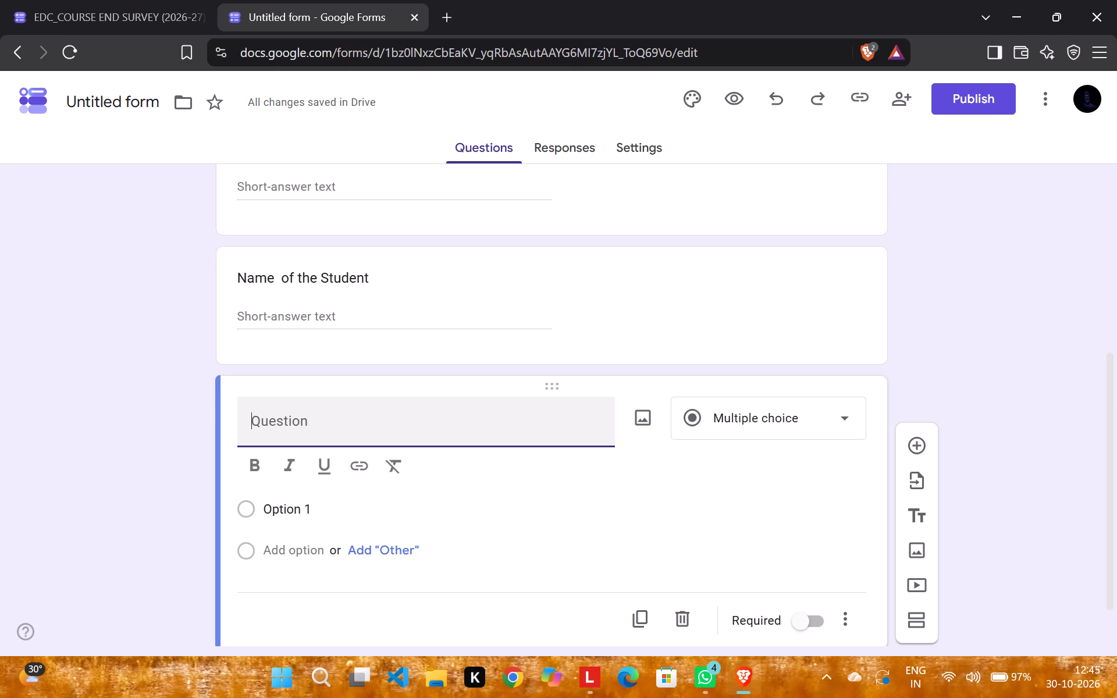
key(ctrl+v)
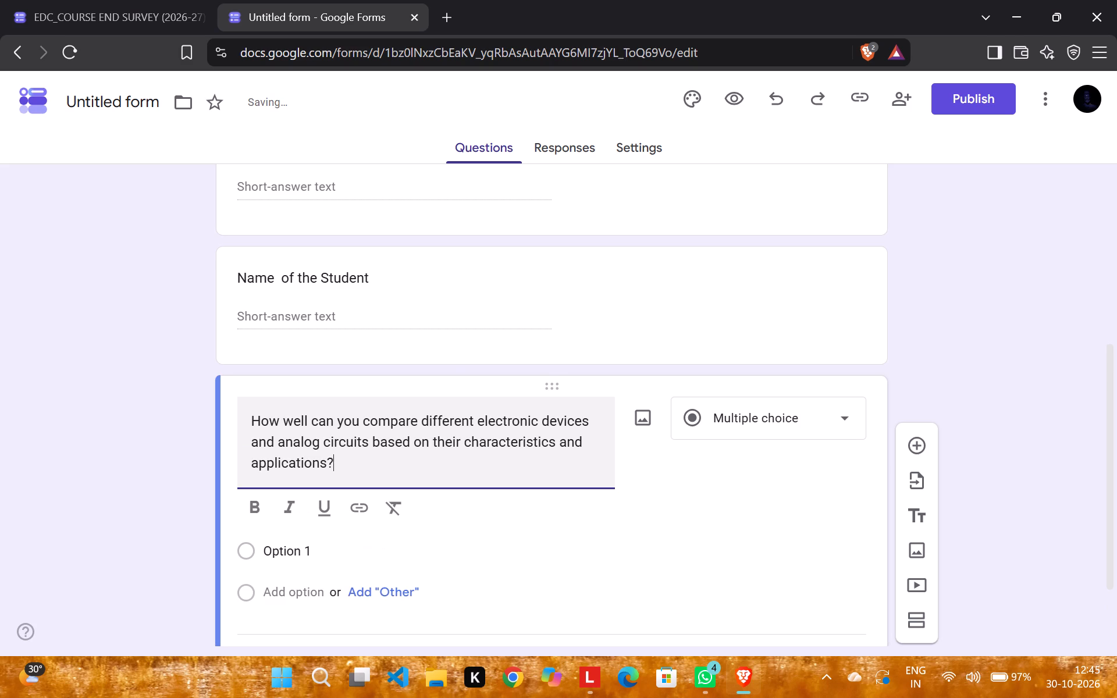
scroll(443, 483, down, 1)
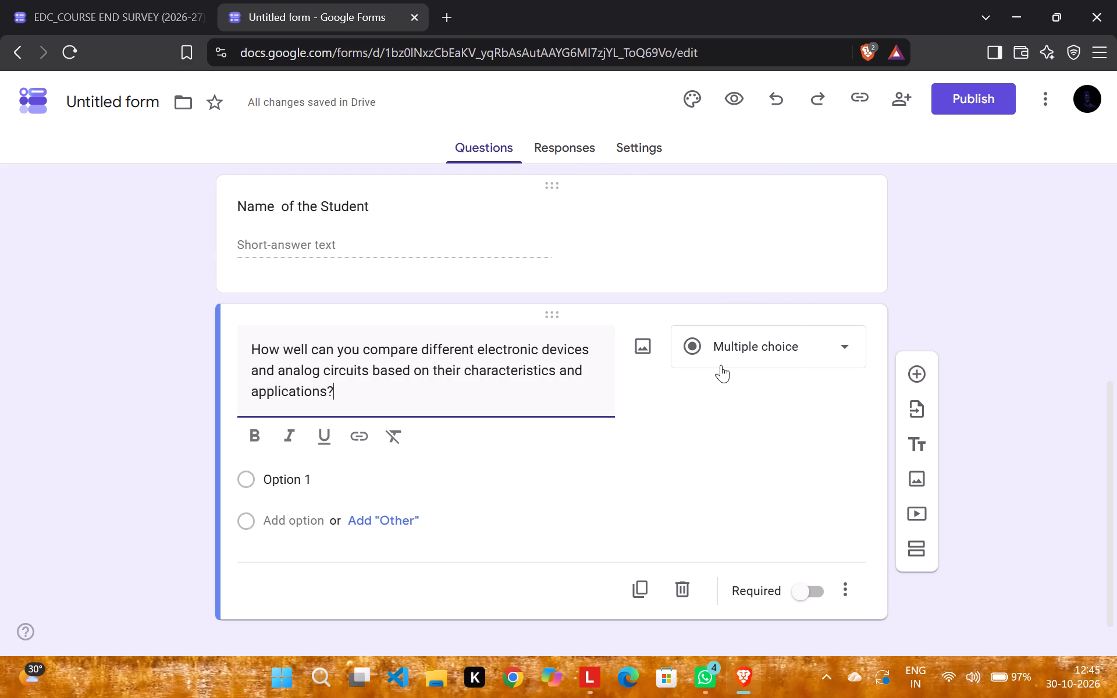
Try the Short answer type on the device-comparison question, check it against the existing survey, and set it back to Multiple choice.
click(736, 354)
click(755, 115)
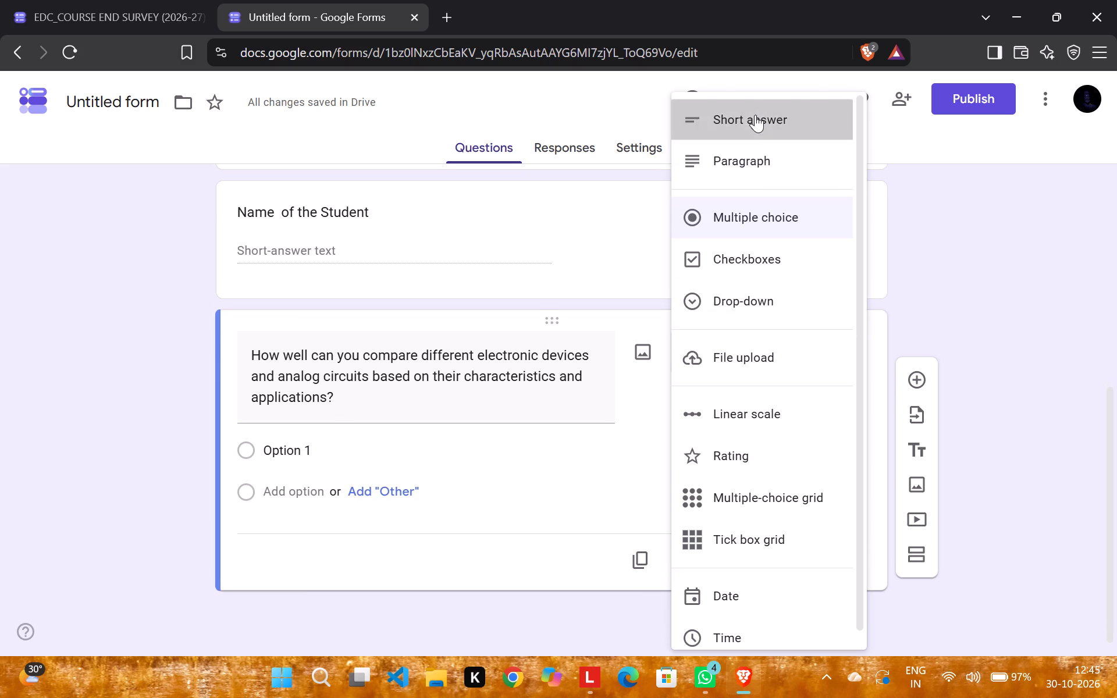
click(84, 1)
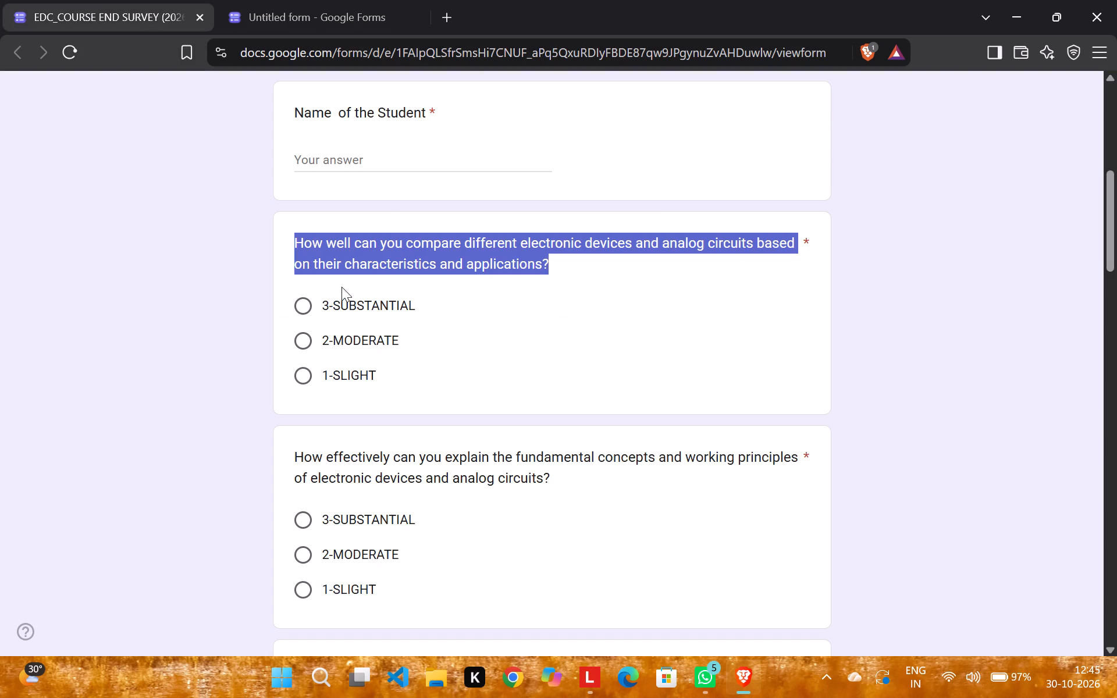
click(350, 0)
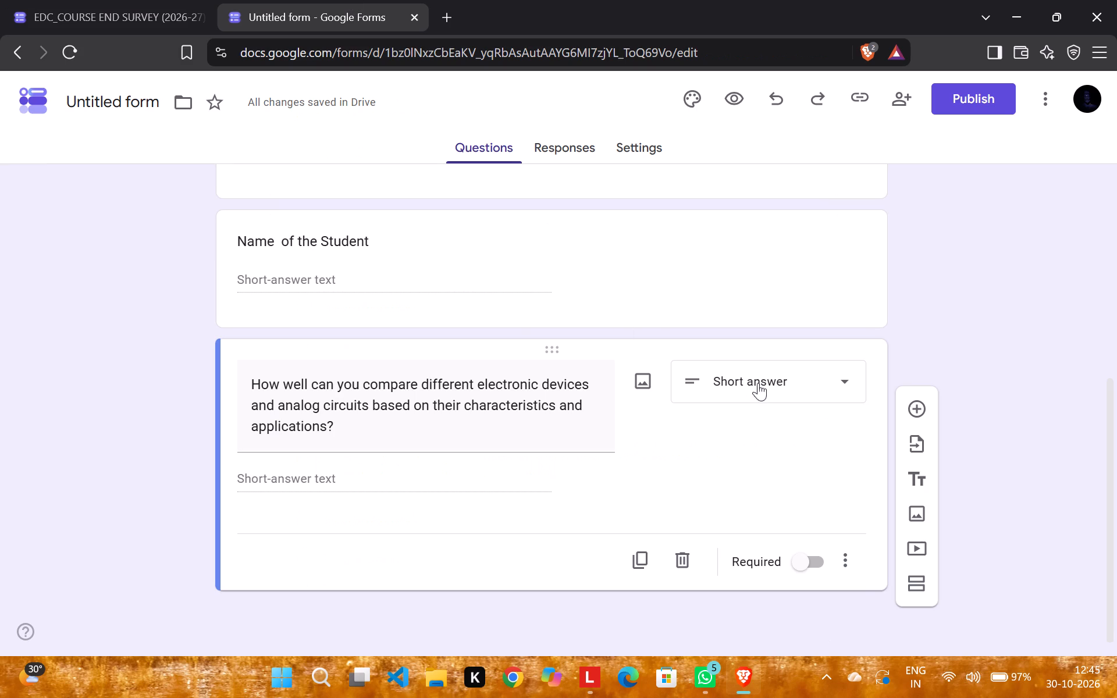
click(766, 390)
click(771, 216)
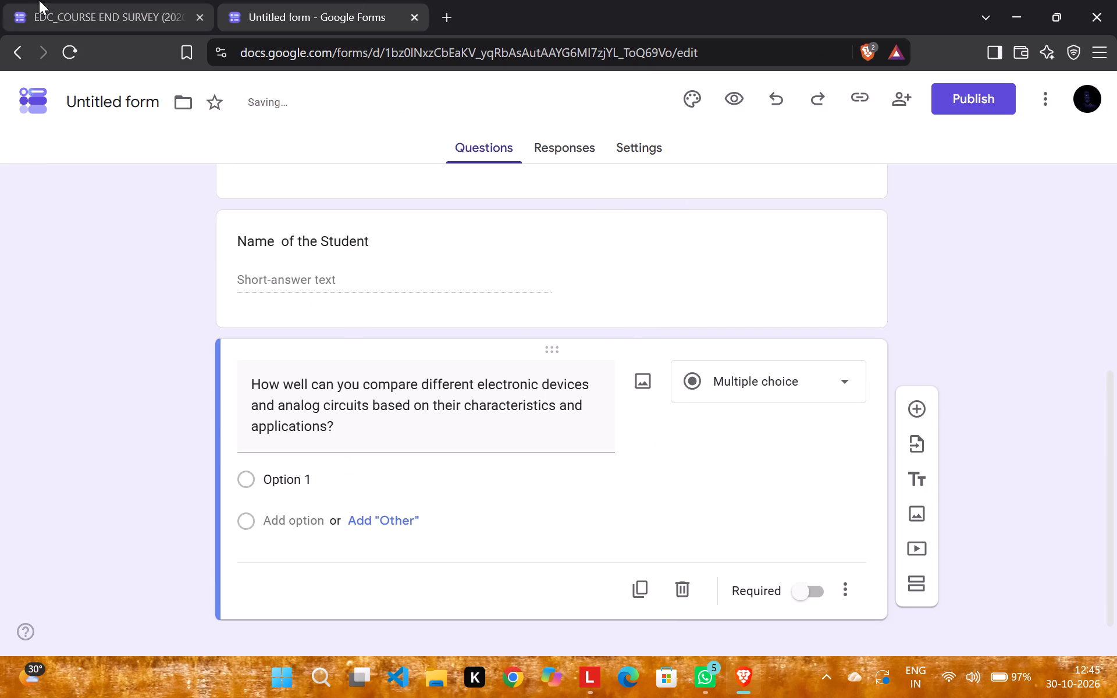
Replace the device-comparison question's first option with "3-SUBSTANTIAL", copied from the existing survey.
click(43, 6)
drag(318, 301, 427, 312)
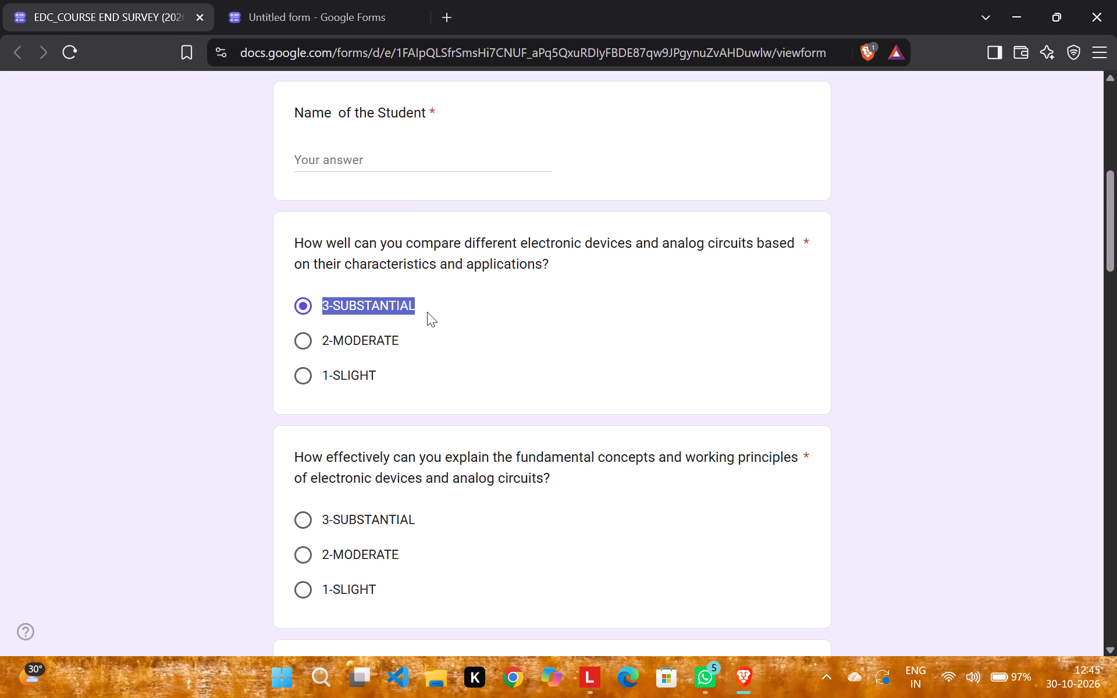
click(290, 2)
click(291, 2)
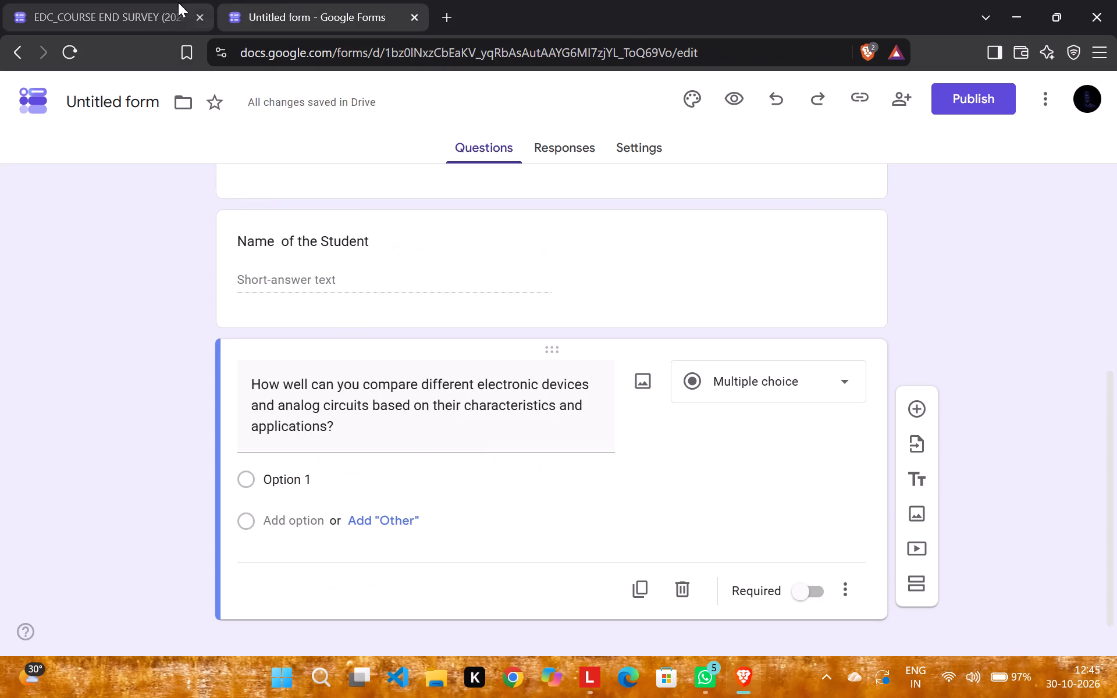
key(ctrl+Tab)
key(ctrl+c)
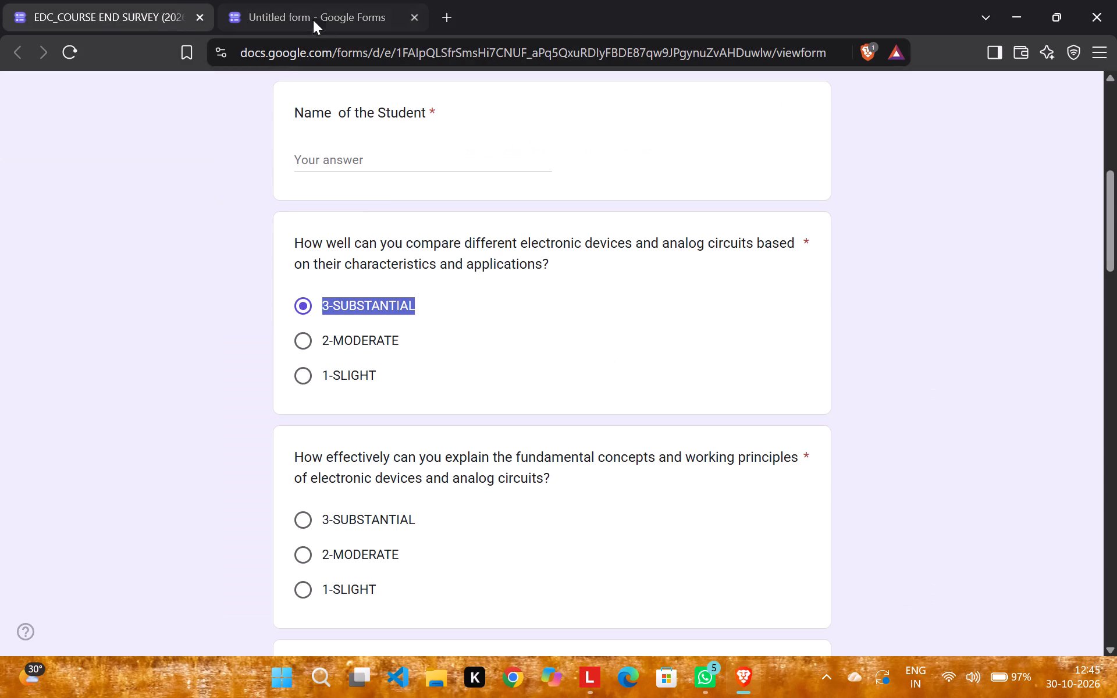
click(310, 2)
click(316, 476)
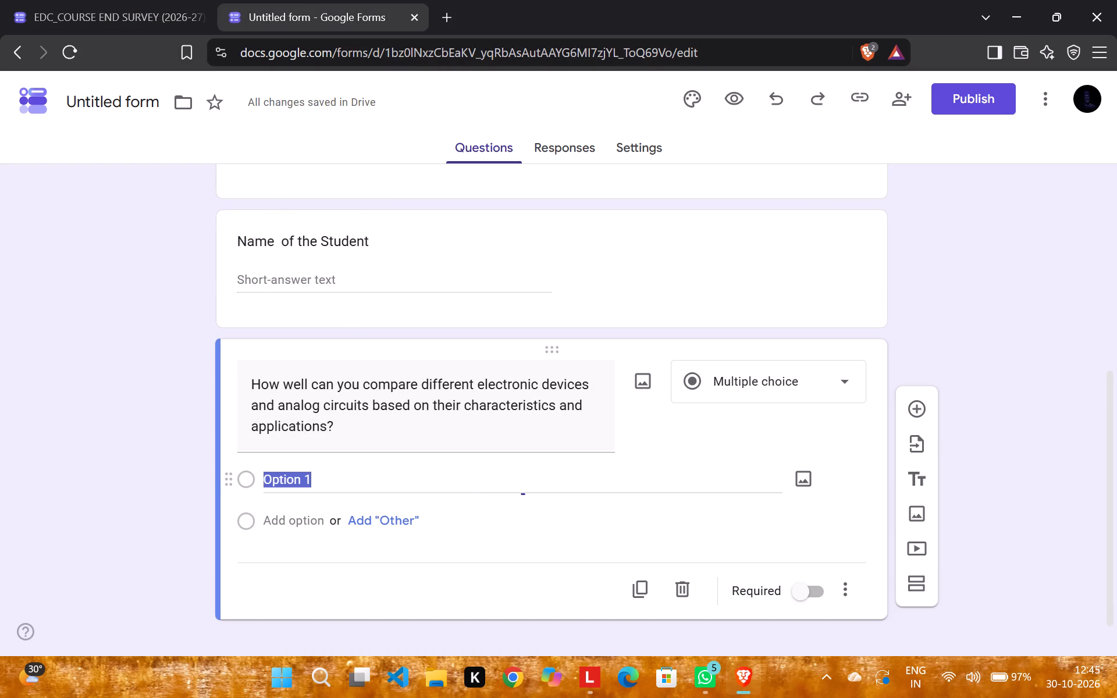
key(ctrl+v)
Add a second option "2-MODERATE" to the device-comparison question, copied from the existing survey.
click(99, 2)
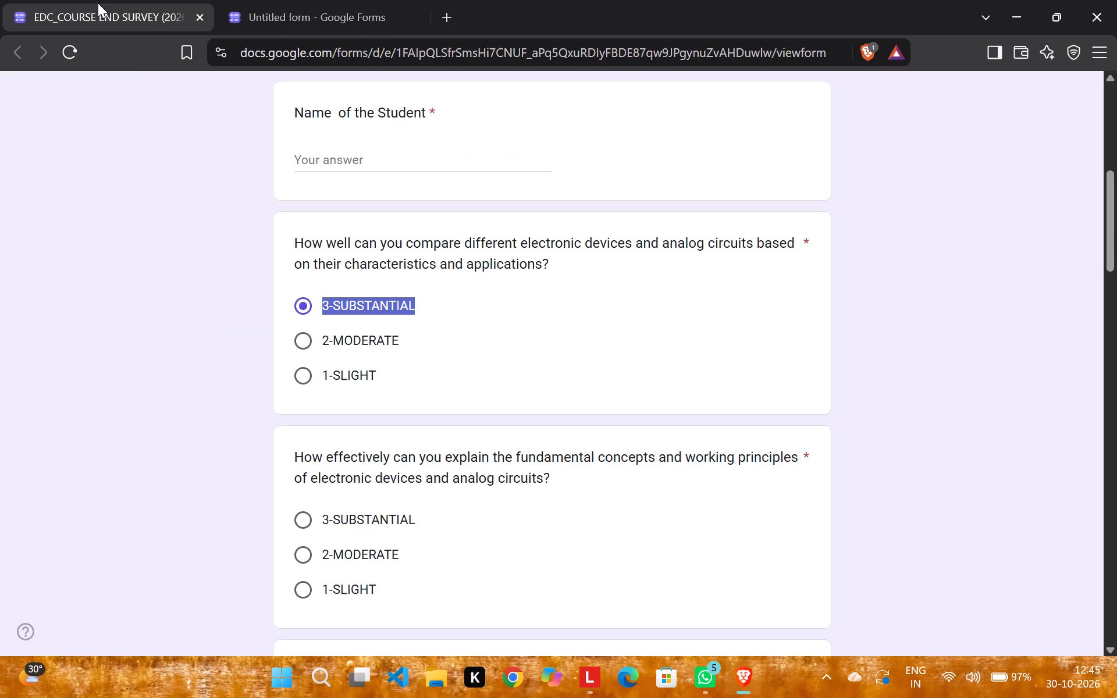
drag(319, 335, 422, 340)
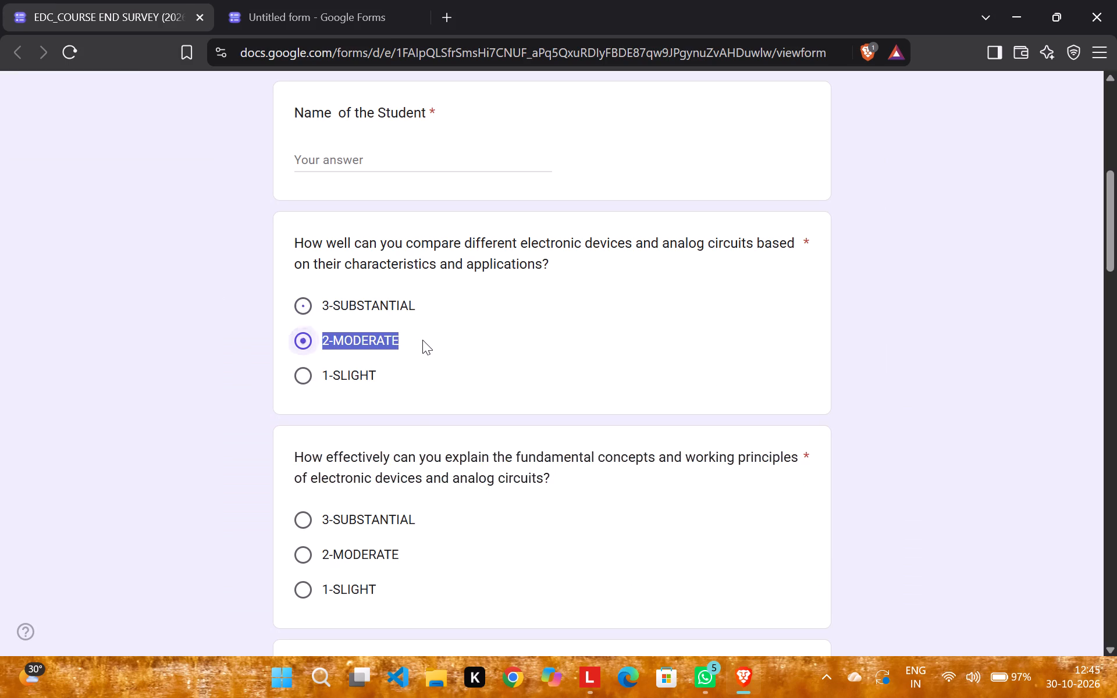
key(ctrl+c)
key(ctrl+Tab)
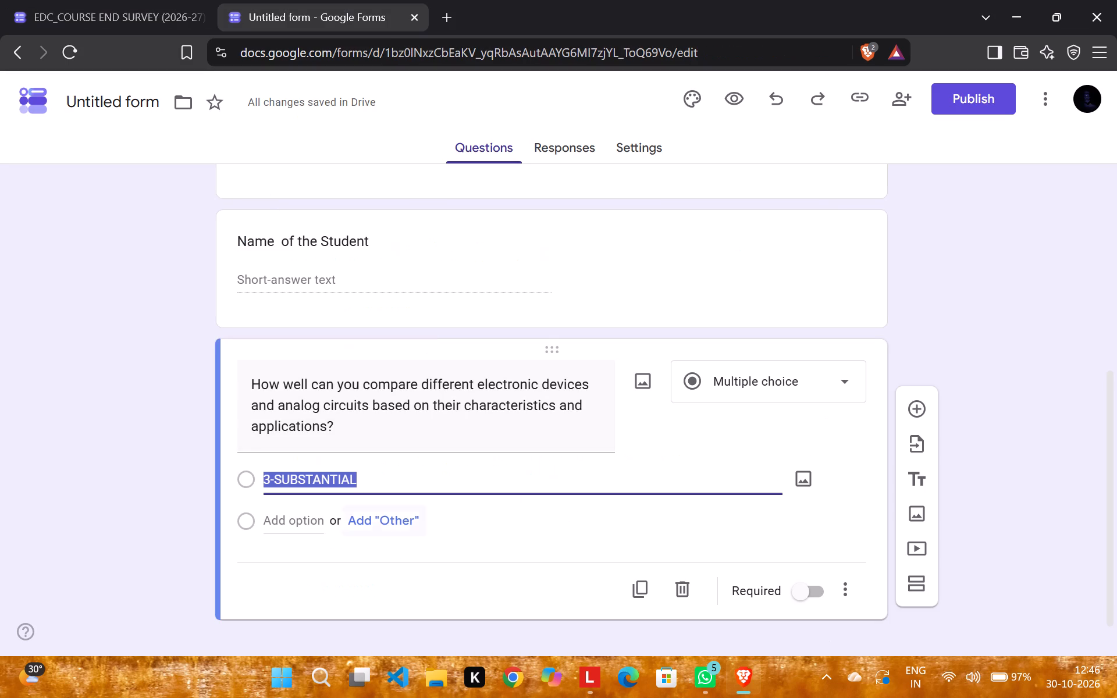
click(286, 523)
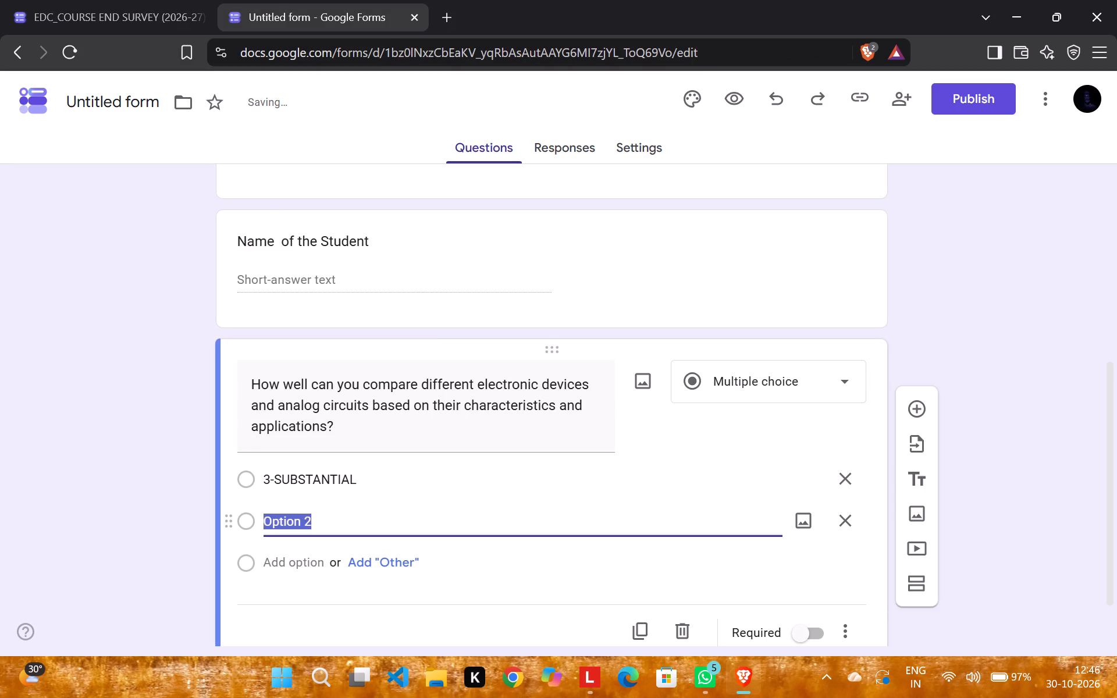
key(ctrl+v)
Add a third option "1-SLIGHT" to the device-comparison question, copied from the existing survey.
click(293, 552)
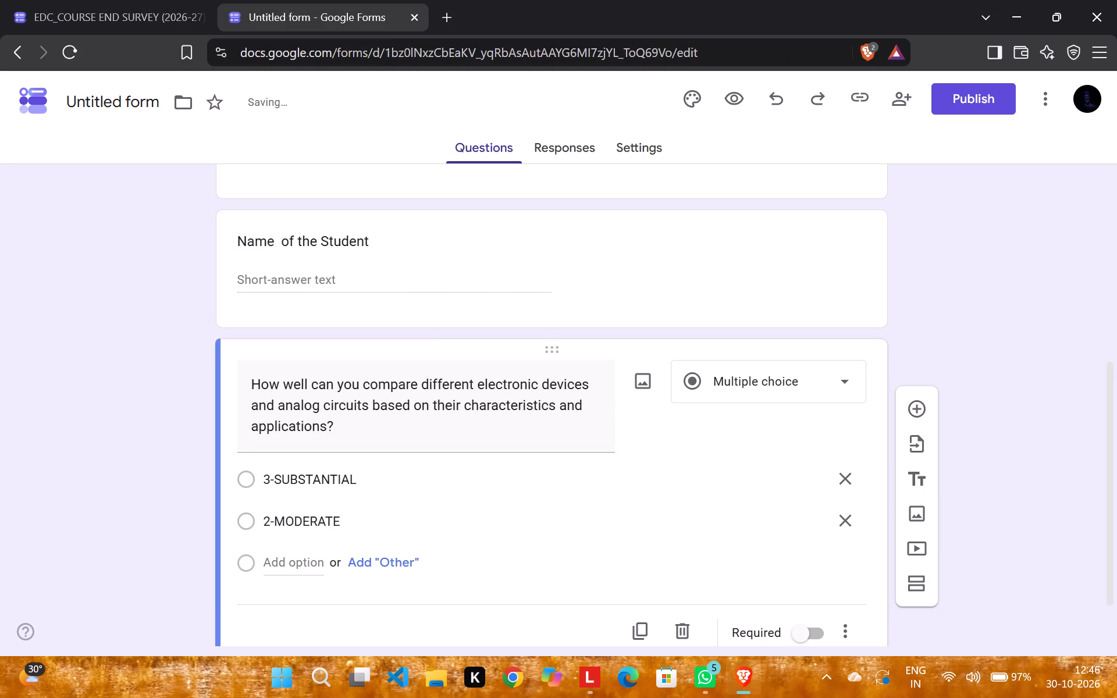
click(297, 564)
key(ctrl+Tab)
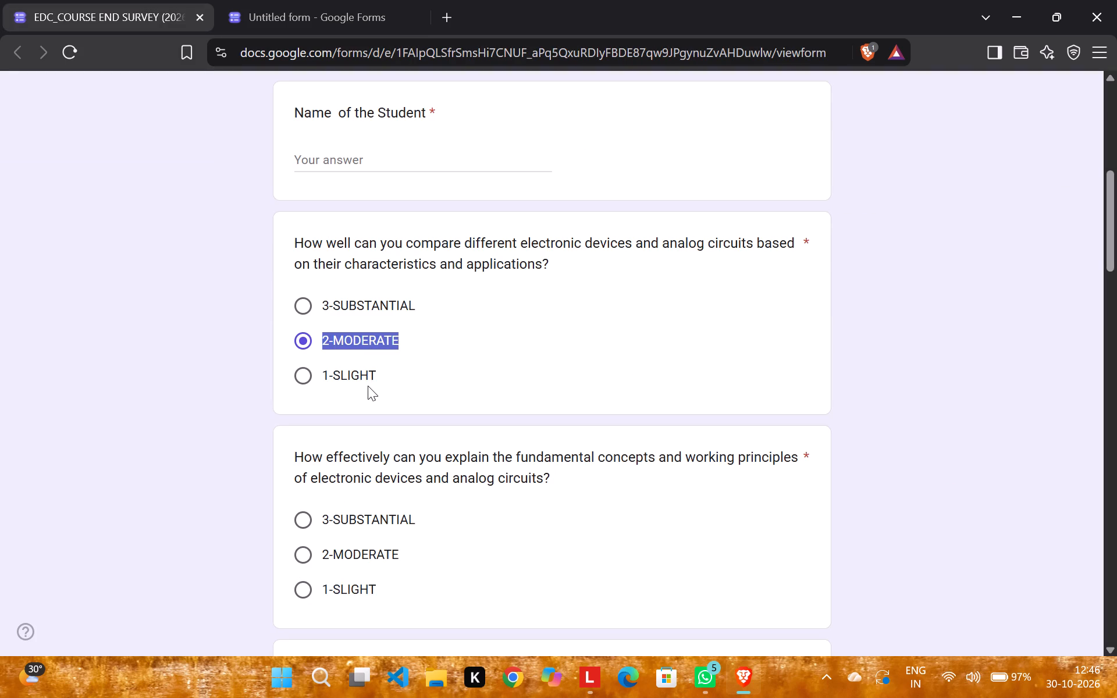
drag(375, 373, 312, 376)
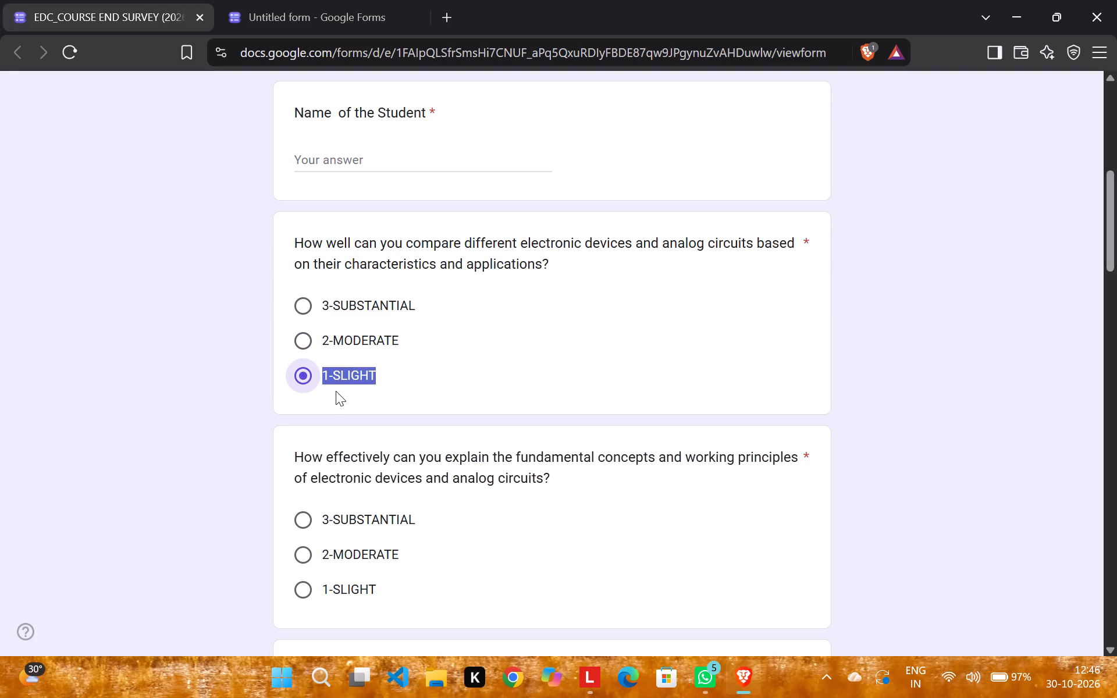
key(ctrl+c)
key(ctrl+Tab)
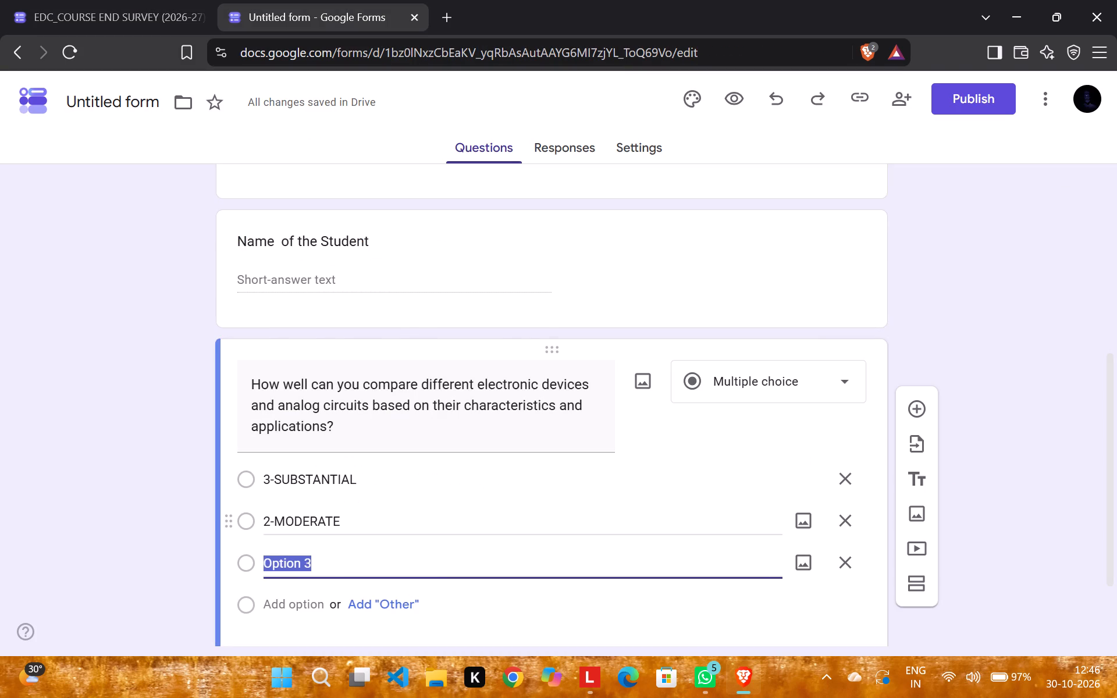
key(ctrl+v)
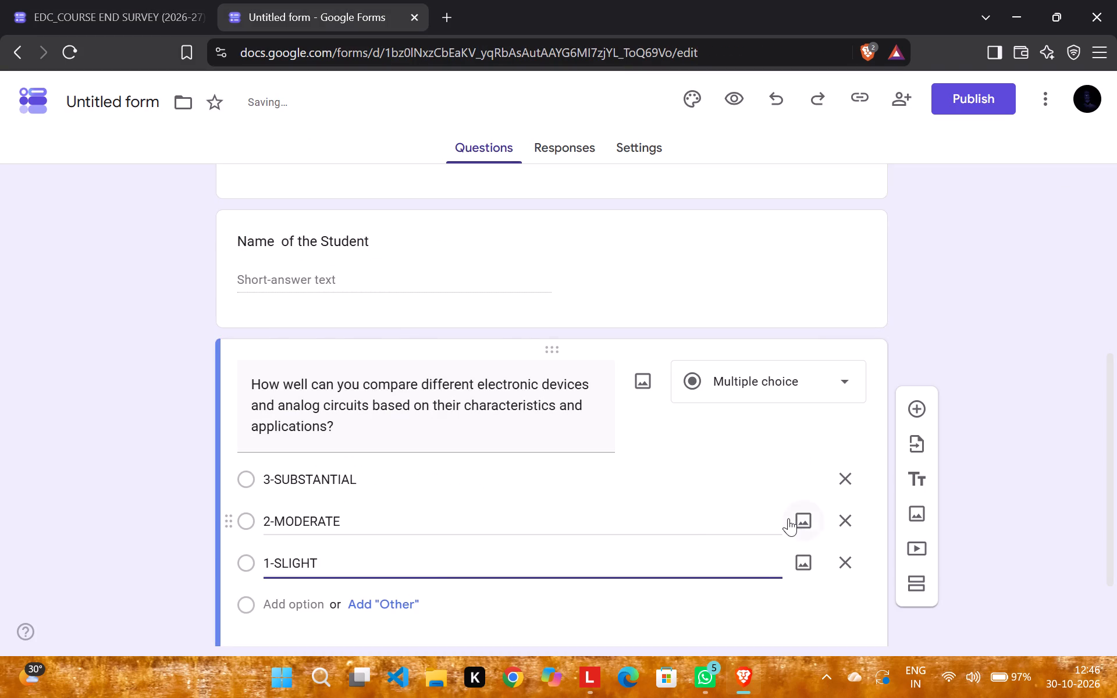
click(1009, 499)
Add a question "How effectively can you explain the fundamental concepts and working principles of electronic devices and analog circuits?" copied from the existing survey.
scroll(818, 469, down, 4)
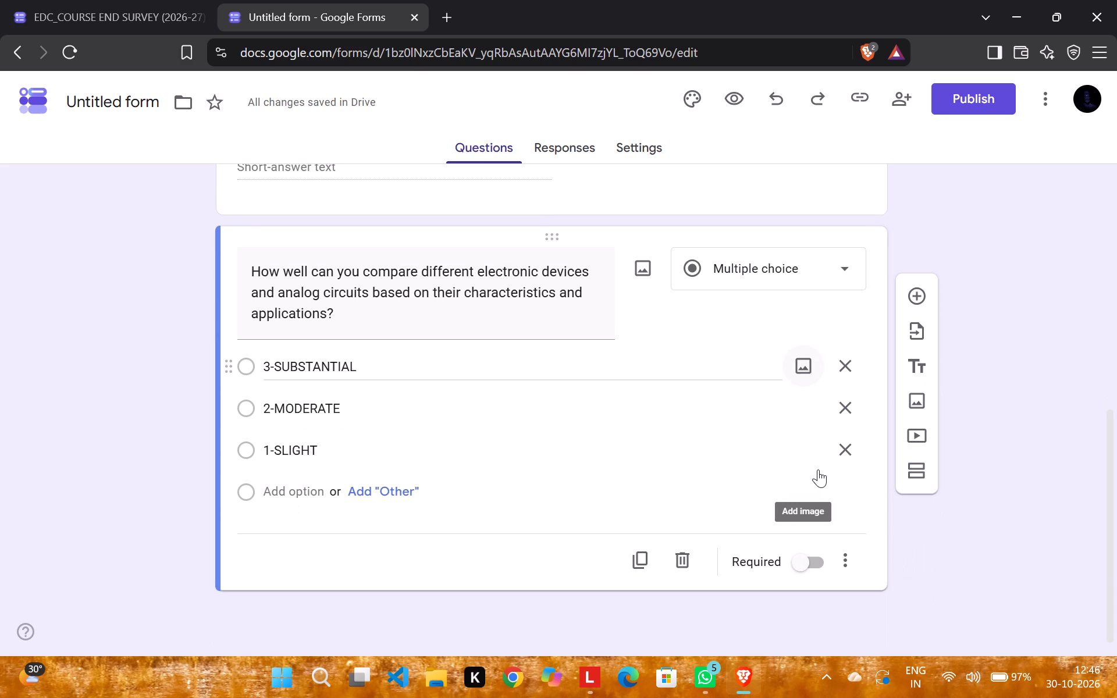
click(928, 295)
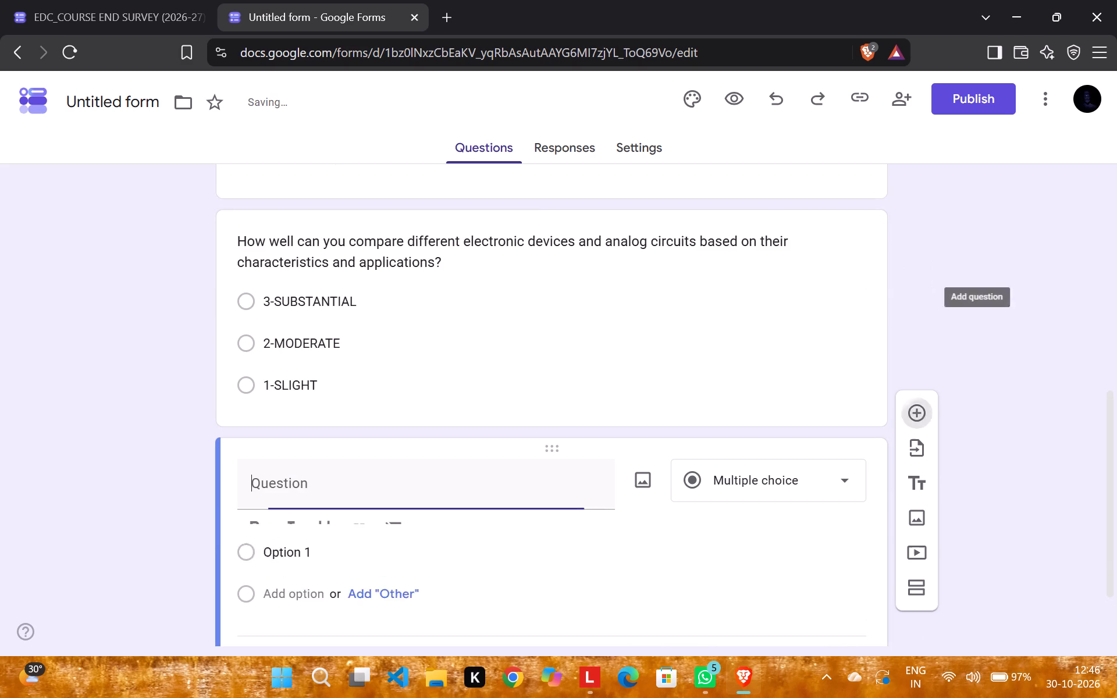
scroll(398, 462, down, 1)
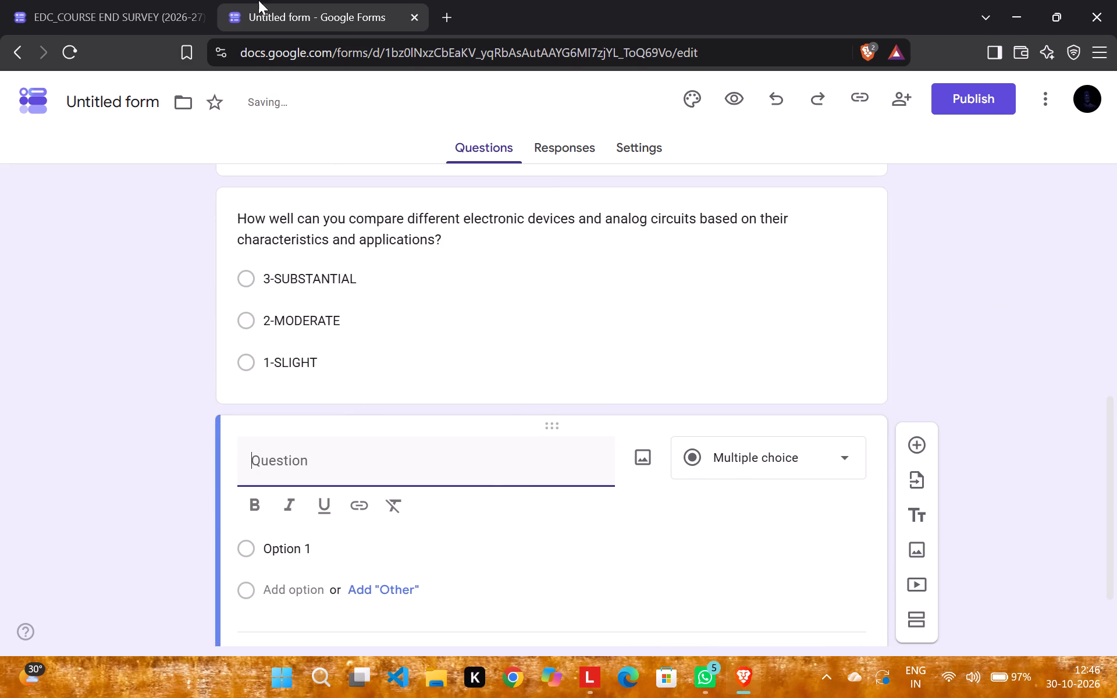
click(72, 0)
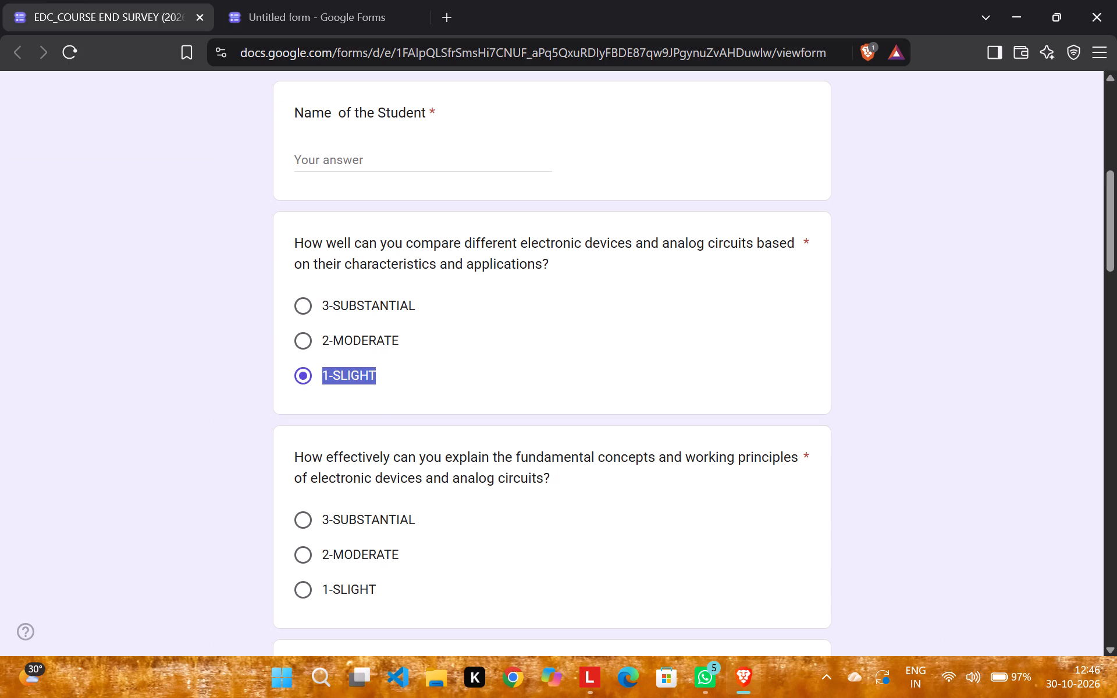
drag(287, 457, 565, 478)
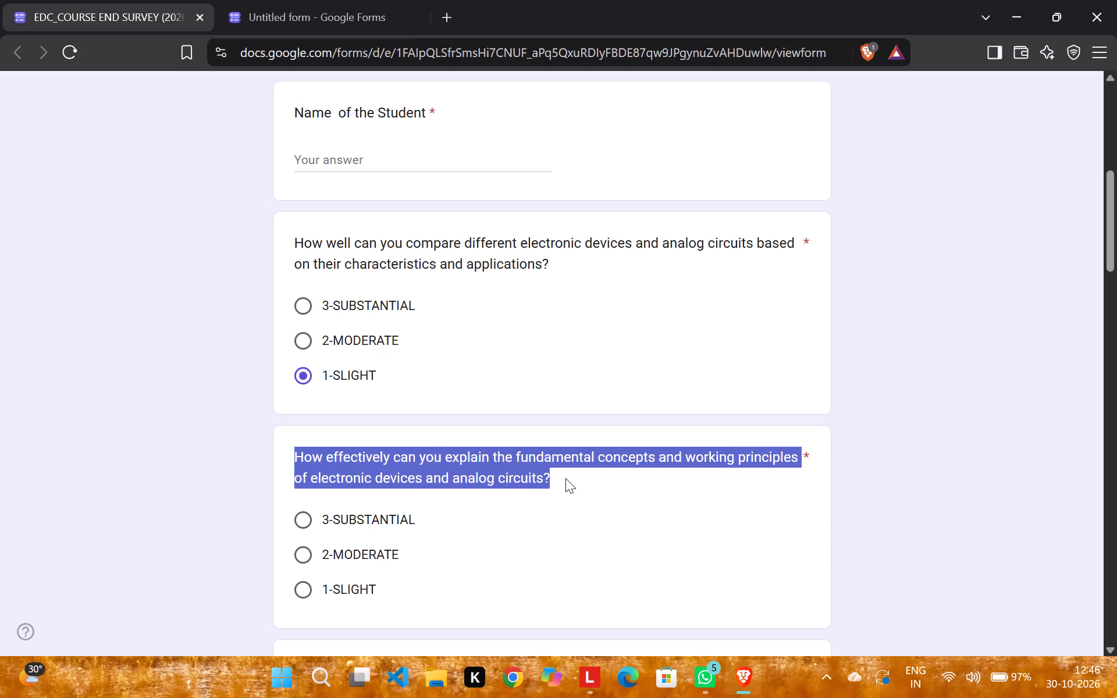
key(ctrl+c)
key(ctrl+Tab)
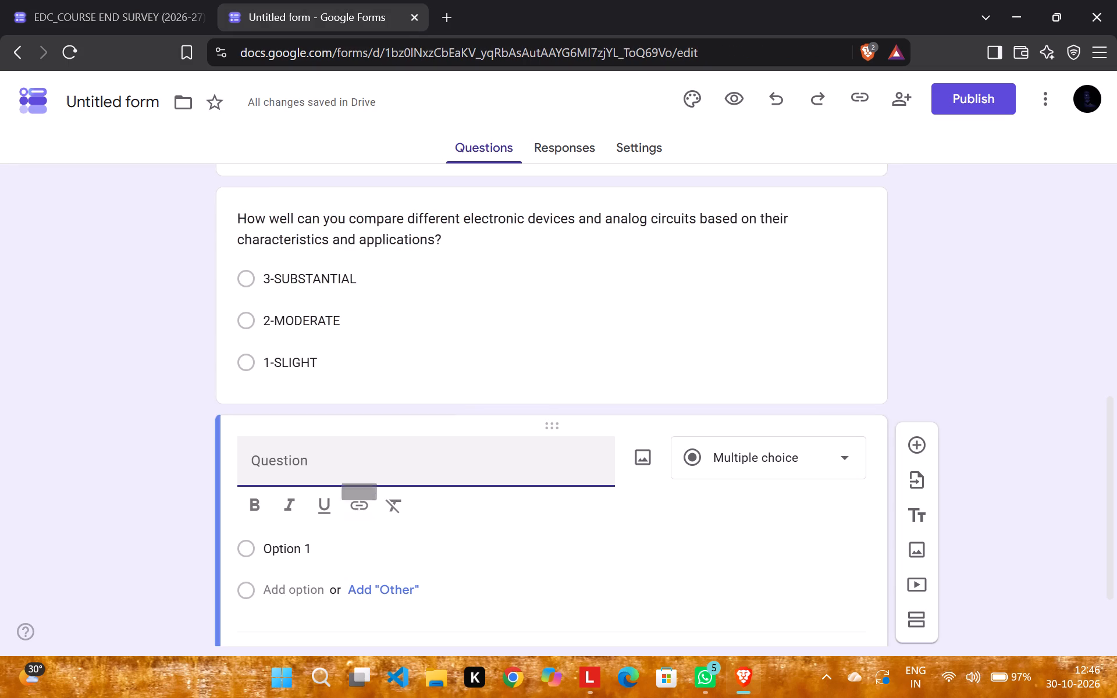
click(363, 466)
key(ctrl+v)
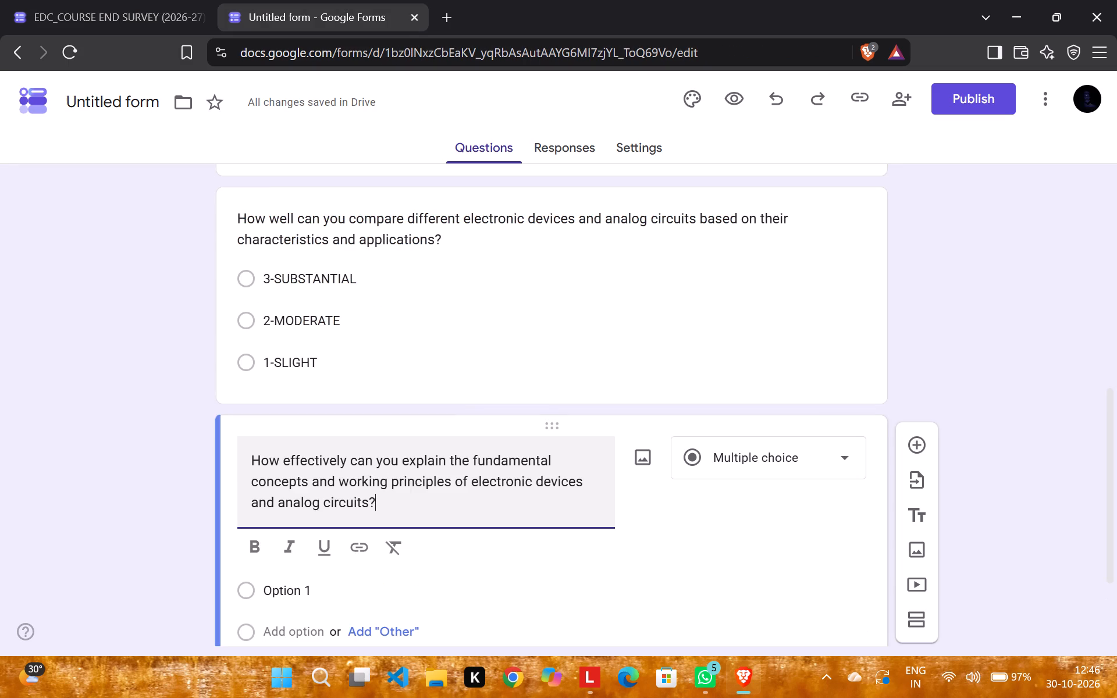
Set the answer type of the fundamental-concepts question to Multiple choice.
scroll(442, 535, down, 1)
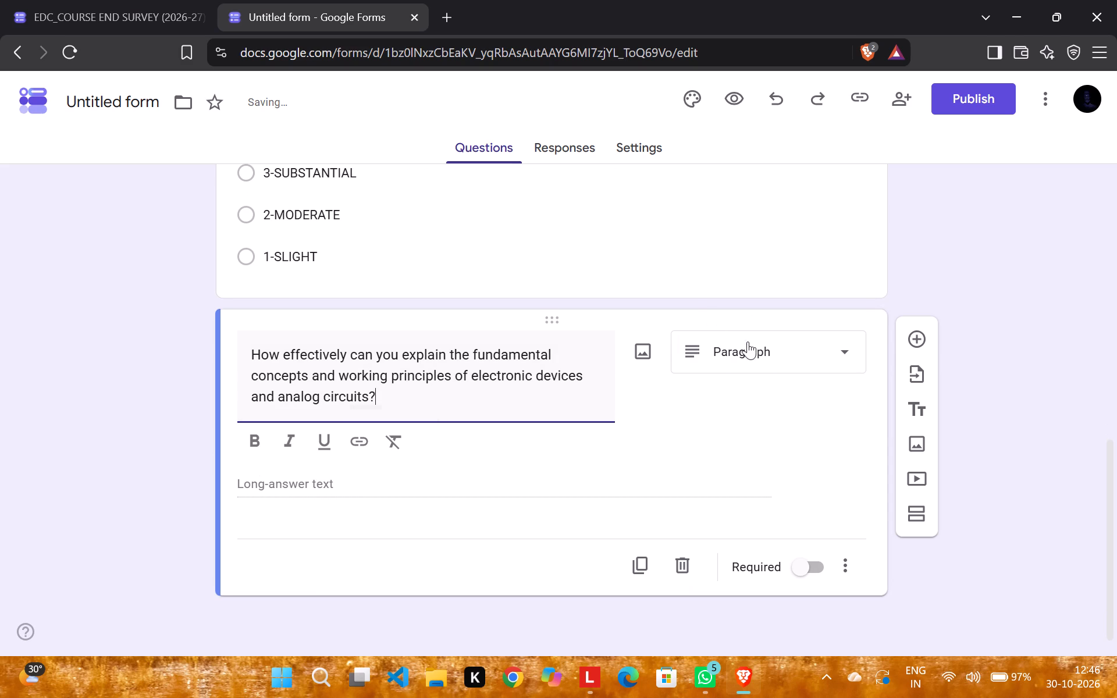
click(748, 341)
click(753, 206)
Replace the fundamental-concepts question's first option with "3-SUBSTANTIAL", copied from the existing survey.
click(105, 0)
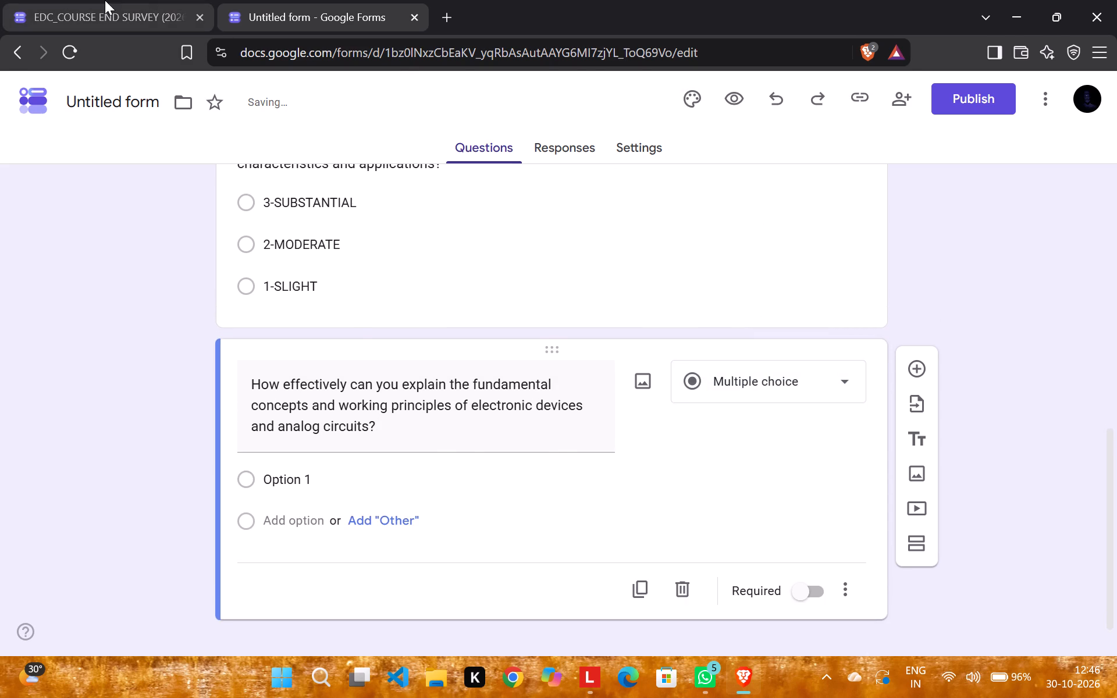
drag(315, 515, 383, 519)
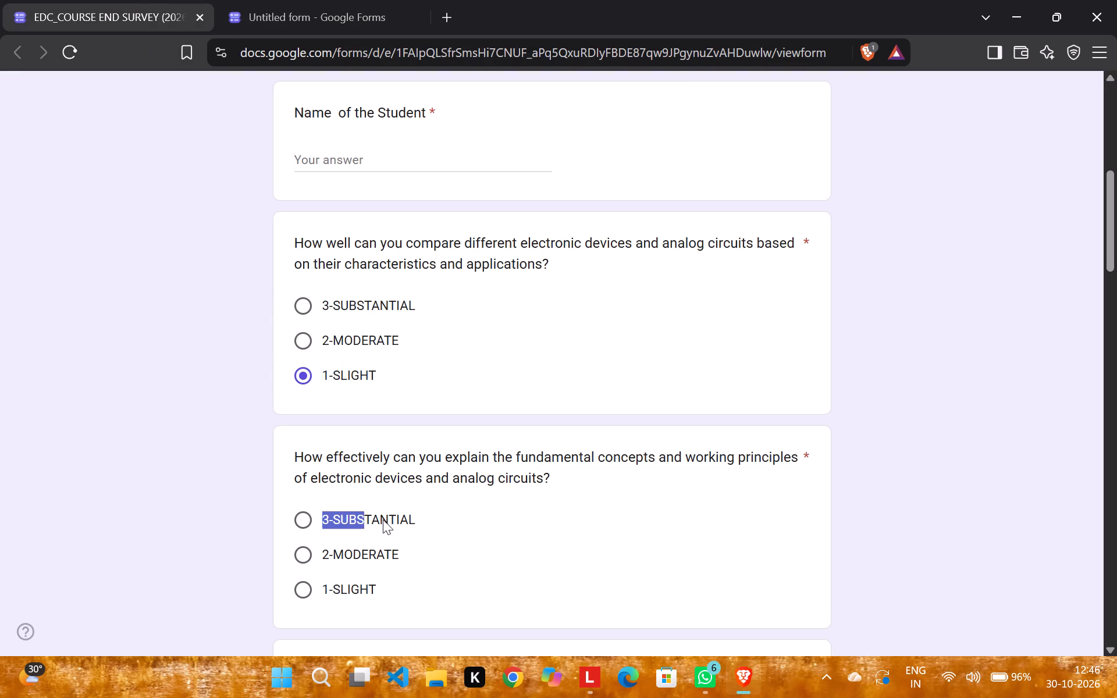
drag(383, 519, 434, 517)
key(ctrl+c)
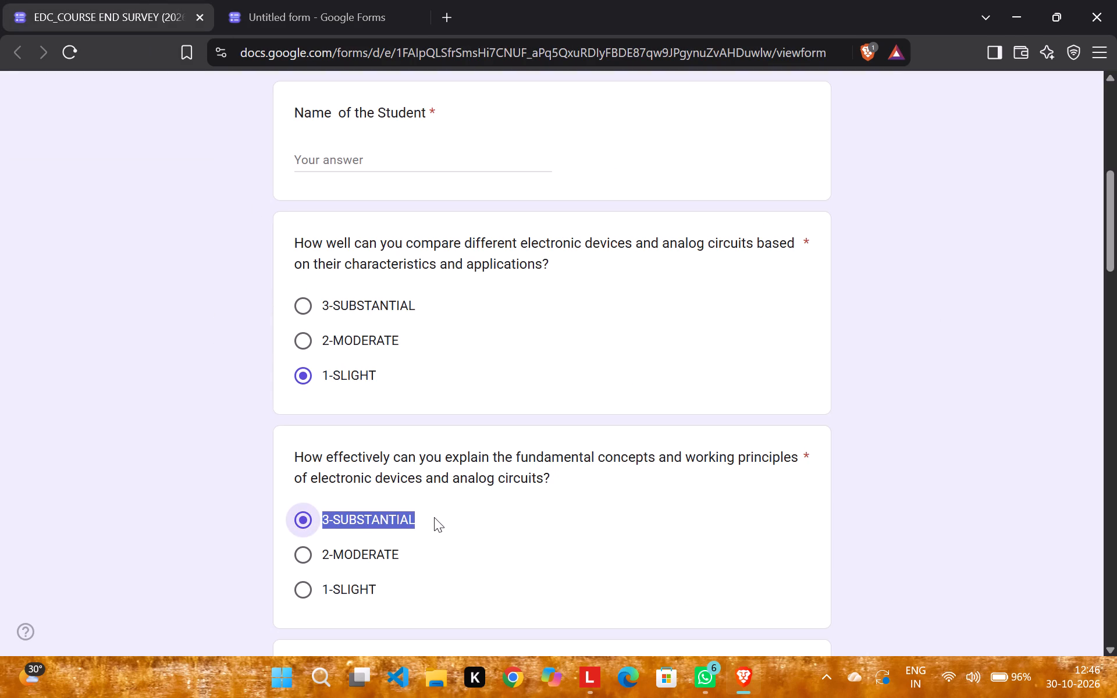
key(ctrl+Tab)
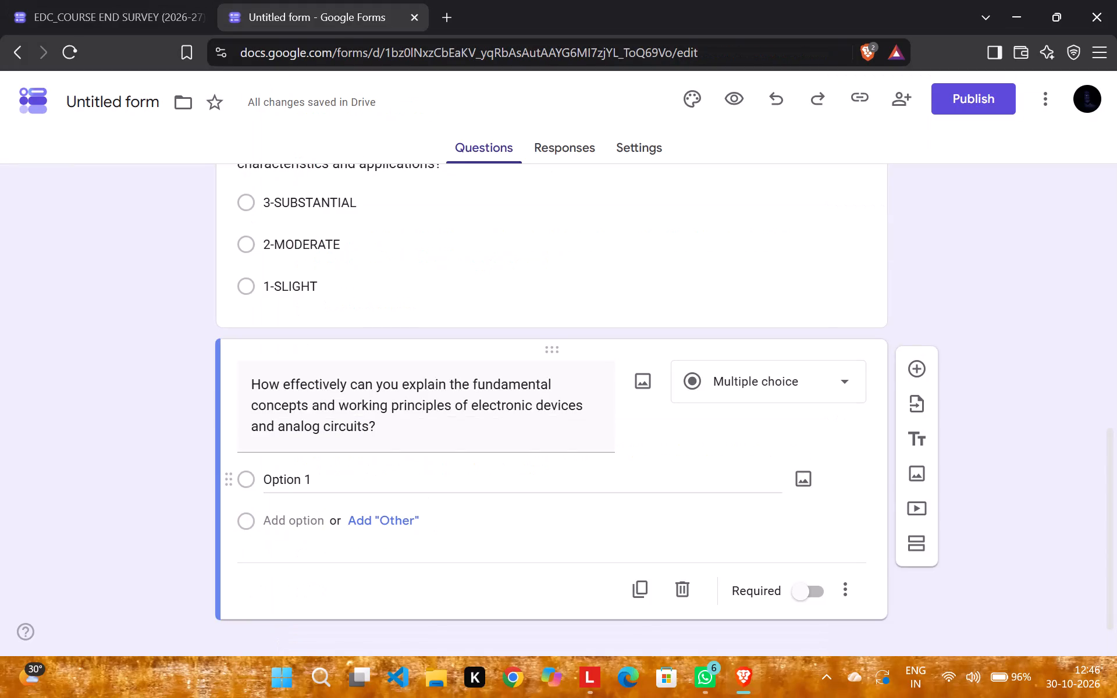
click(321, 476)
key(ctrl+v)
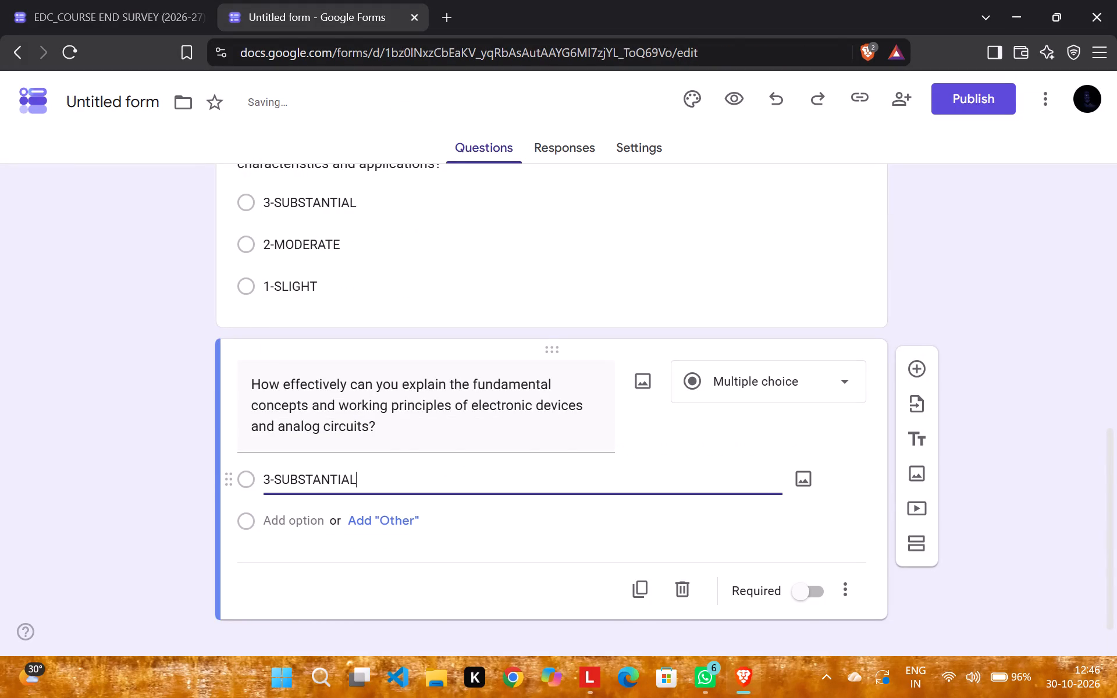
Add a second option "2-MODERATe" to the fundamental-concepts question, copying "2-MODERAT" from the existing survey and completing it with "e".
click(51, 0)
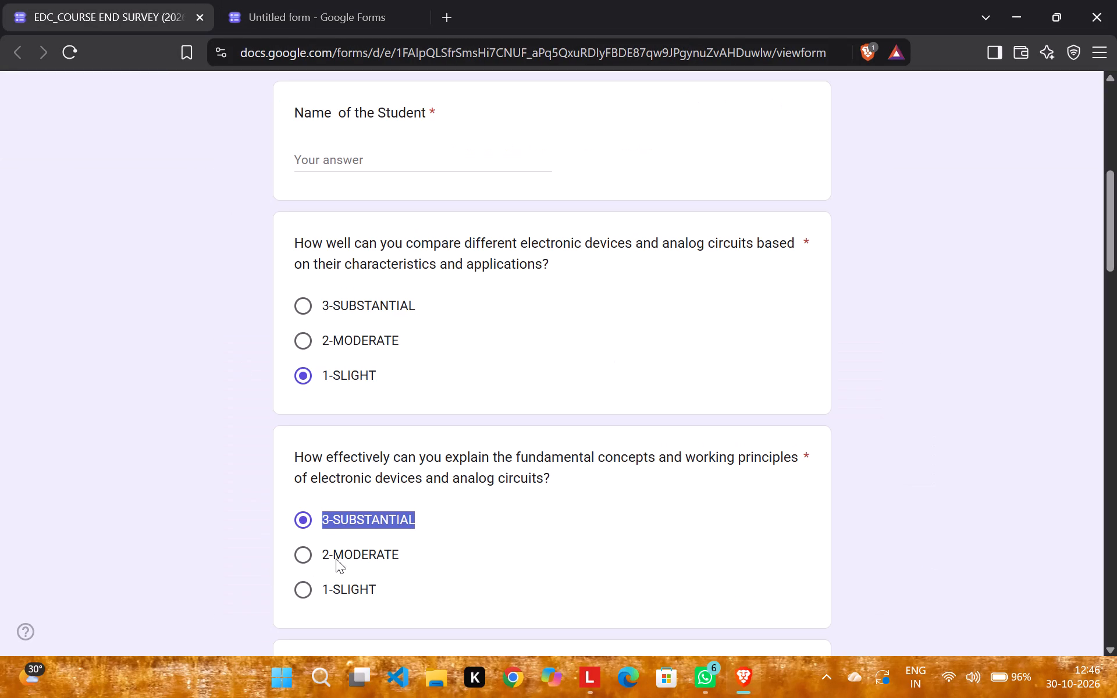
drag(393, 547, 326, 554)
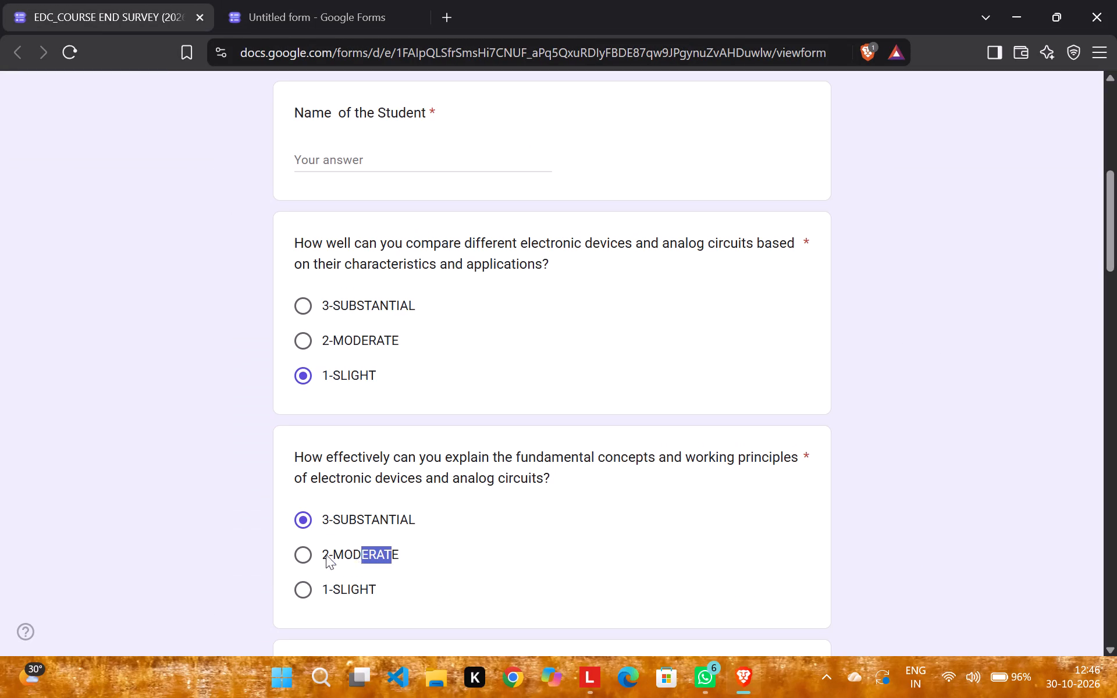
drag(326, 554, 309, 551)
key(ctrl+c)
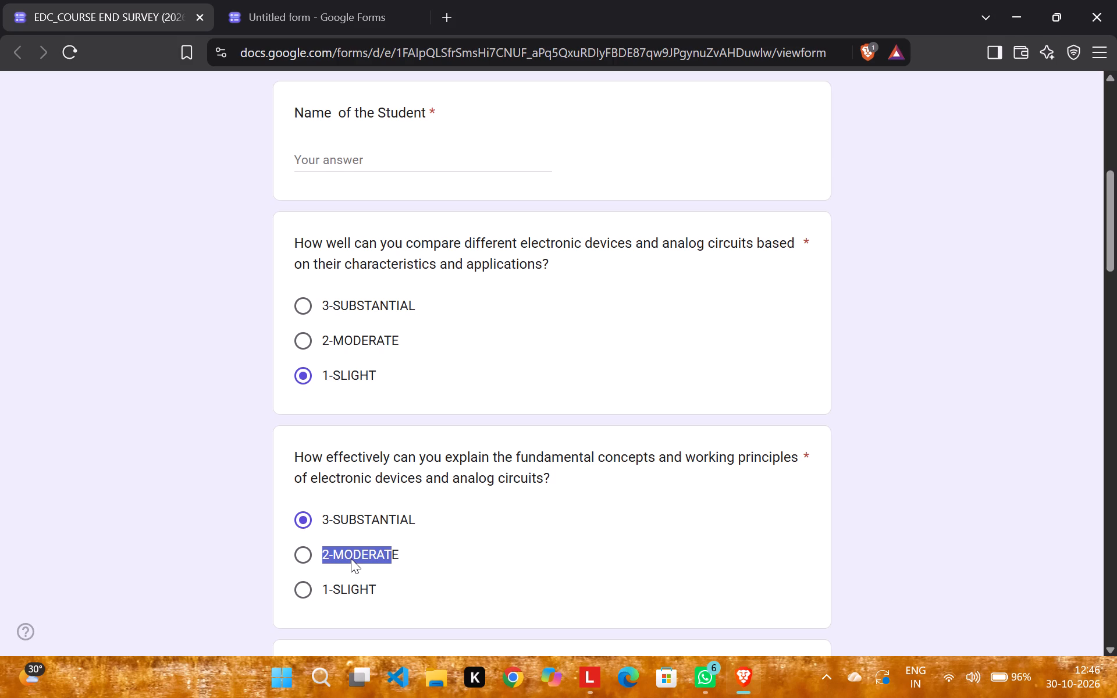
key(ctrl+Tab)
click(277, 522)
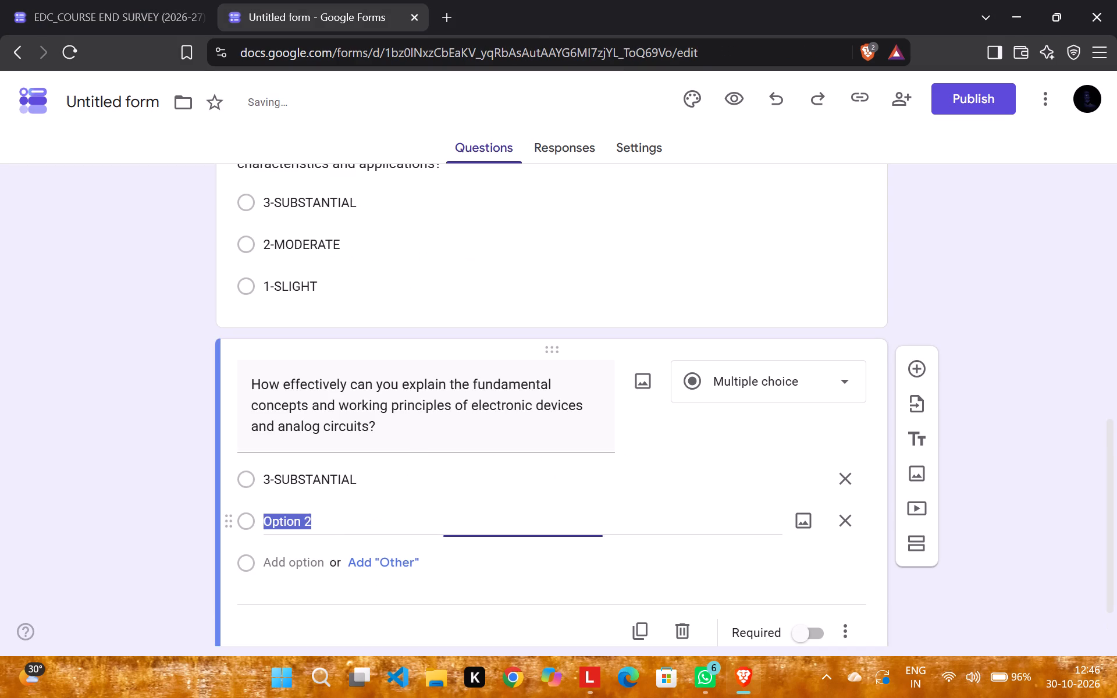
key(ctrl+v)
key(e)
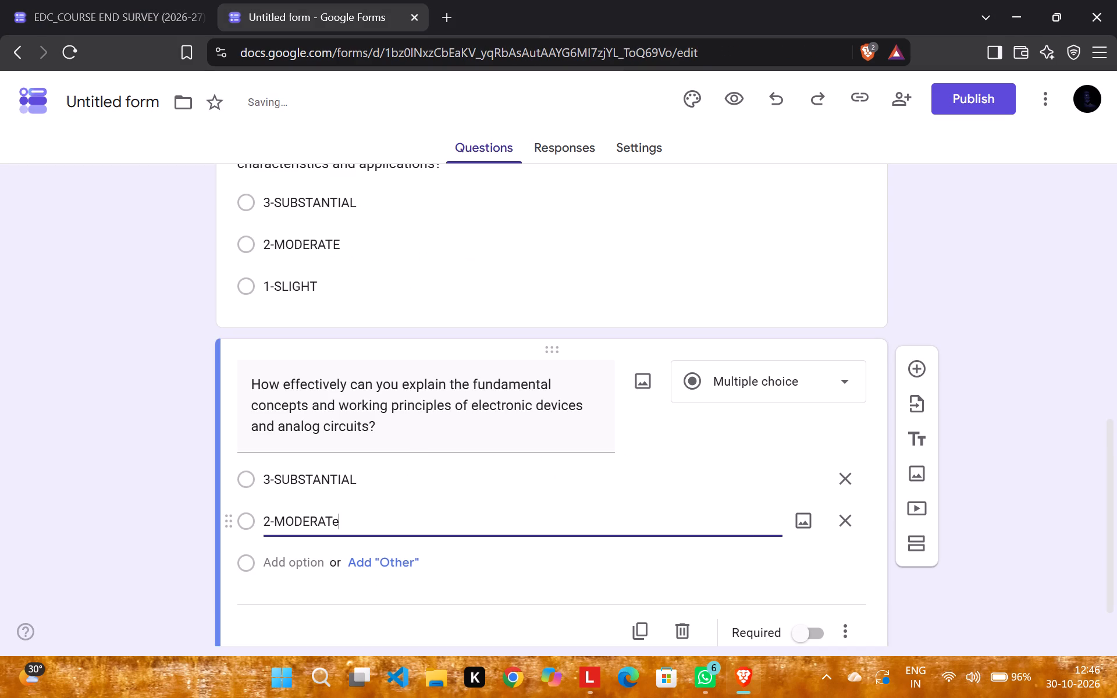
Correct the fundamental-concepts question's second option to read "2-MODERATE" with a capital final E.
key(BackSpace)
key(shift+e)
Add a third option "1-SLIGHT" to the fundamental-concepts question, copied from the existing survey.
click(136, 0)
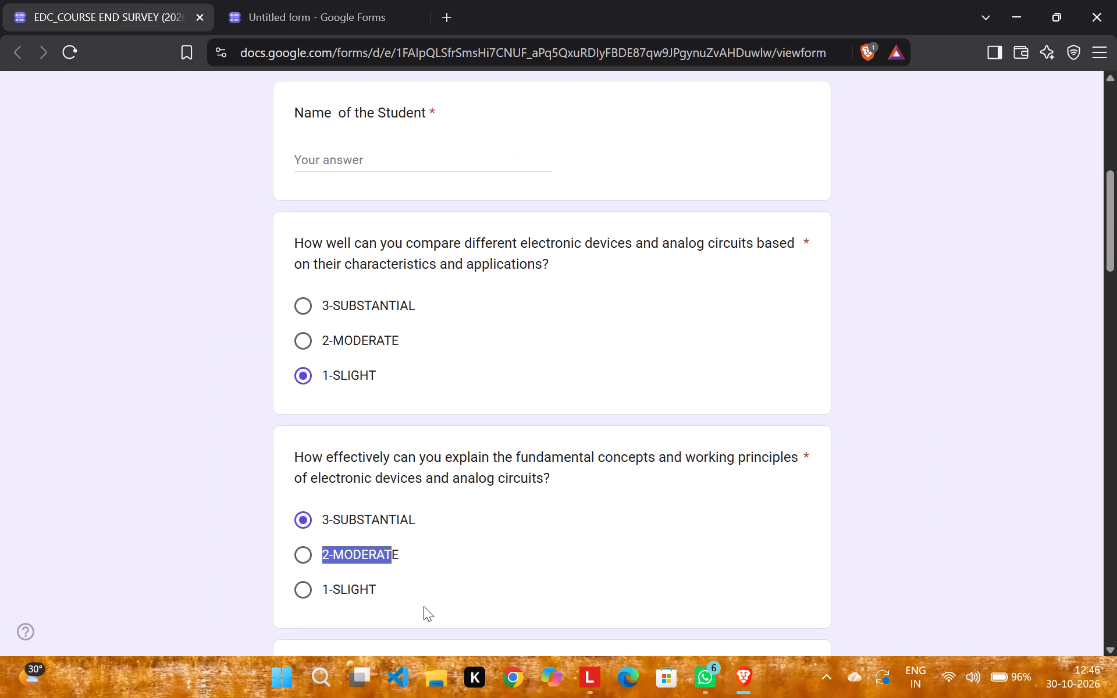
drag(380, 583, 331, 582)
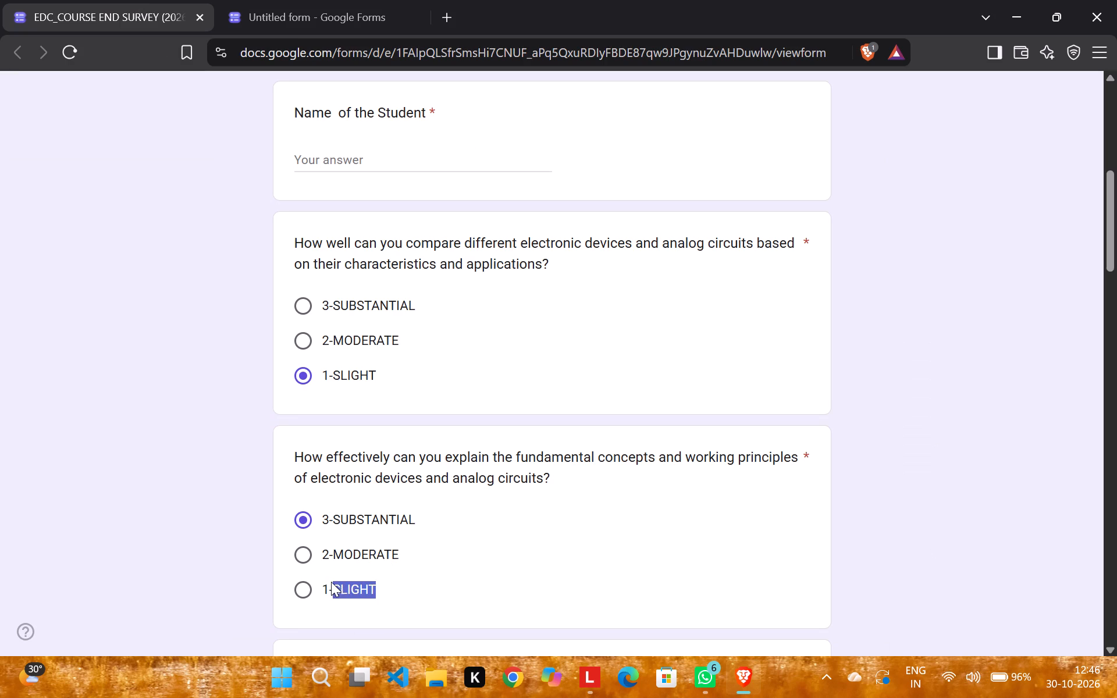
drag(331, 582, 317, 582)
key(ctrl+c)
key(ctrl+Tab)
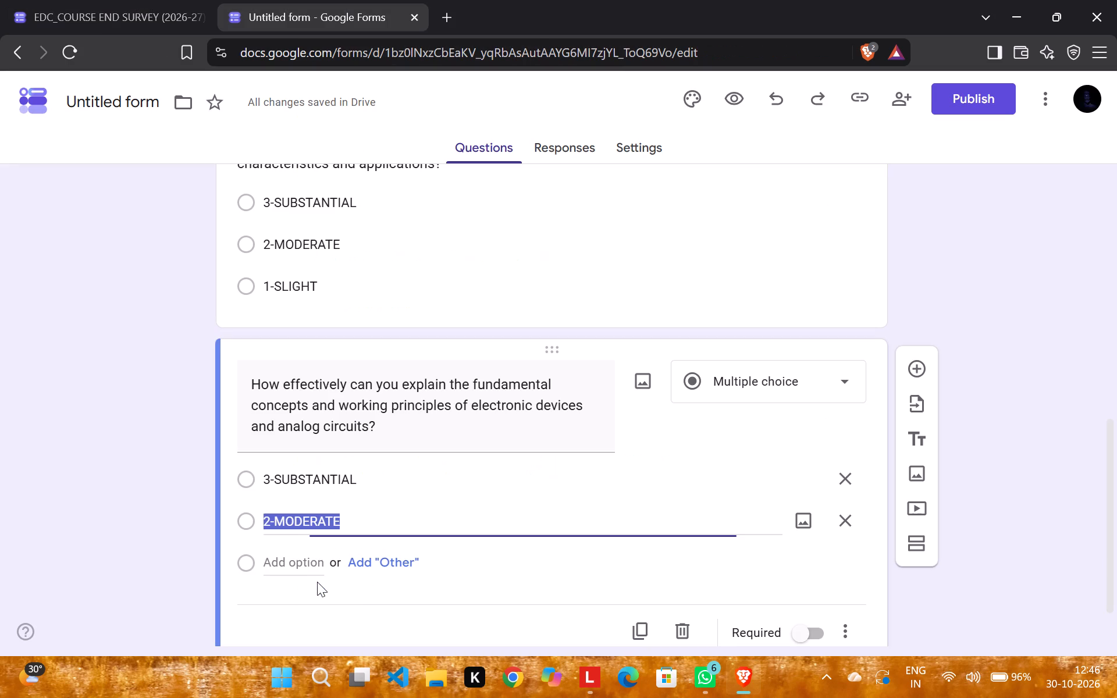
click(283, 562)
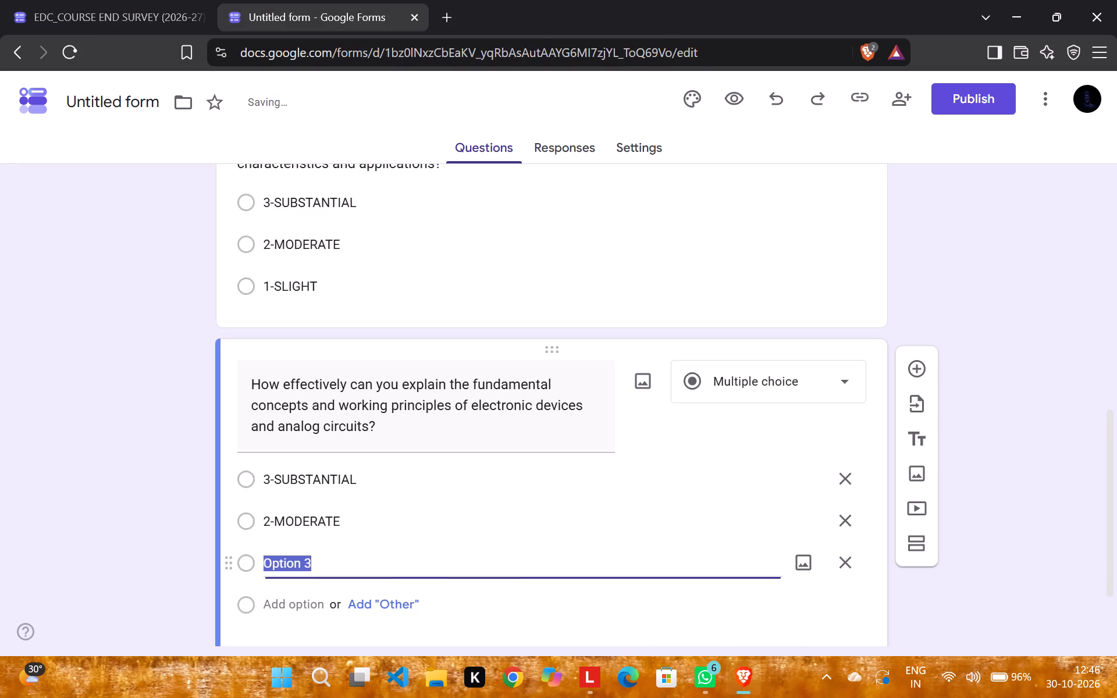
key(ctrl+v)
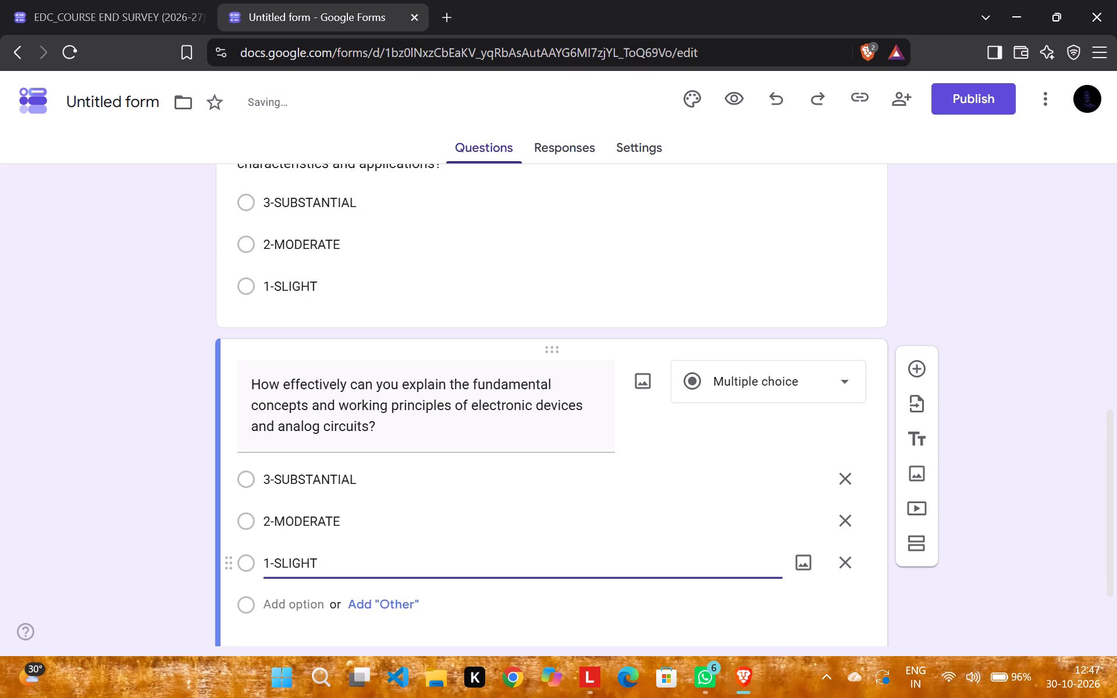
Add a question "How well can you analyze the performance of different analog circuits using relevant parameters and characteristics?" copied from the existing survey.
click(913, 366)
scroll(669, 475, down, 1)
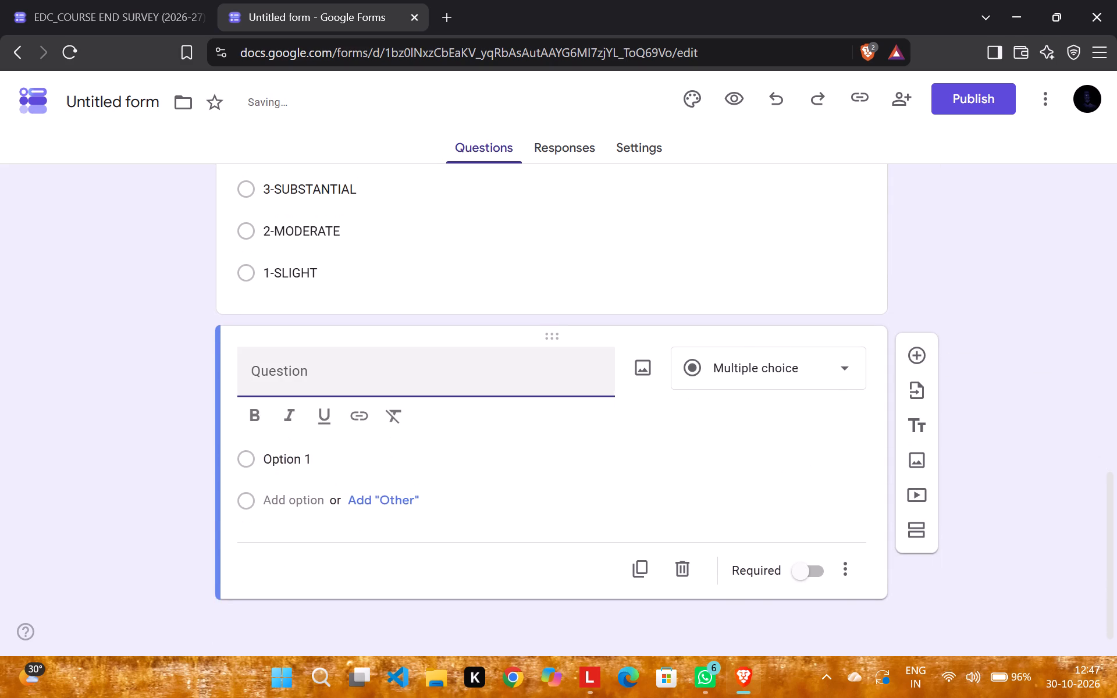
click(129, 0)
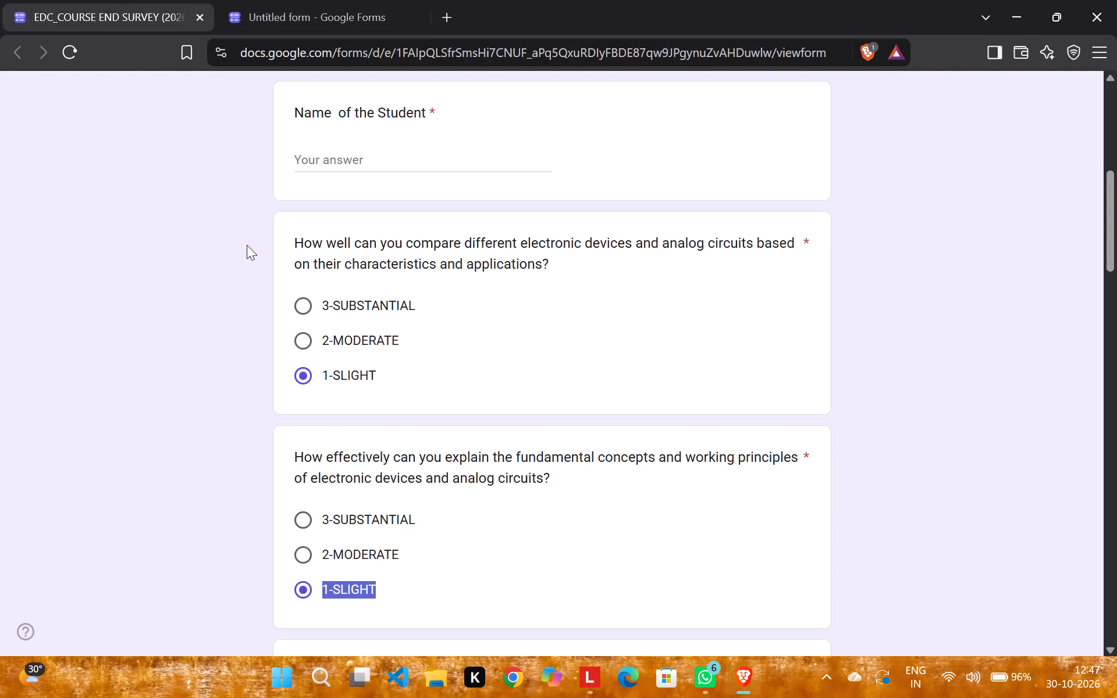
scroll(511, 531, down, 1)
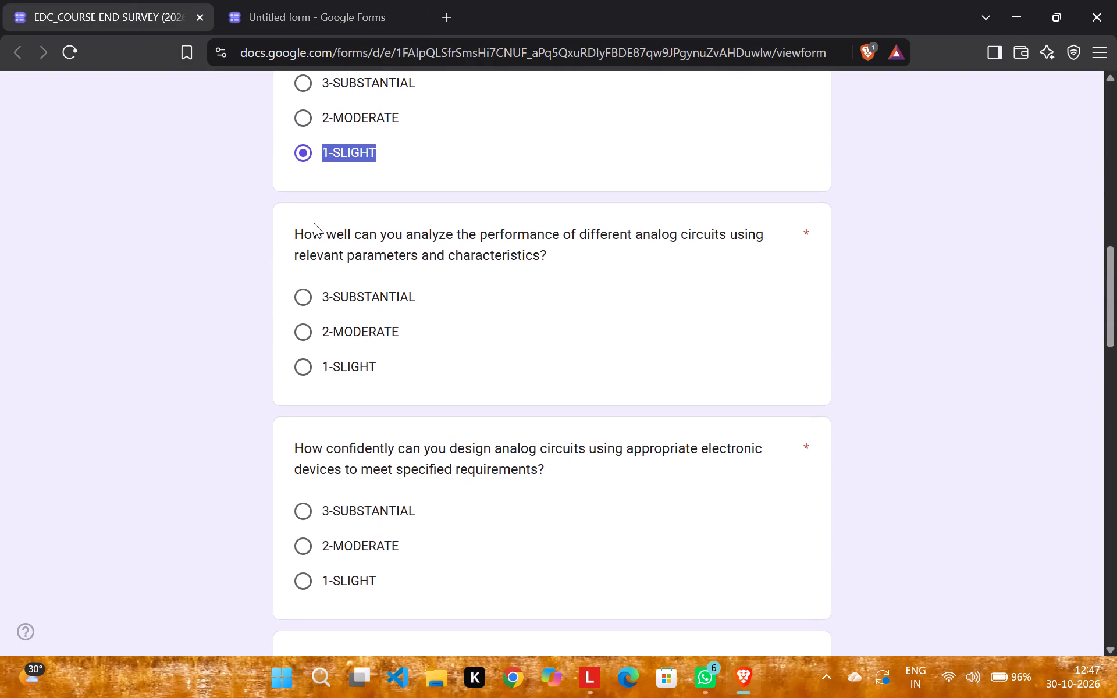
drag(283, 230, 622, 241)
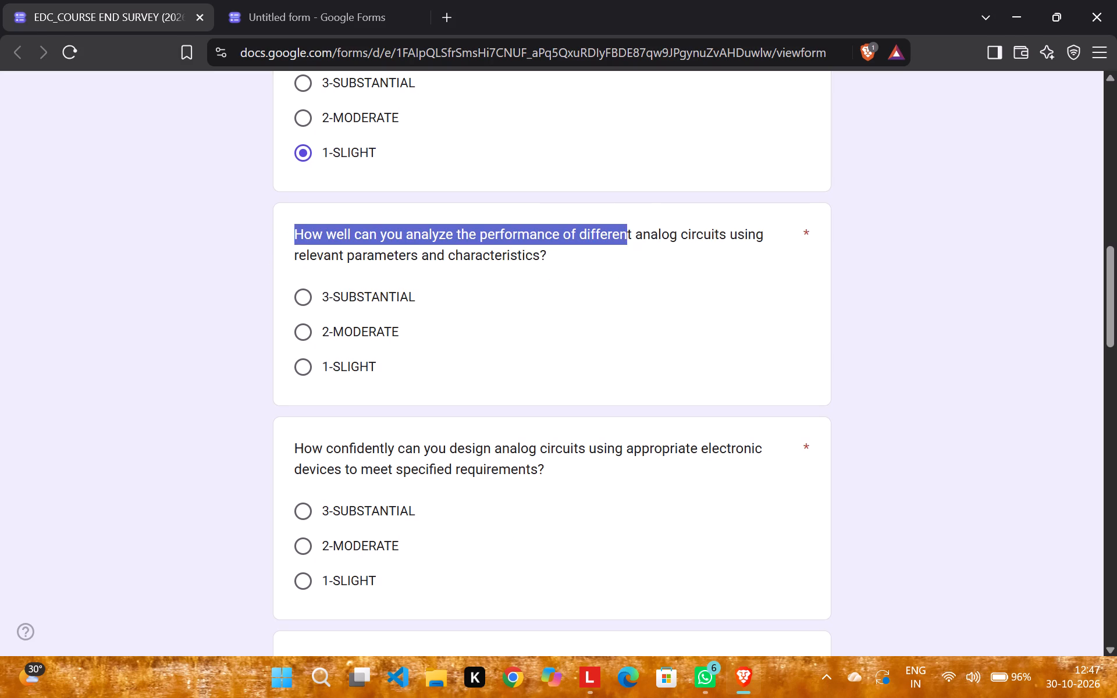
drag(622, 241, 628, 263)
key(ctrl+c)
key(ctrl+Tab)
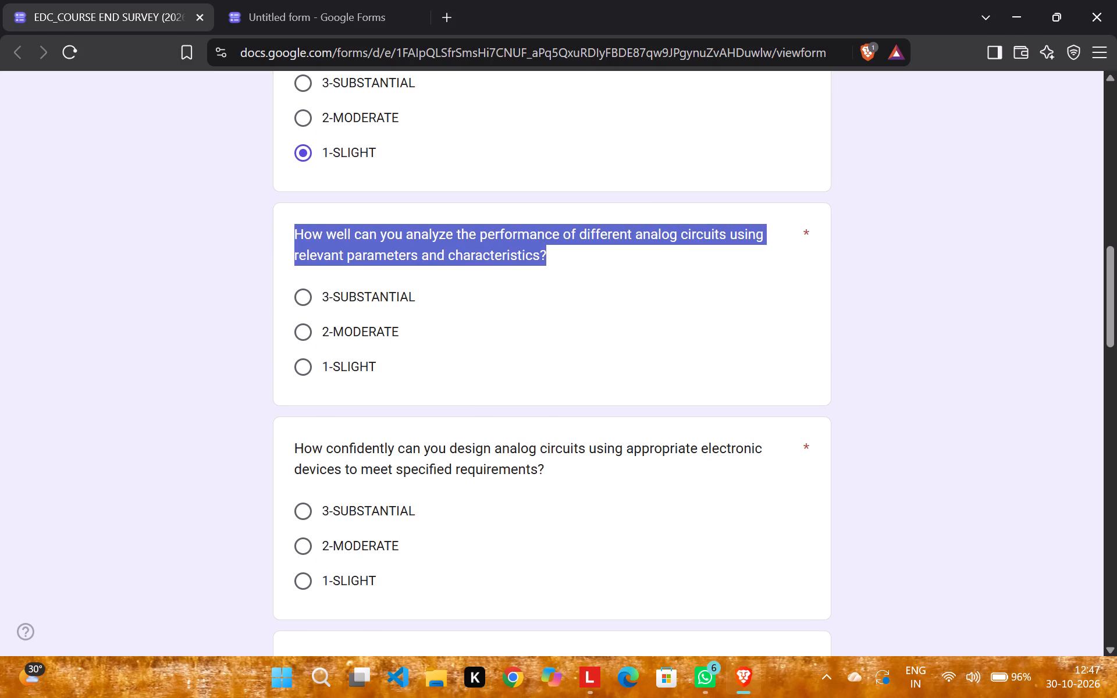
key(ctrl+v)
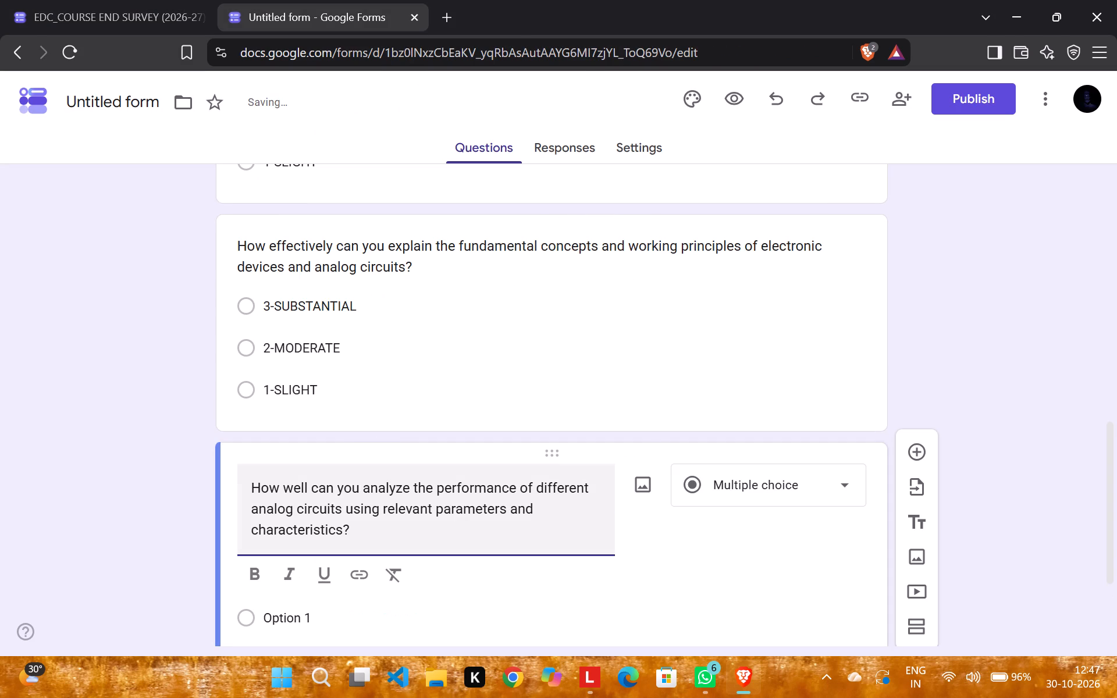
Replace the first option of the analog-circuit performance question with "3-SUBSTANTIAL", copied from the existing survey.
click(103, 0)
drag(435, 293, 376, 285)
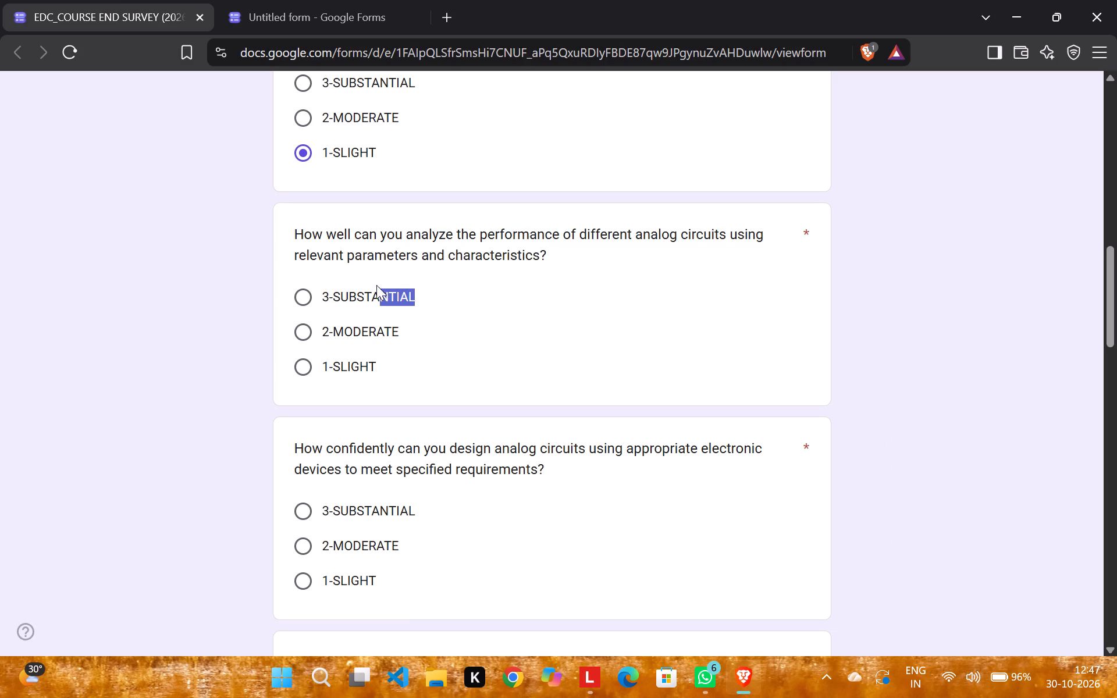
drag(376, 285, 316, 287)
key(ctrl+Tab)
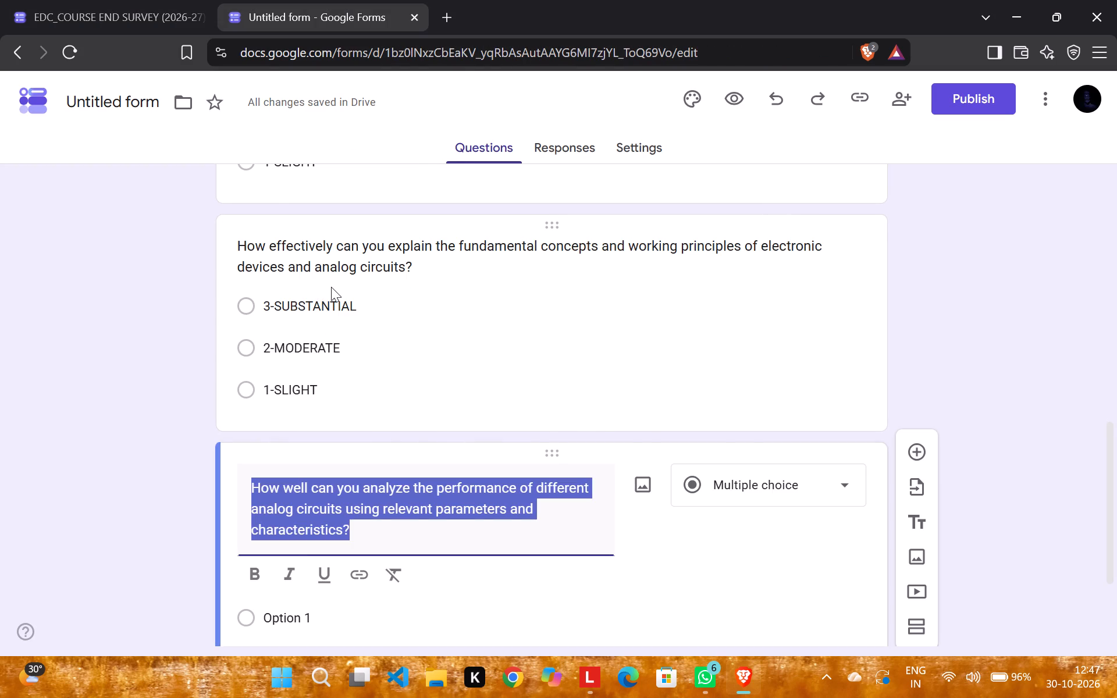
key(ctrl+Tab)
key(ctrl+c)
key(ctrl+Tab)
scroll(348, 596, left, 1)
click(329, 618)
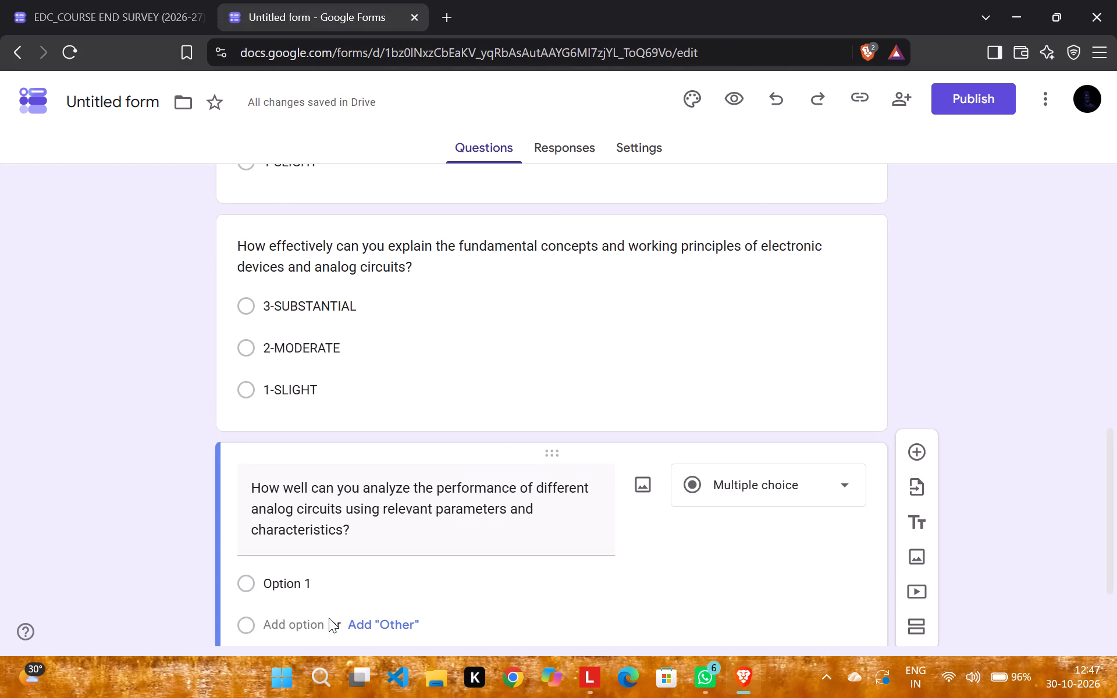
click(304, 578)
key(ctrl+v)
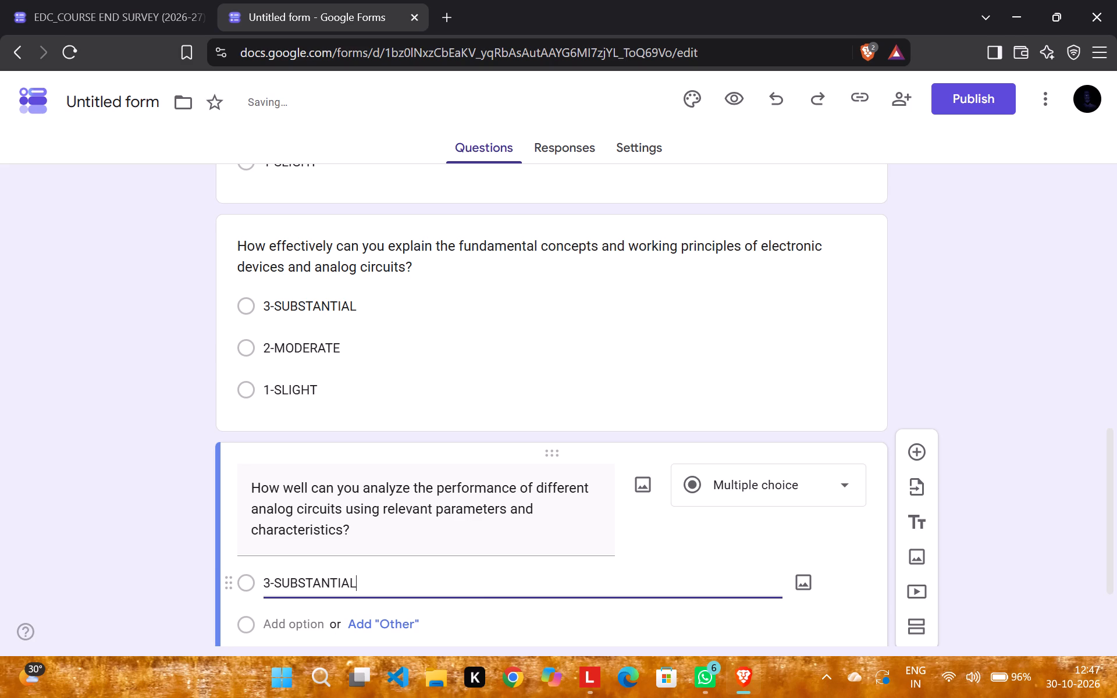
Add a second option "2-MODERATE" to the analog-circuit performance question, copied from the existing survey.
key(ctrl+Tab)
drag(414, 330, 332, 342)
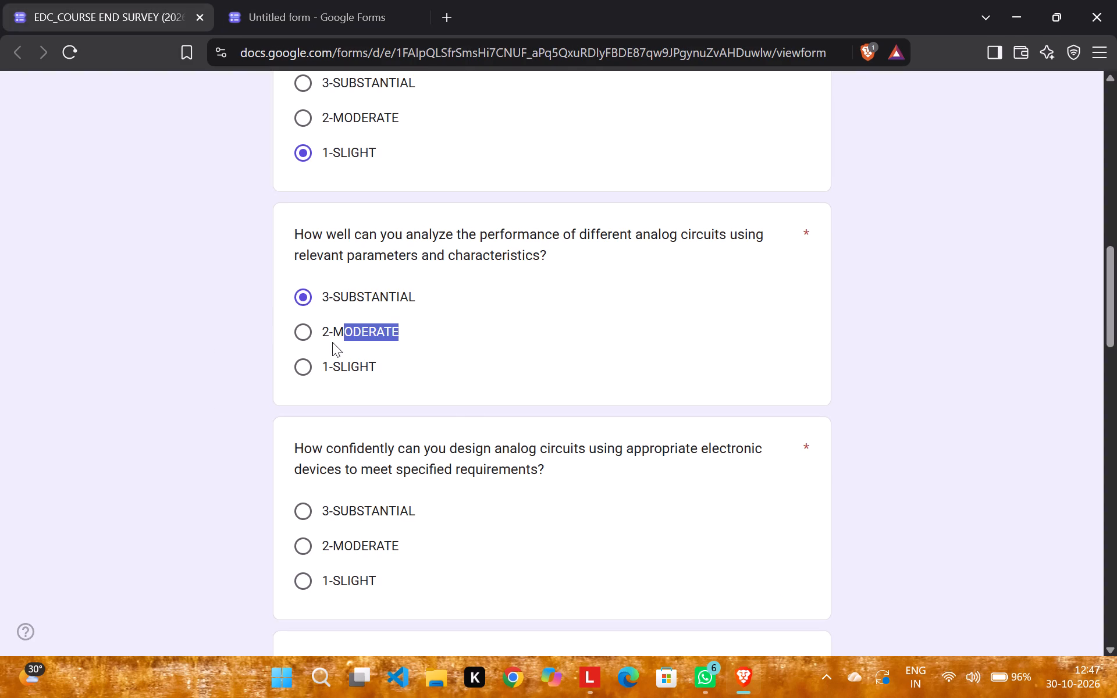
drag(332, 342, 322, 338)
key(ctrl+c)
key(ctrl+Tab)
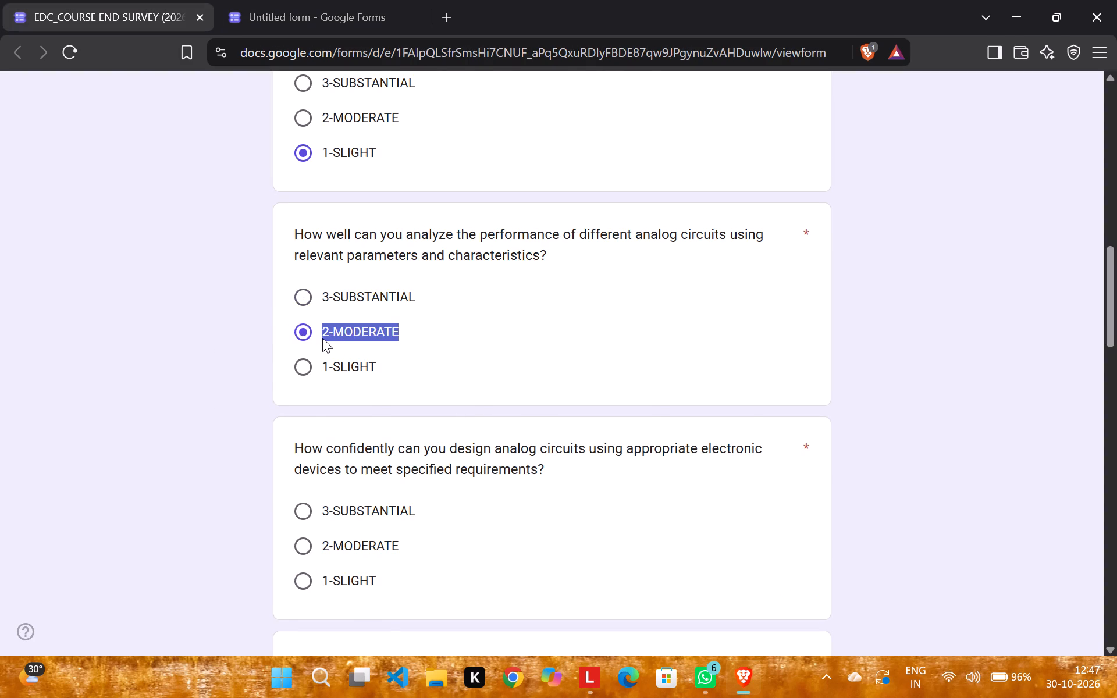
scroll(322, 592, left, 1)
click(308, 633)
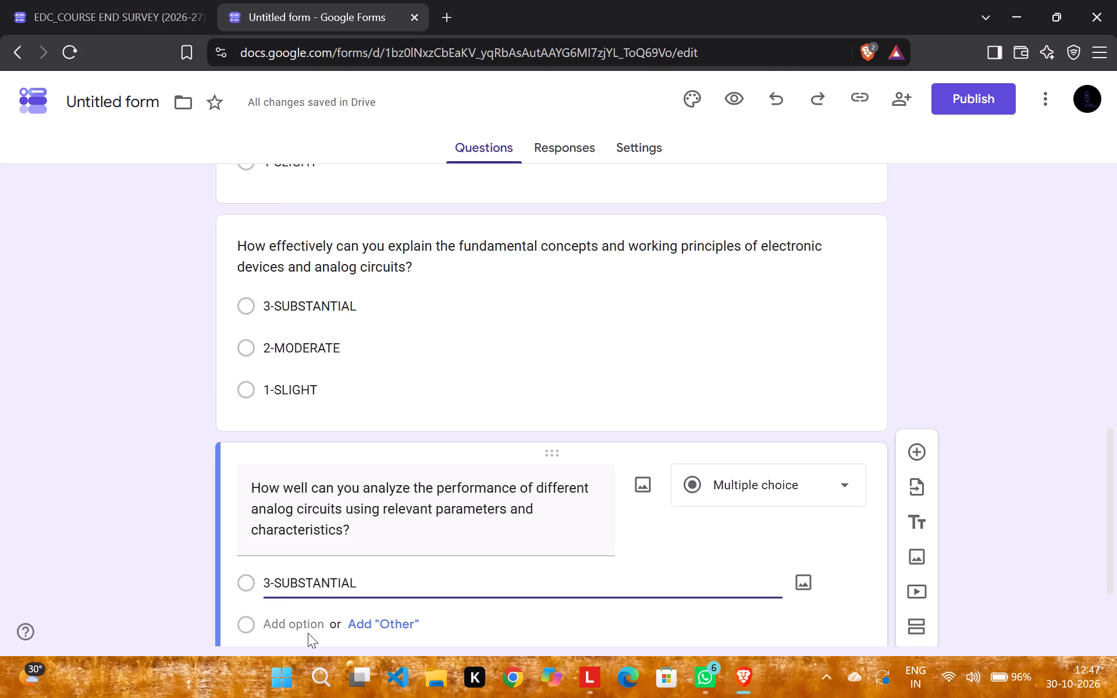
click(303, 626)
click(297, 626)
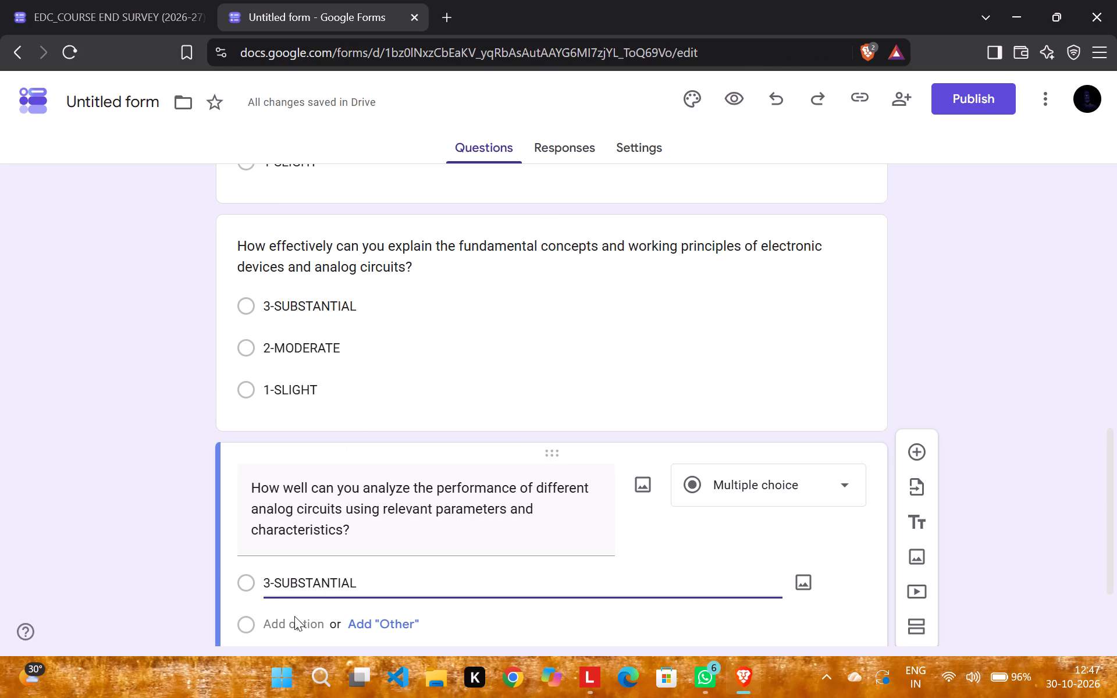
click(290, 615)
scroll(290, 615, down, 4)
scroll(577, 347, up, 2)
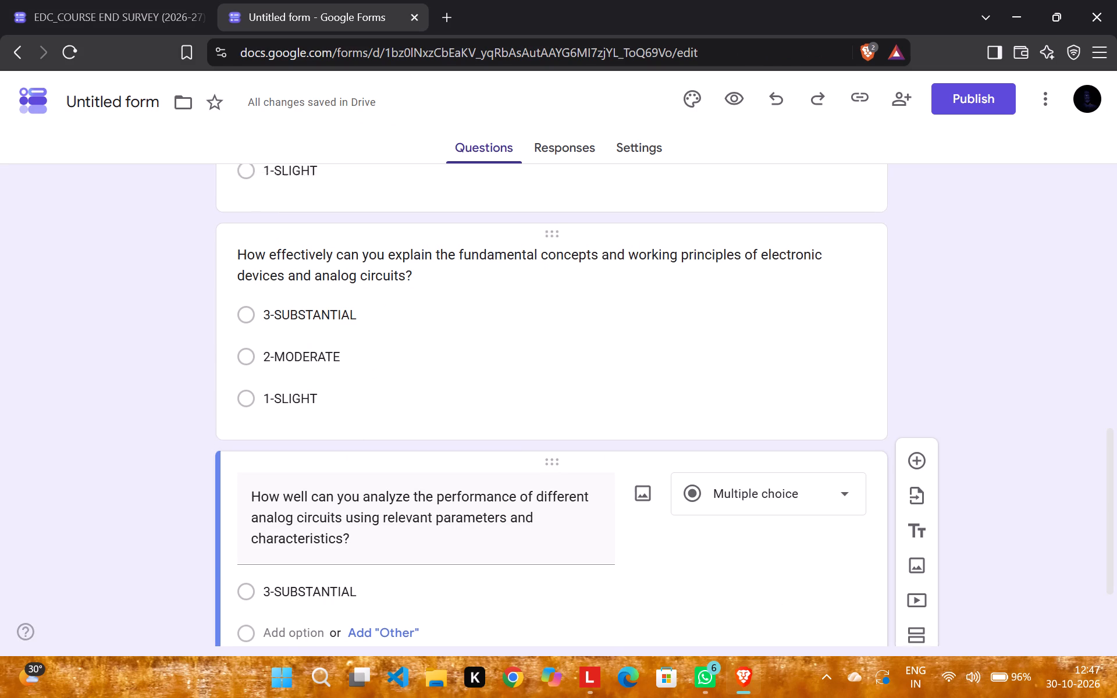
scroll(577, 347, up, 3)
scroll(577, 347, down, 7)
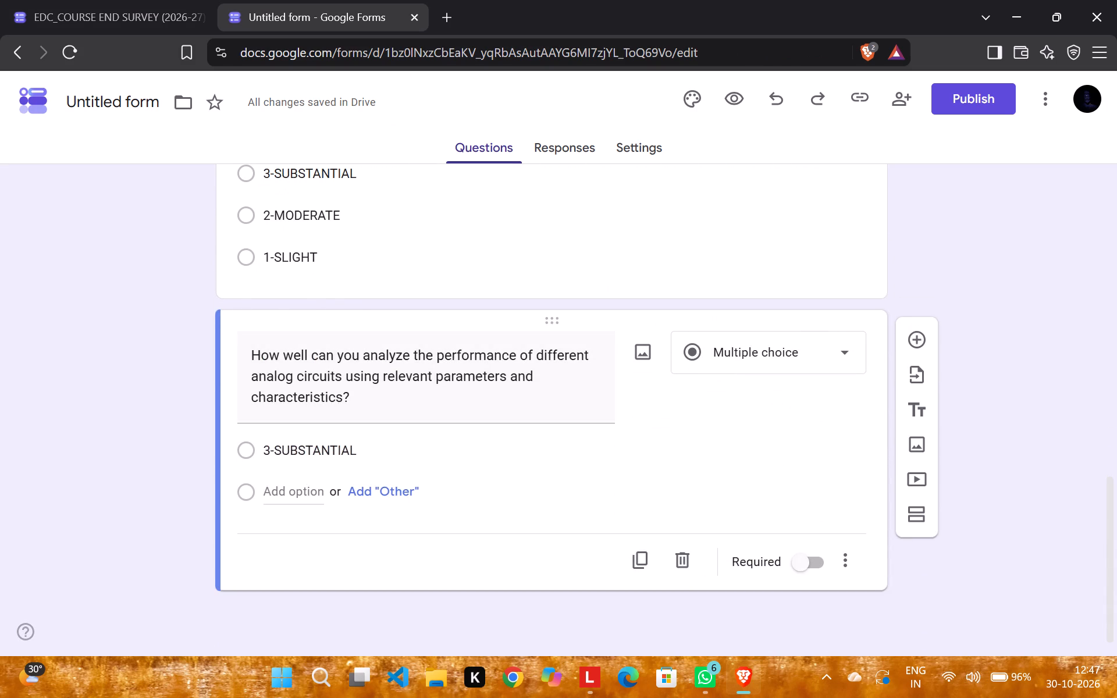
click(287, 486)
key(ctrl+v)
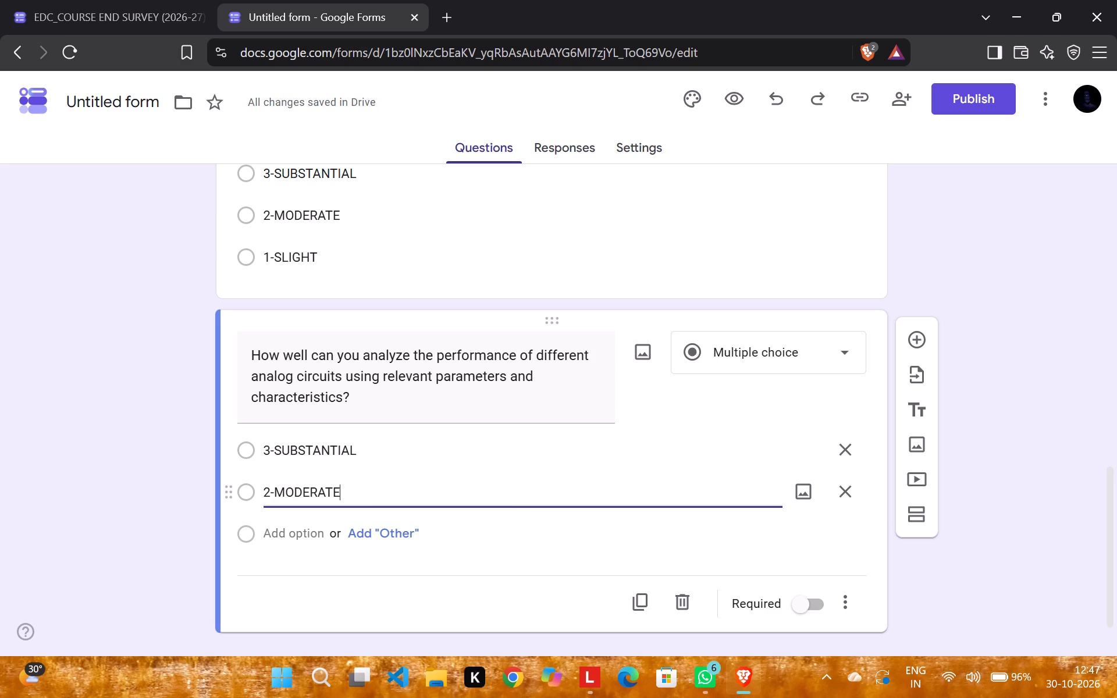
Add a third option "1-SLIGHT" to the analog-circuit performance question, copied from the existing survey.
click(97, 1)
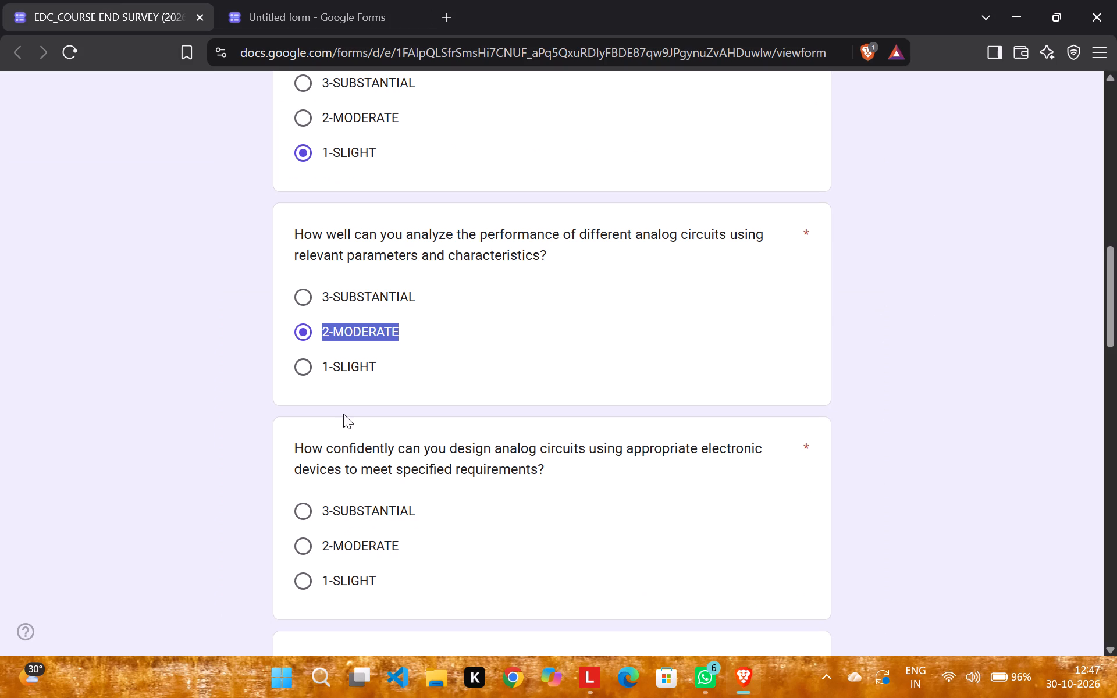
drag(376, 368, 323, 364)
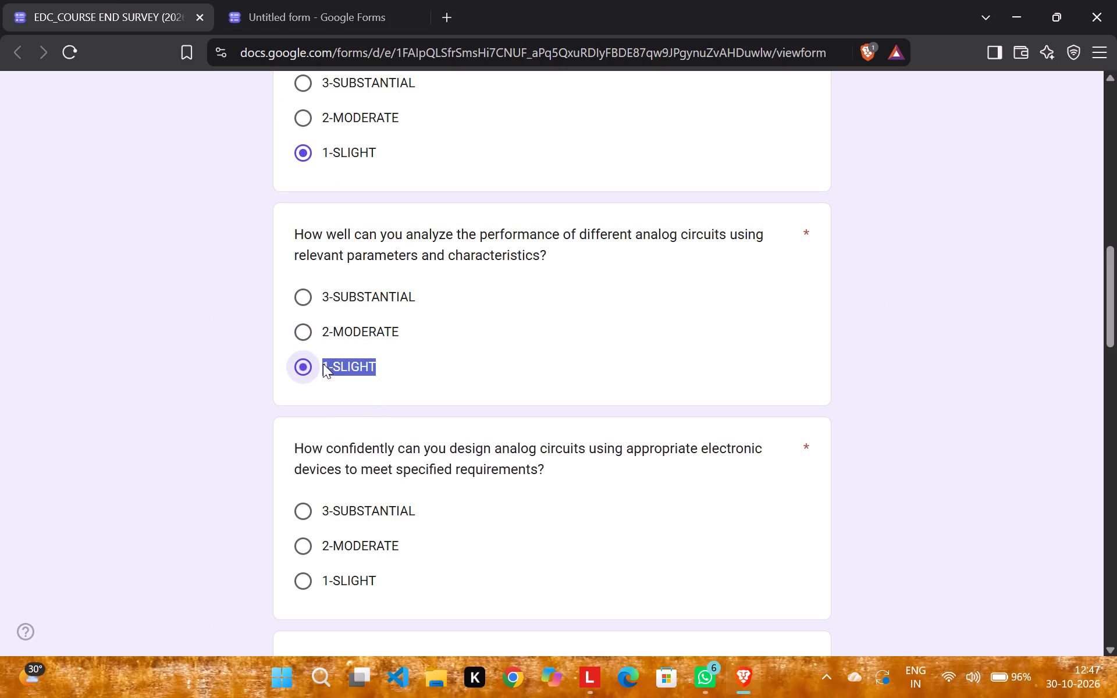
key(ctrl+c)
key(ctrl+Tab)
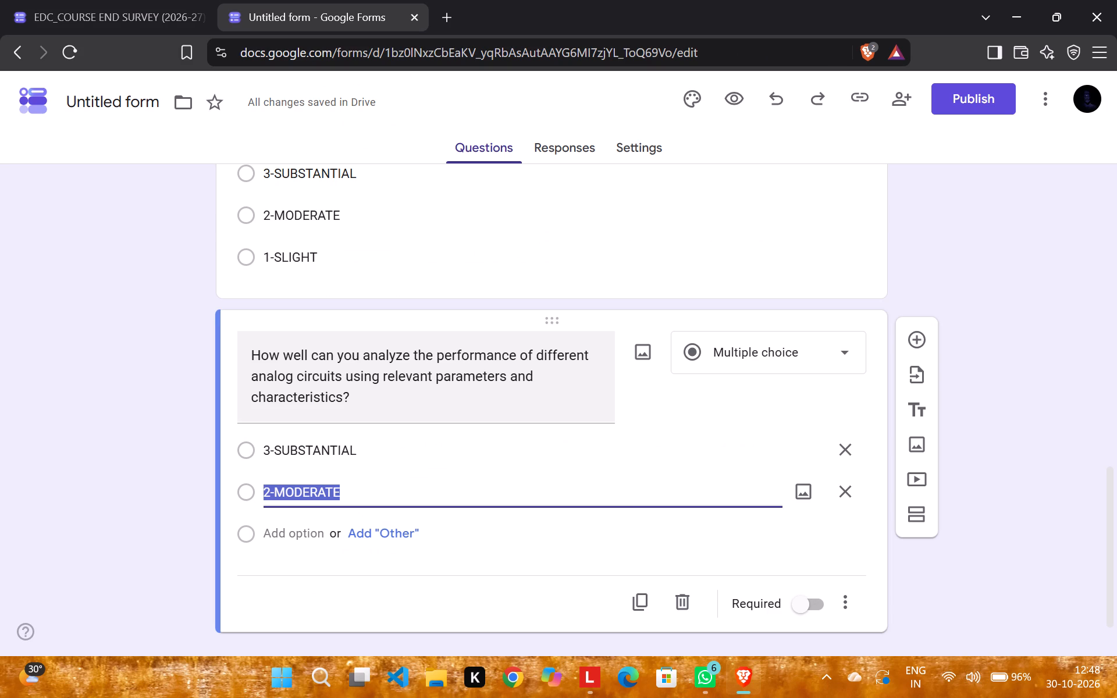
click(157, 0)
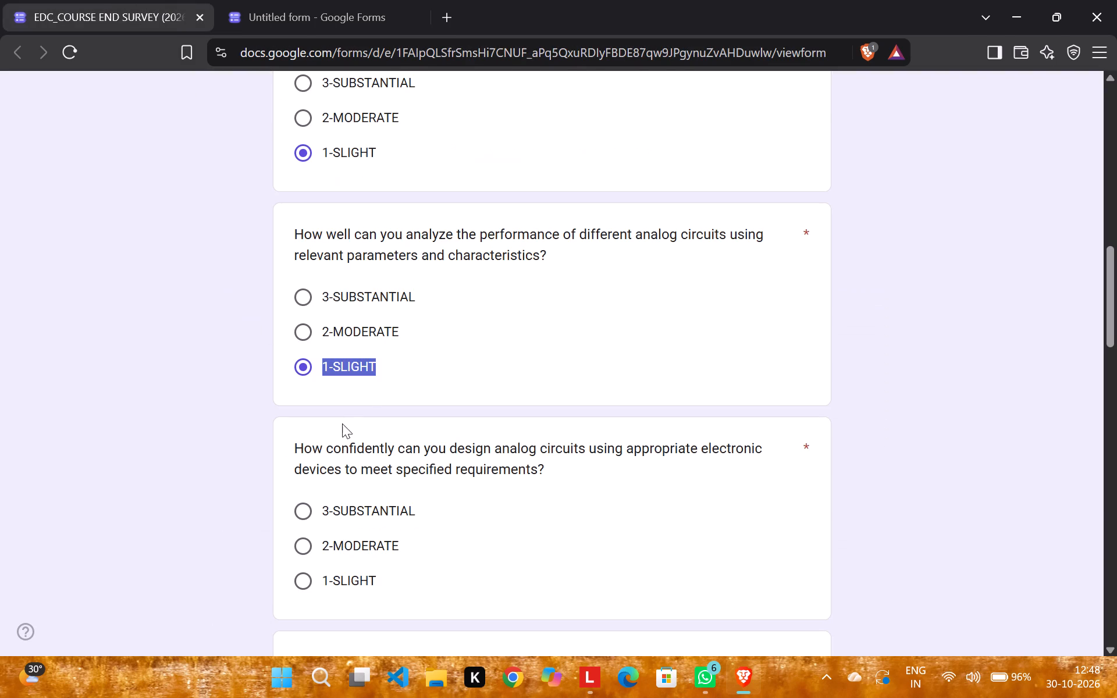
key(ctrl+c)
key(ctrl+Tab)
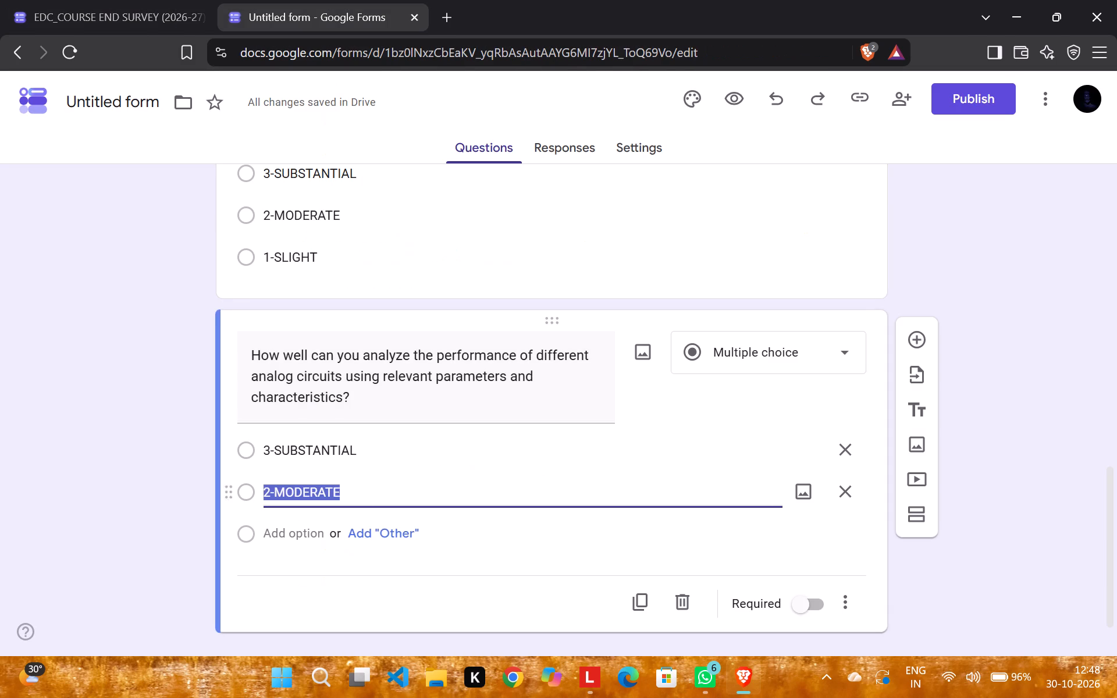
click(309, 528)
key(ctrl+v)
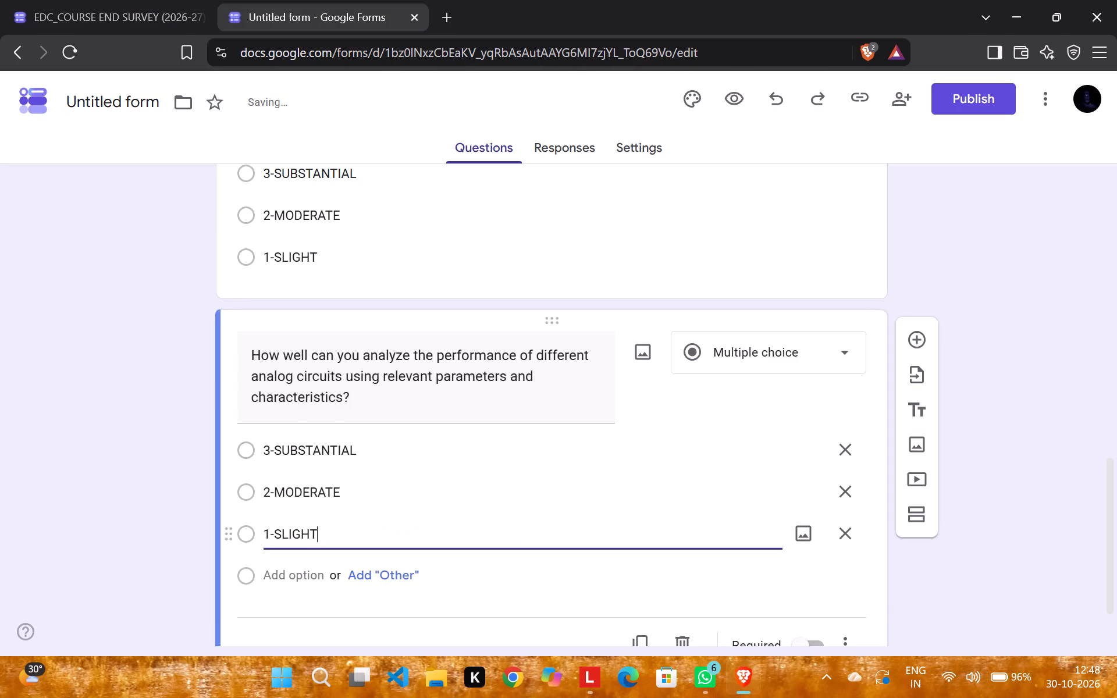
Add a question "How confidently can you design analog circuits using appropriate electronic devices to meet specified requirements?" copied from the existing survey.
click(112, 0)
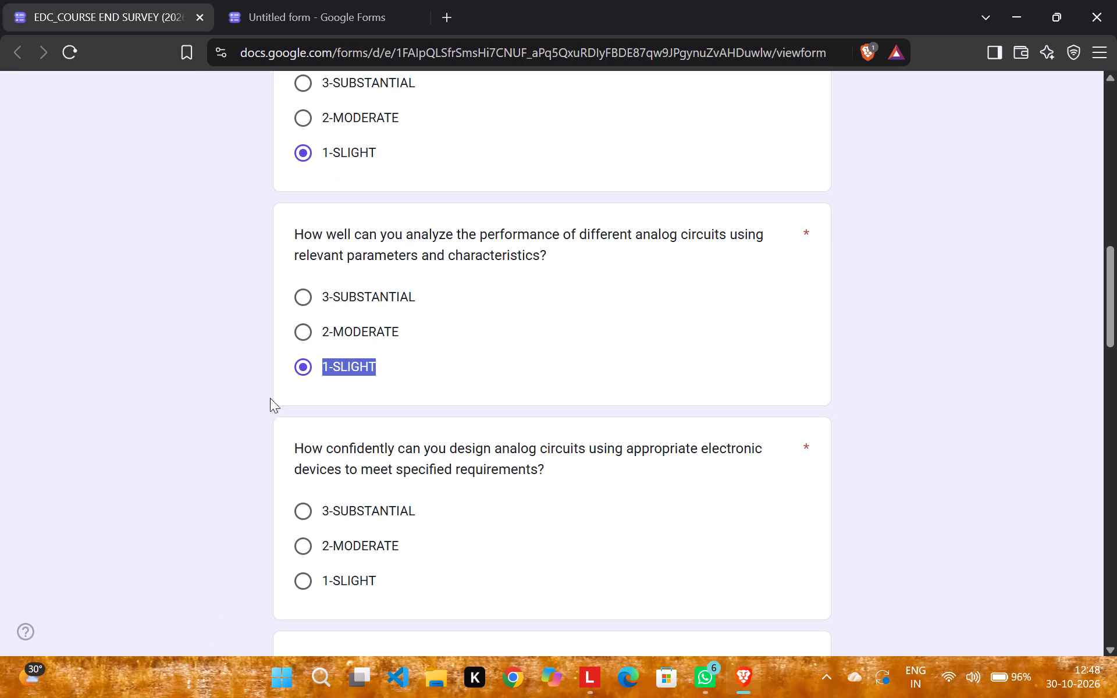
drag(289, 452, 566, 469)
key(ctrl+c)
key(ctrl+Tab)
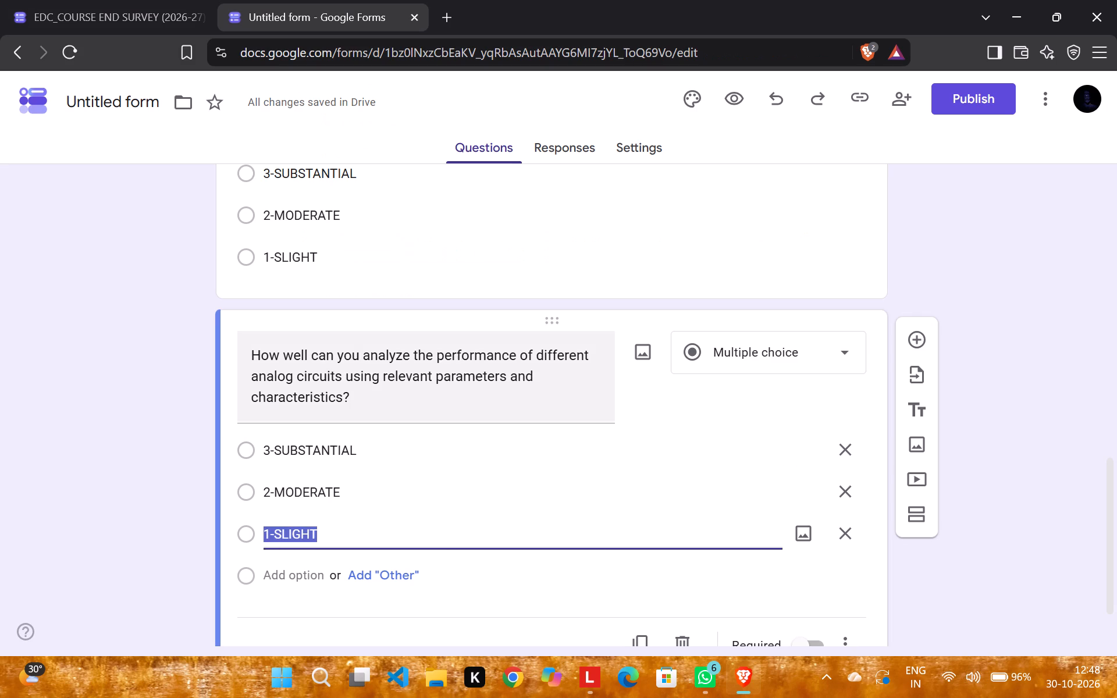
scroll(348, 445, down, 1)
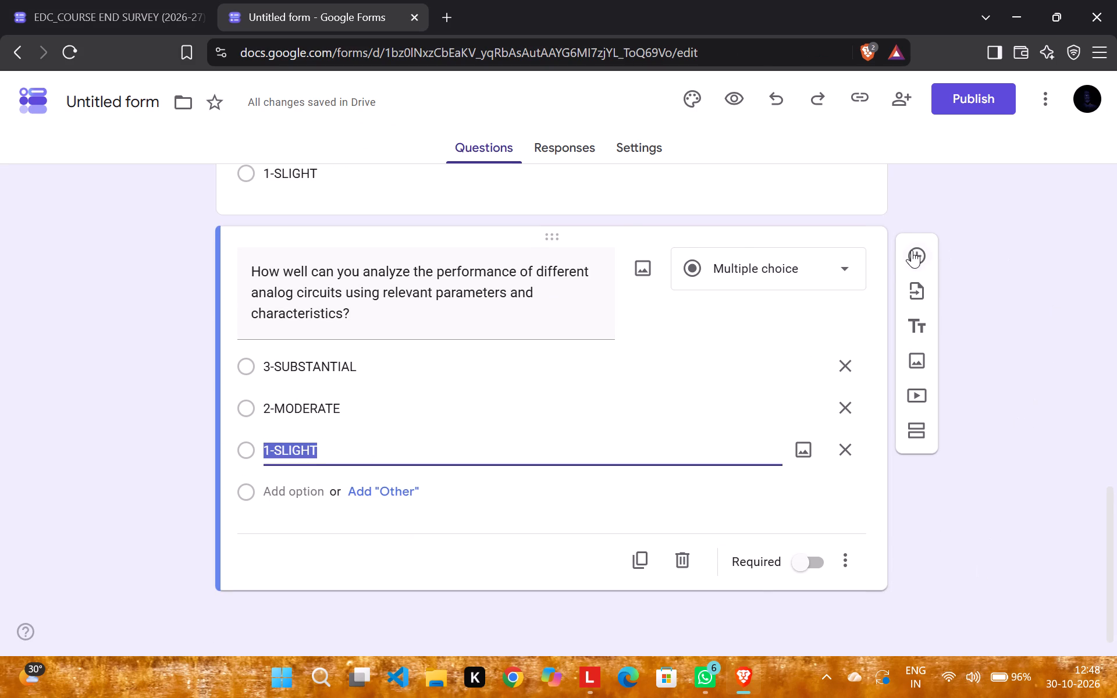
click(912, 250)
key(ctrl+v)
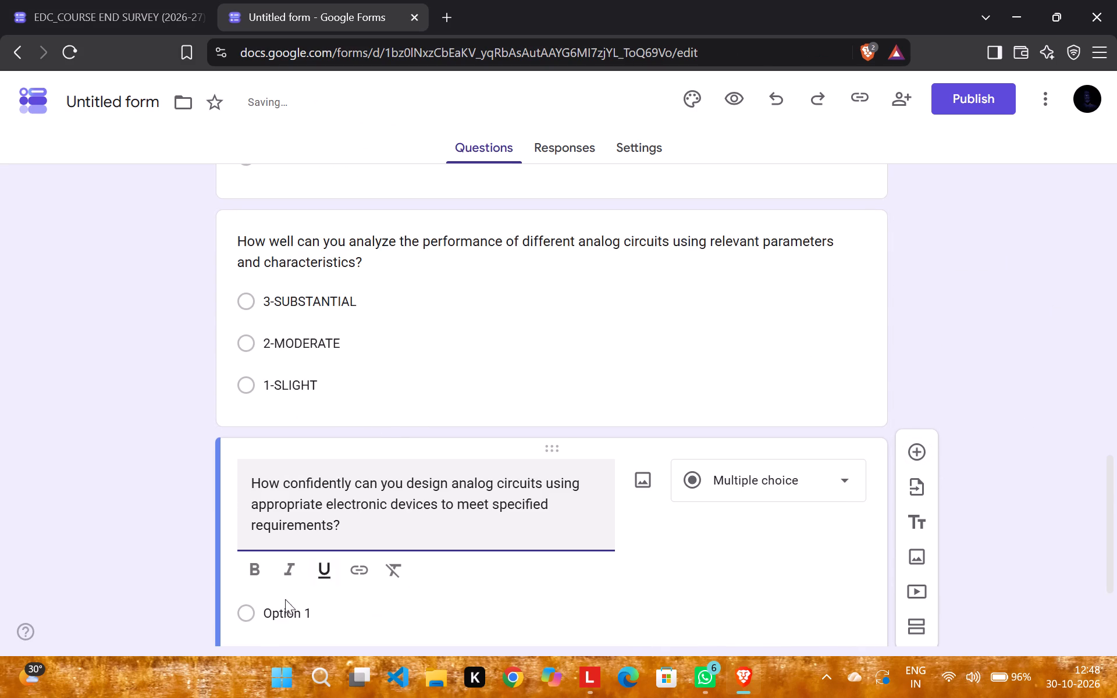
Replace the first option of the analog-circuit design question with "3-SUBSTANTIAL", copied from the existing survey.
click(283, 603)
click(120, 0)
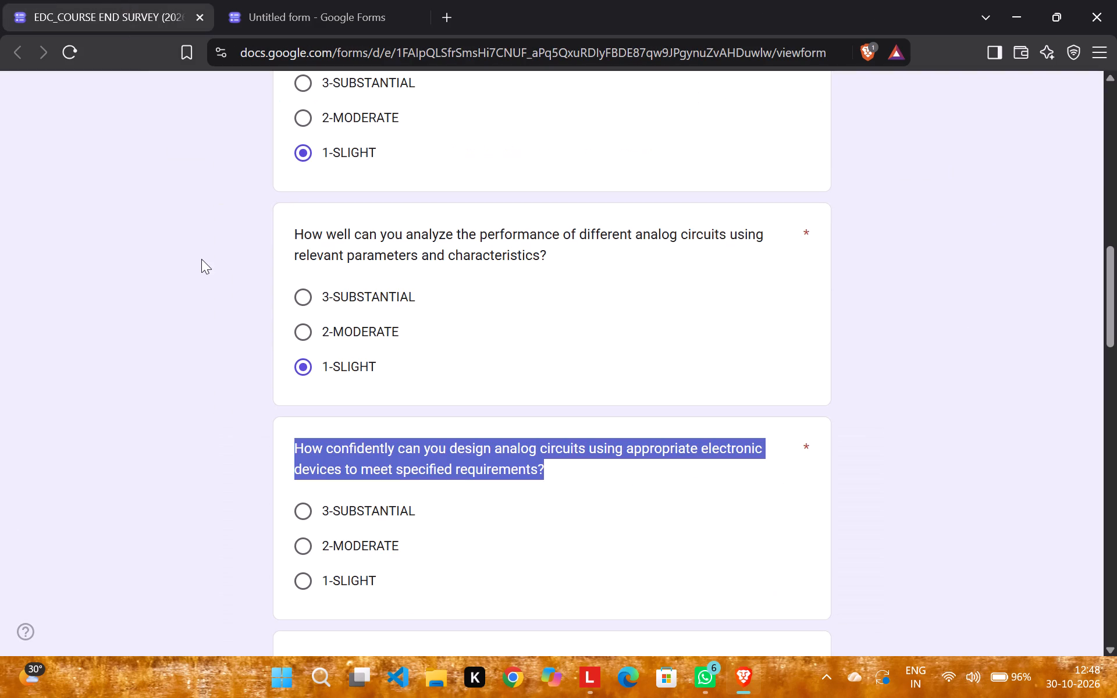
drag(420, 505, 308, 497)
key(ctrl+c)
key(ctrl+Tab)
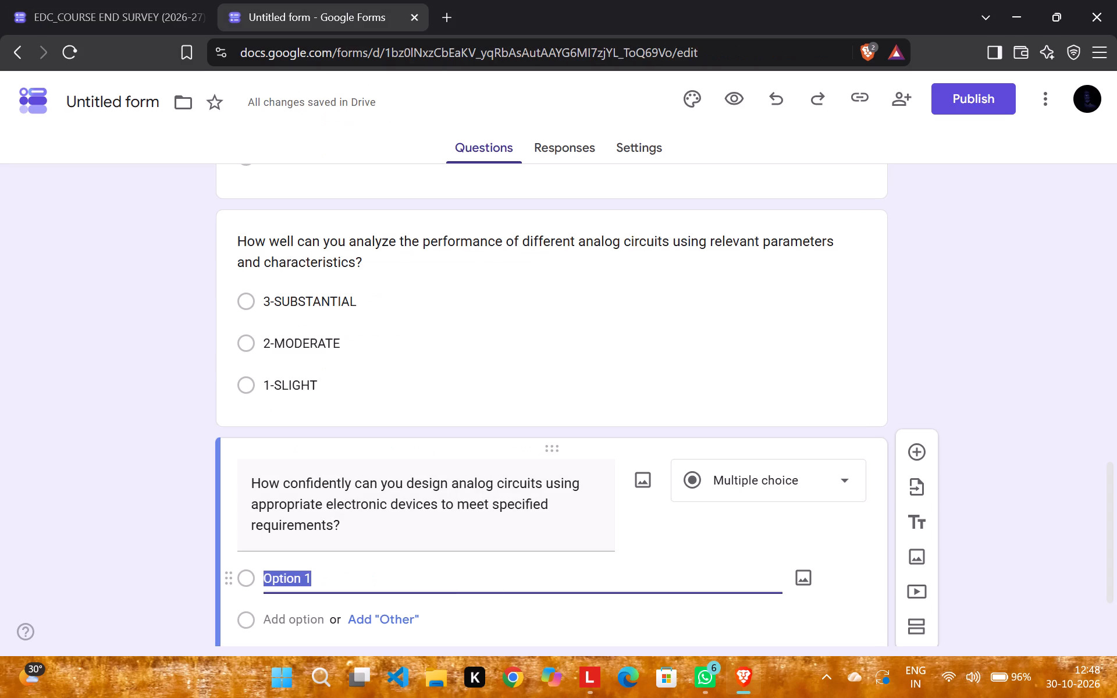
key(ctrl+v)
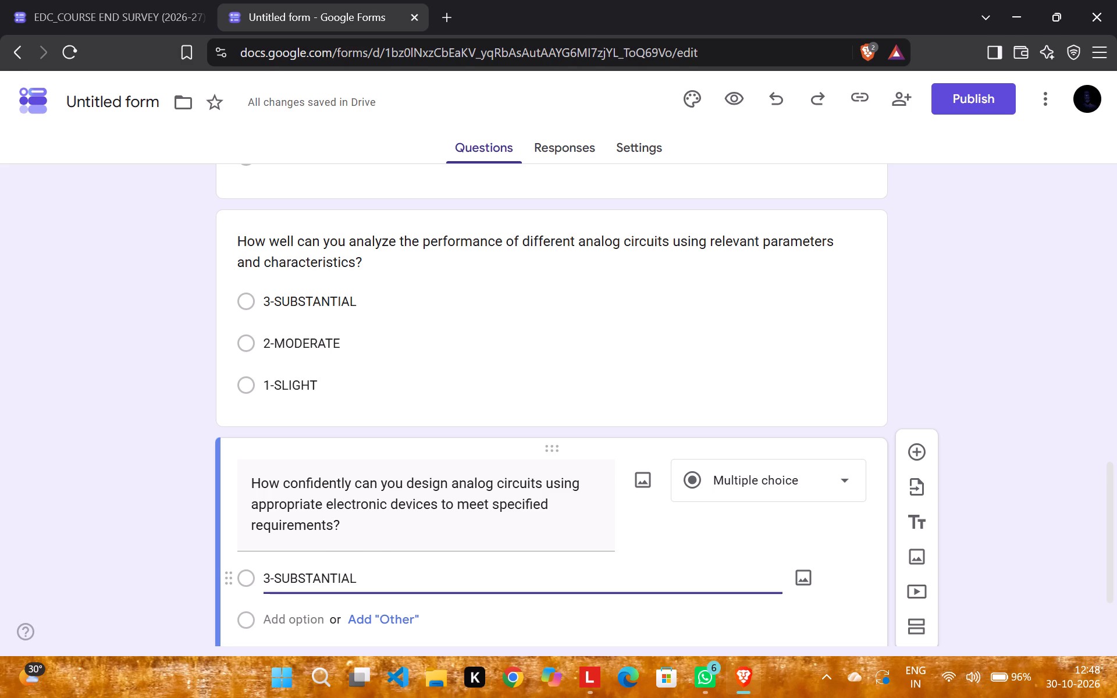
Add a second option "2-MODERATE" to the analog-circuit design question, copied from the existing survey.
key(ctrl+Tab)
drag(415, 542, 327, 533)
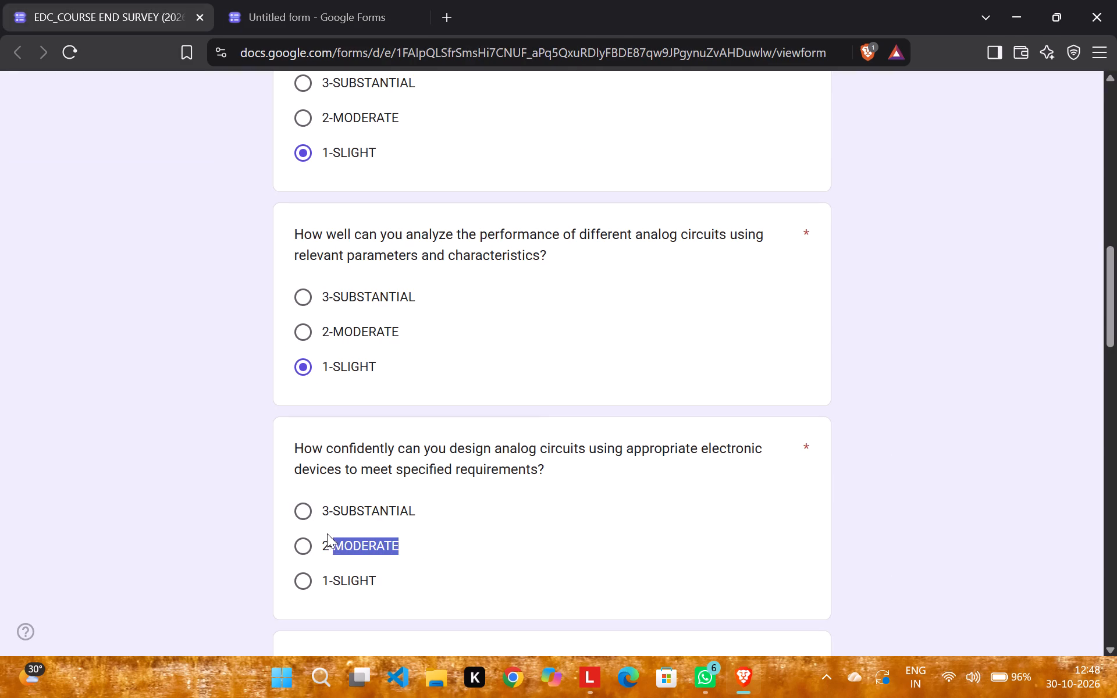
drag(327, 533, 325, 533)
key(ctrl+c)
key(ctrl+Tab)
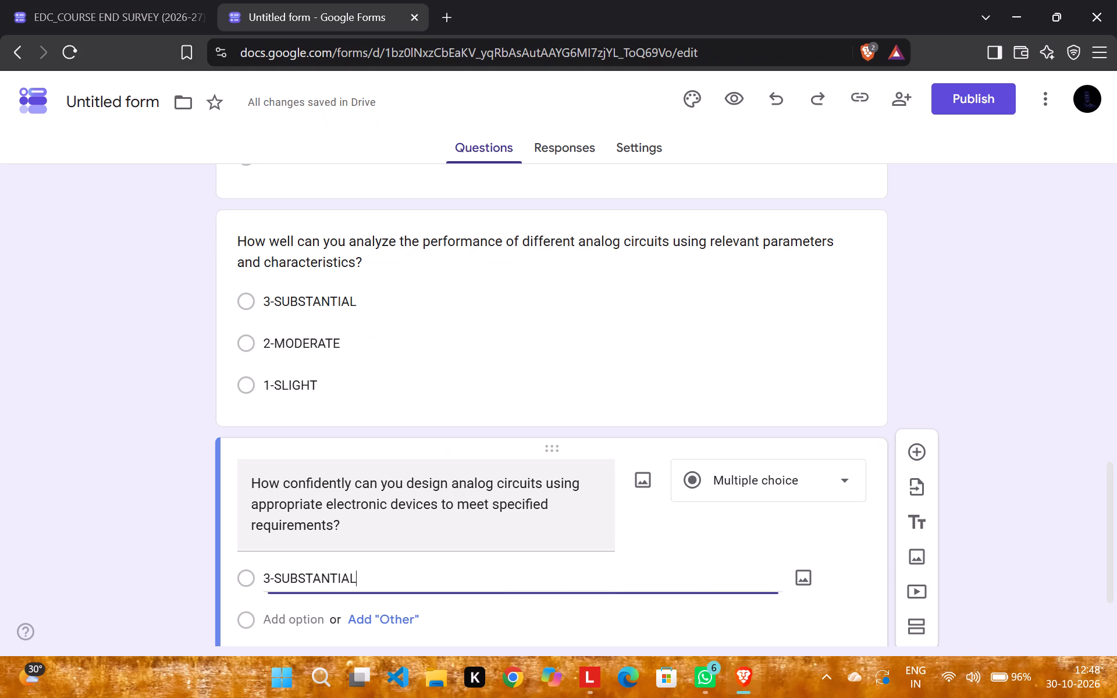
click(314, 613)
click(310, 618)
scroll(310, 618, down, 2)
scroll(262, 568, down, 4)
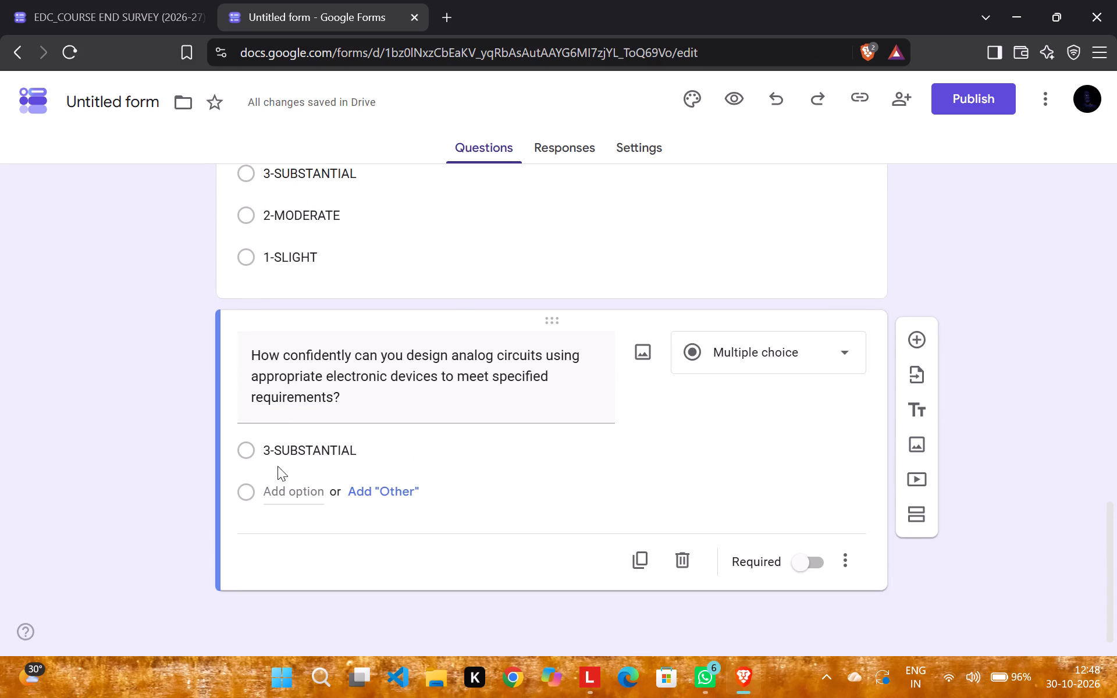
click(280, 491)
key(ctrl+v)
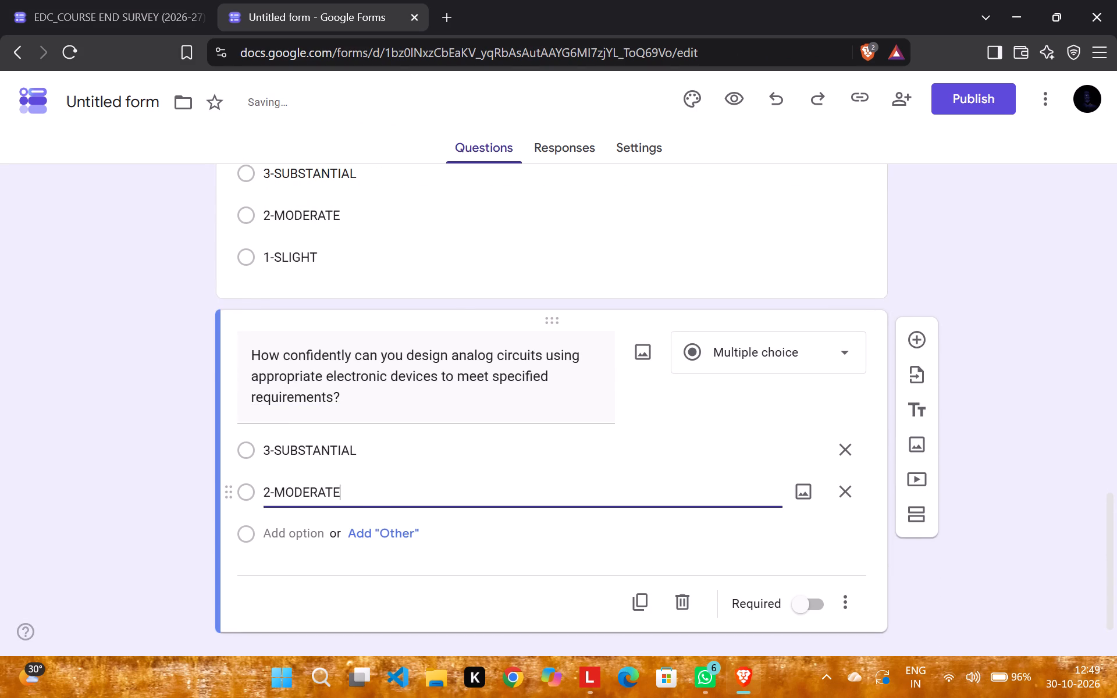
Add a third option "1-SLIGHT" to the analog-circuit design question, copied from the existing survey.
key(ctrl+Tab)
drag(382, 571, 317, 574)
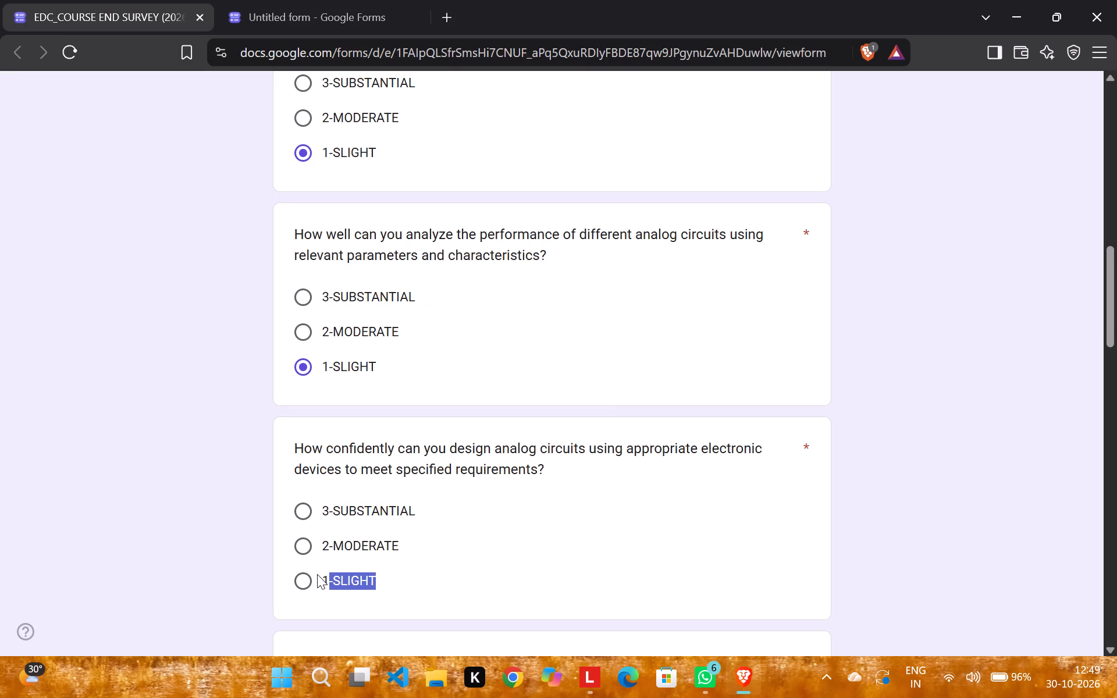
drag(317, 574, 319, 575)
key(ctrl+c)
key(ctrl+Tab)
click(283, 528)
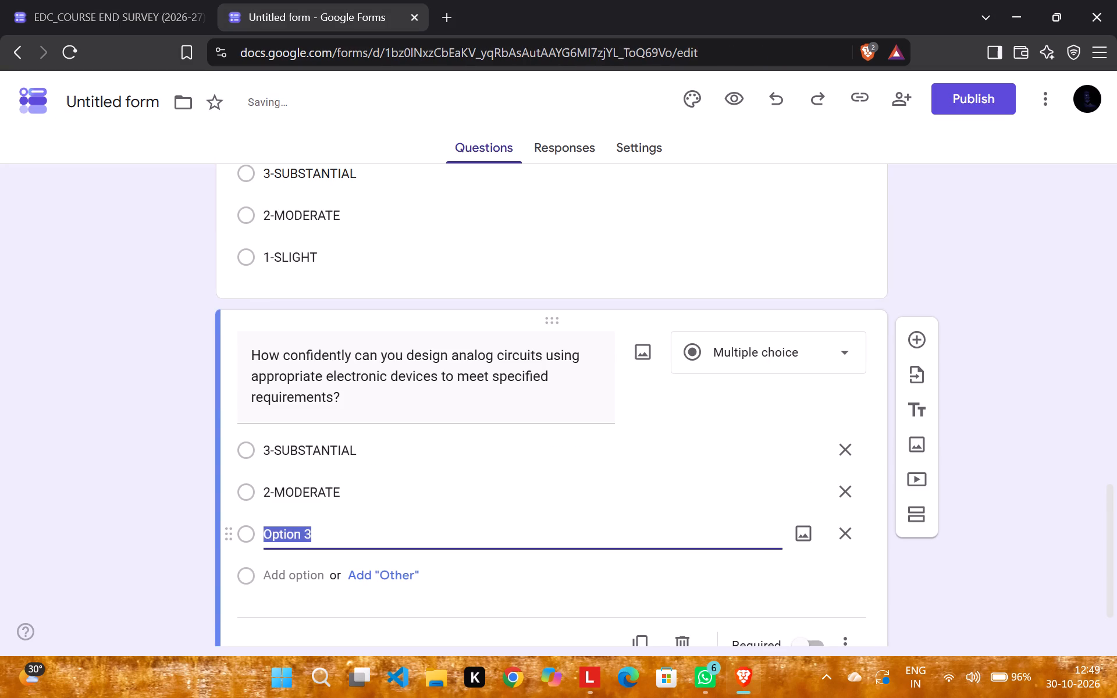
key(ctrl+v)
Add a question "Was the course content relevant to real-world applications?" copied from the existing survey.
scroll(331, 537, down, 3)
click(910, 254)
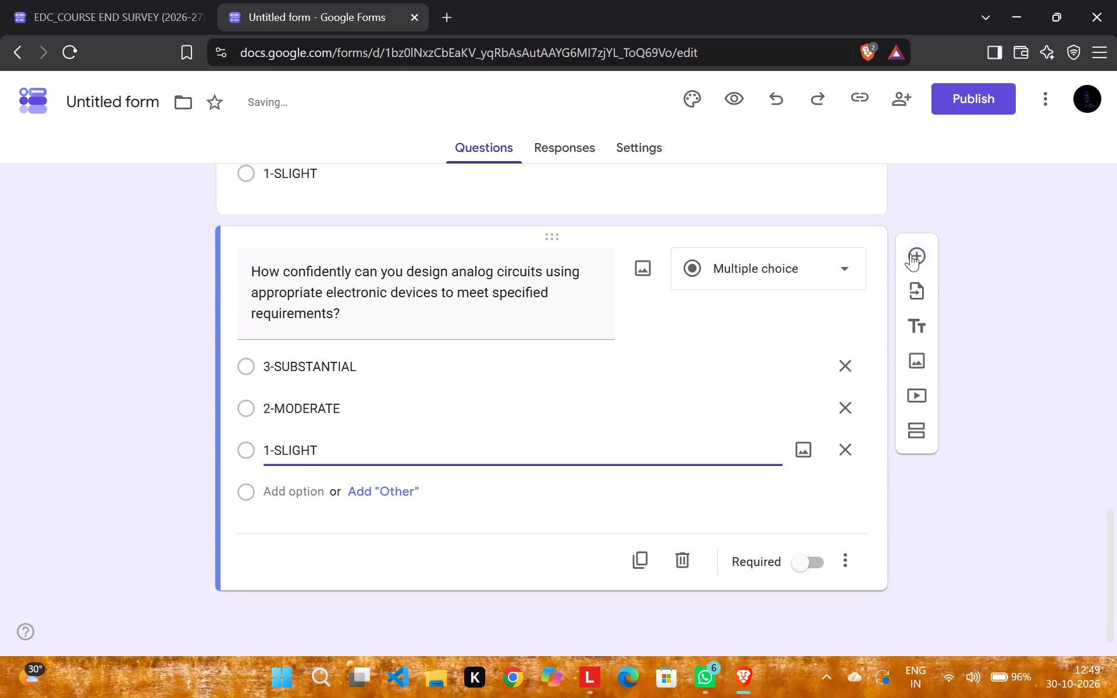
click(69, 0)
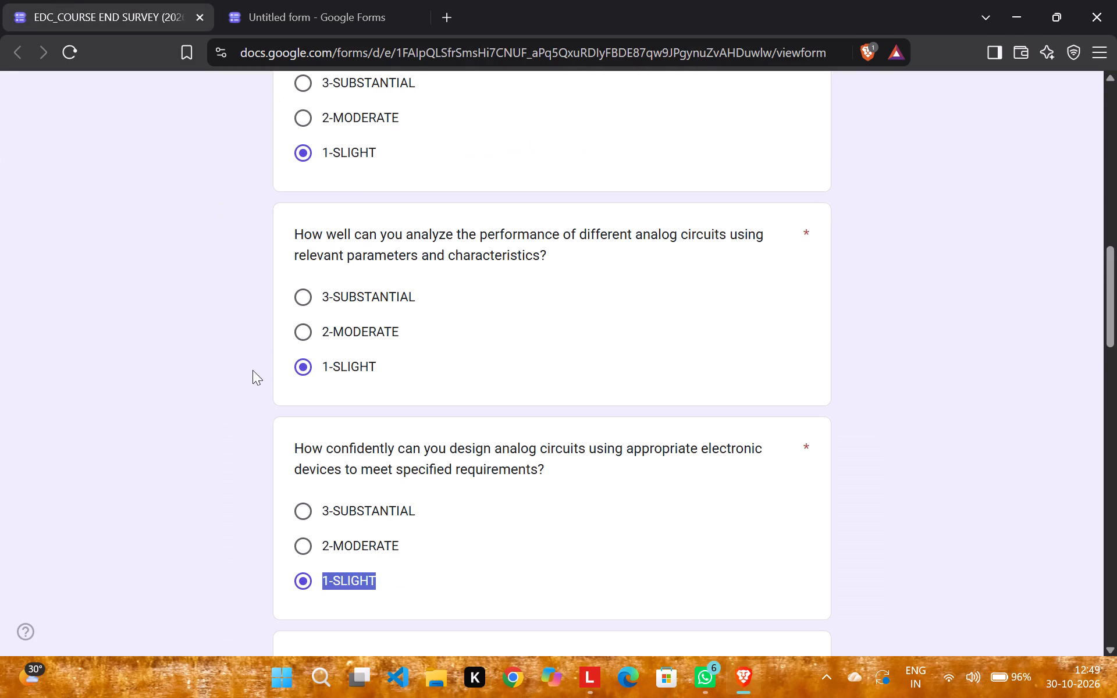
scroll(309, 644, down, 4)
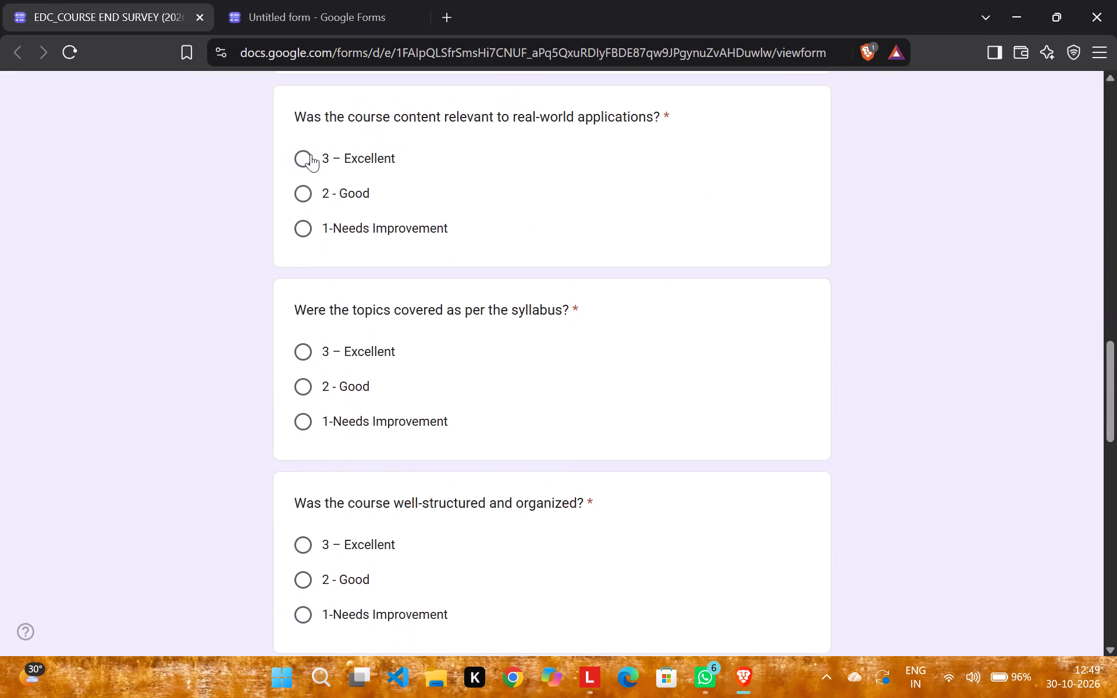
scroll(291, 114, down, 1)
drag(291, 114, 667, 94)
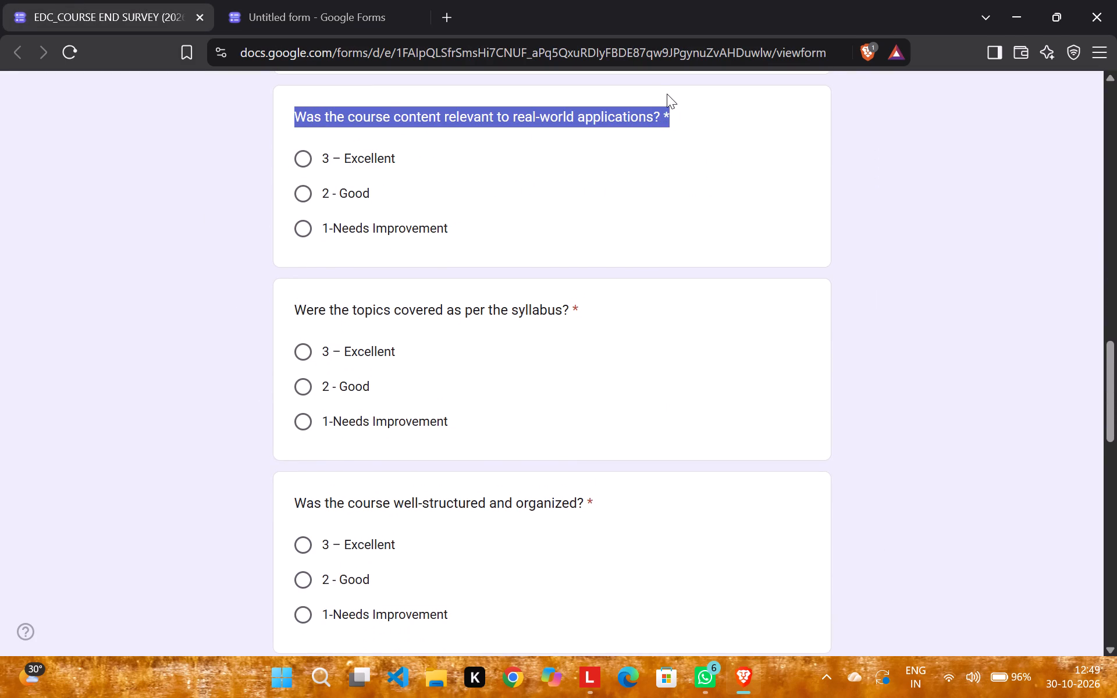
drag(667, 94, 661, 90)
key(ctrl+c)
key(ctrl+Tab)
key(ctrl+v)
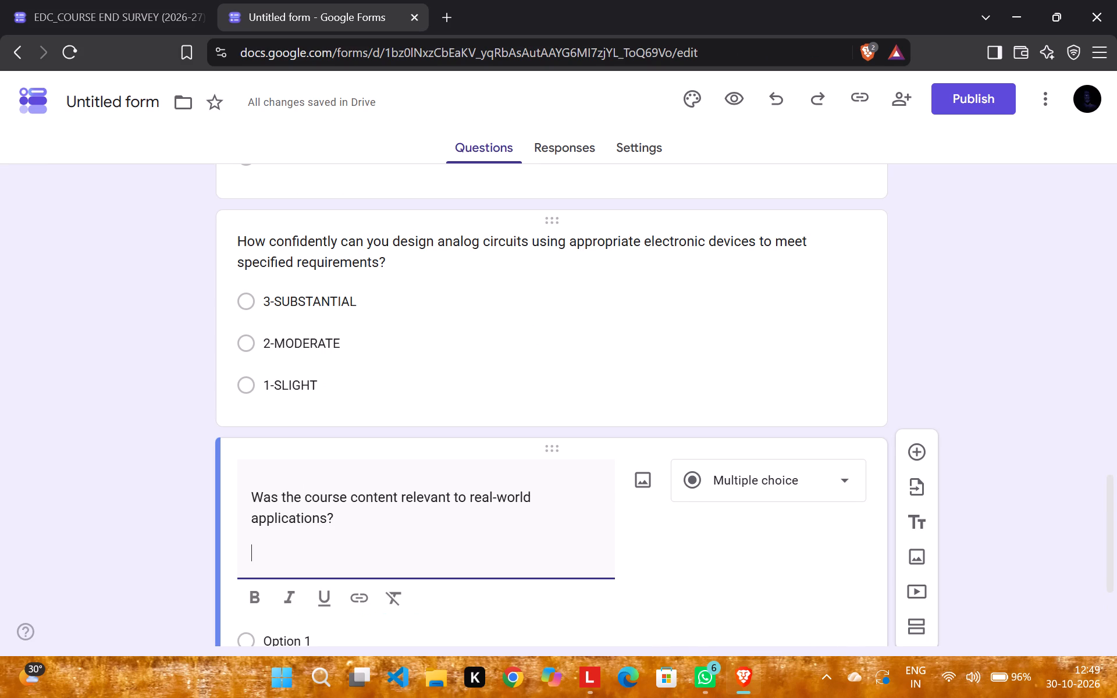
Replace the first option of the course-content relevance question with "3 – Excellent", copied from the existing survey.
scroll(510, 364, down, 2)
click(299, 504)
key(ctrl+Tab)
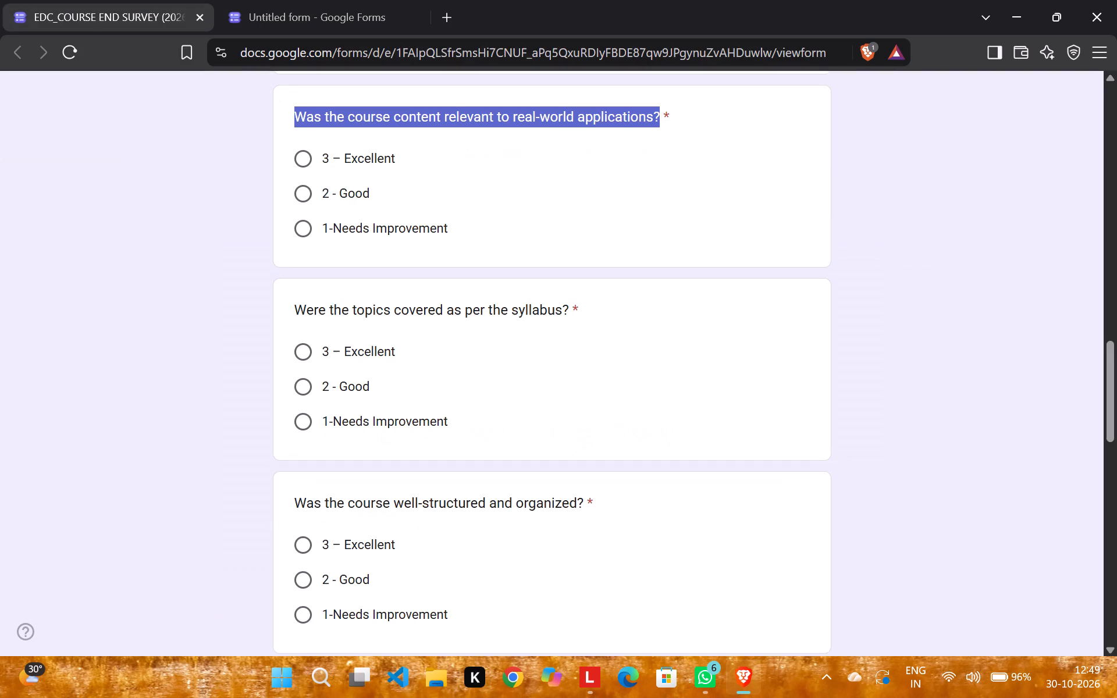
drag(394, 151, 320, 155)
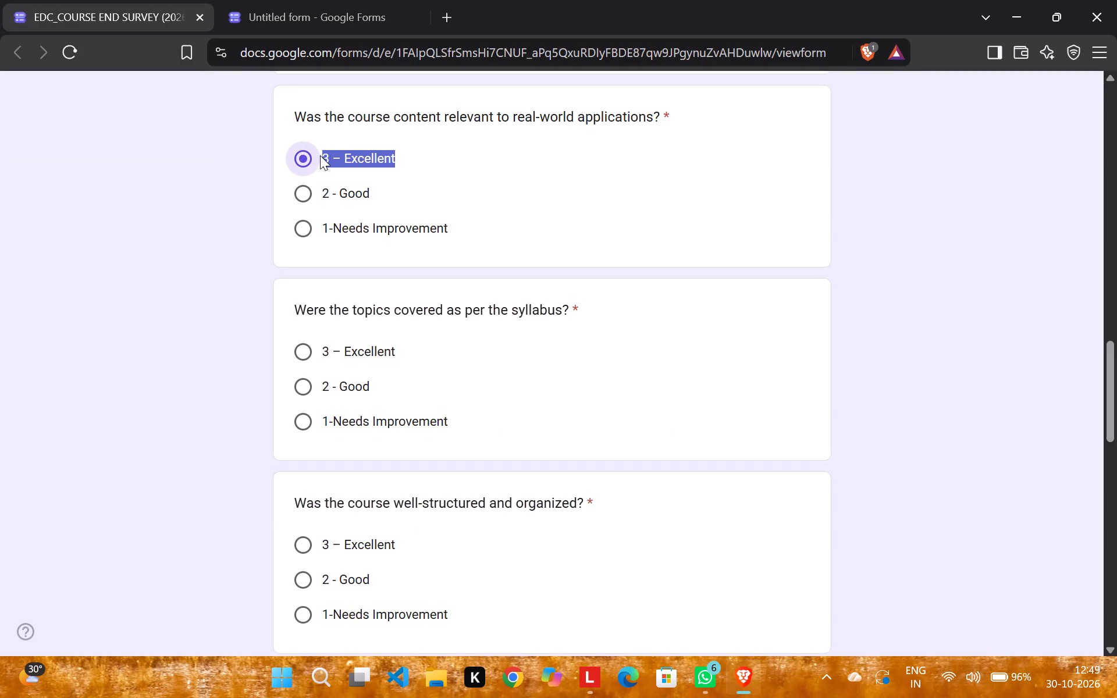
key(ctrl+c)
key(ctrl+Tab)
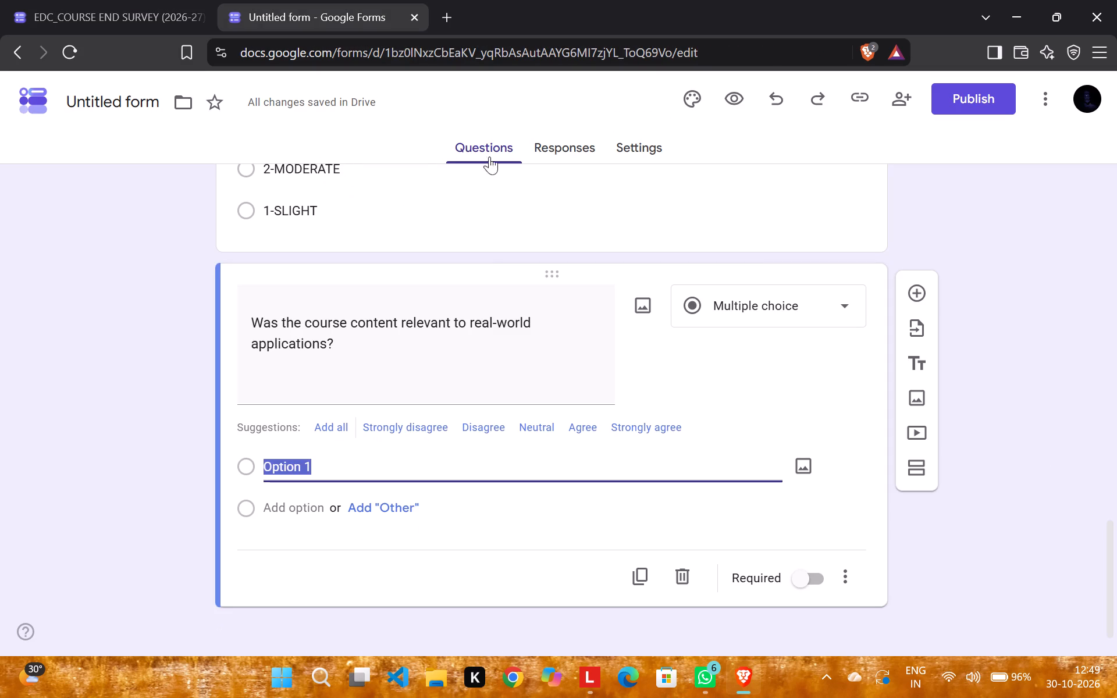
key(ctrl+v)
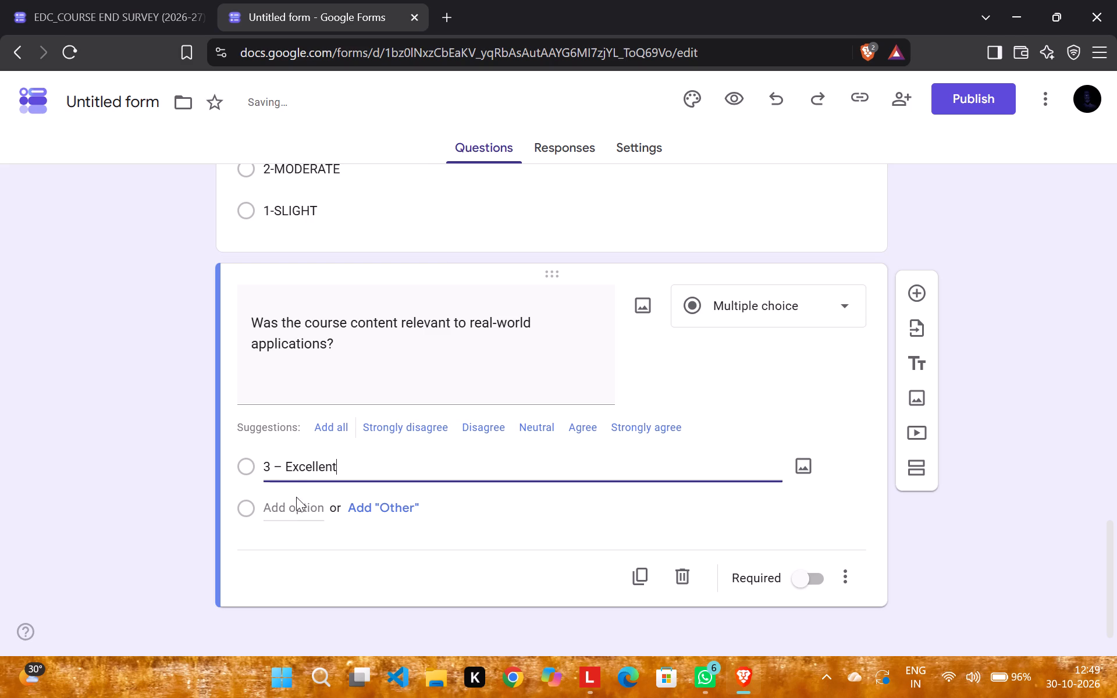
Add a second option "2 - Good" to the course-content relevance question, copied from the existing survey.
click(285, 504)
key(ctrl+Tab)
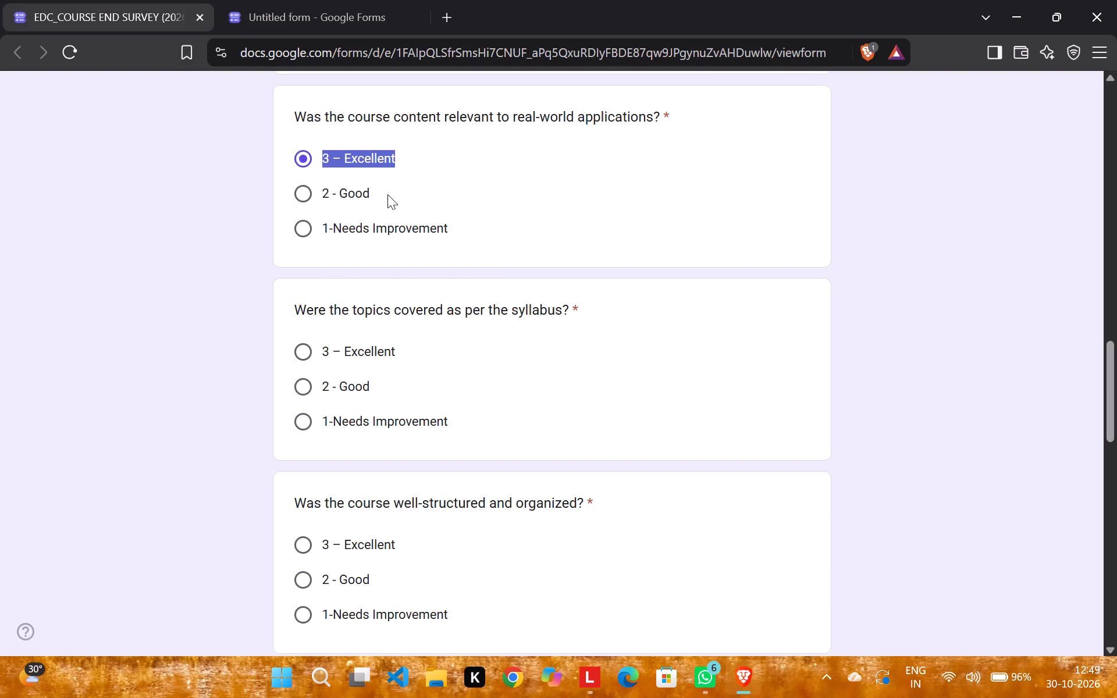
drag(379, 191, 323, 186)
key(ctrl+Tab)
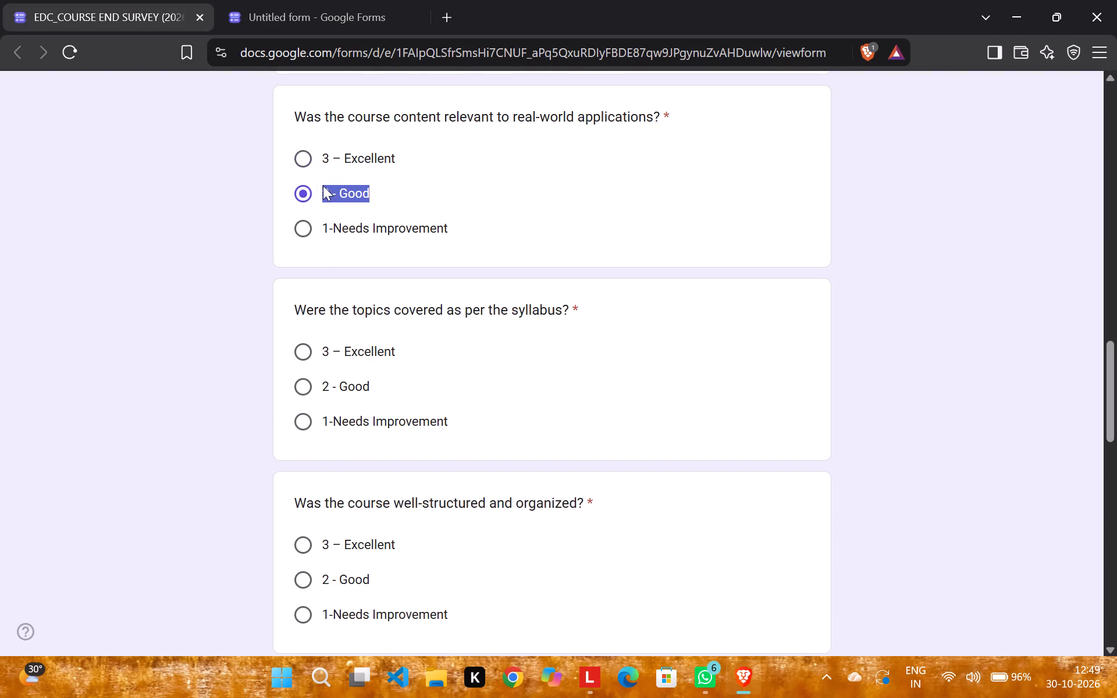
key(ctrl+Tab)
key(ctrl+c)
key(ctrl+Tab)
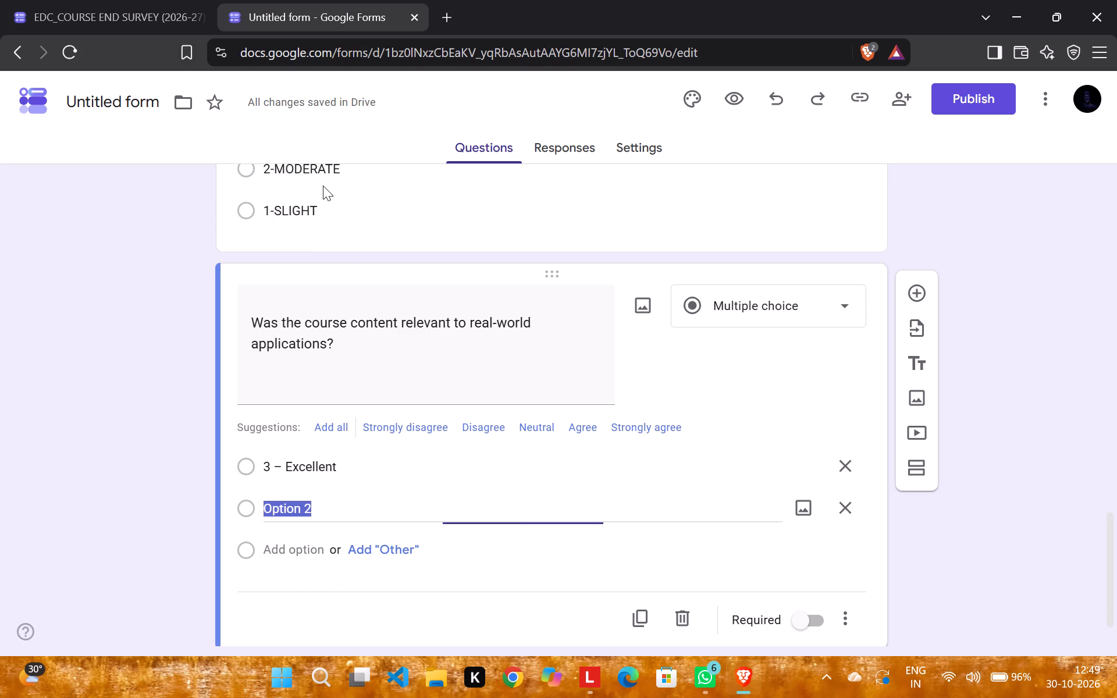
key(ctrl+v)
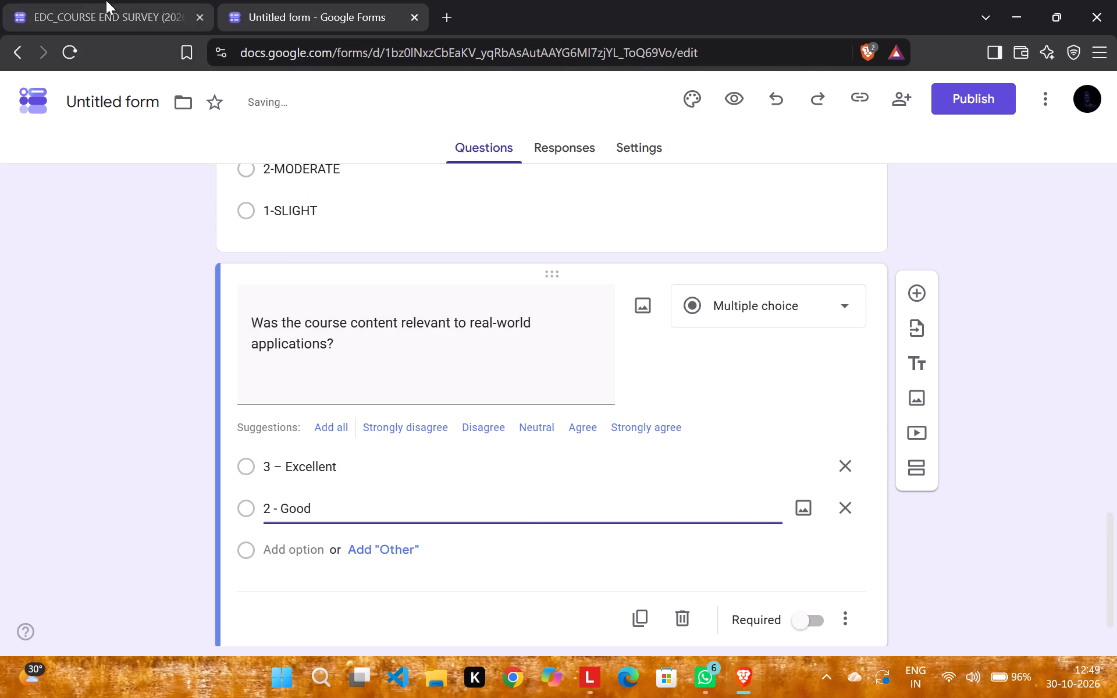
Add a third option "1-Needs Improvement" to the course-content relevance question, copied from the existing survey.
click(98, 0)
drag(467, 229, 350, 231)
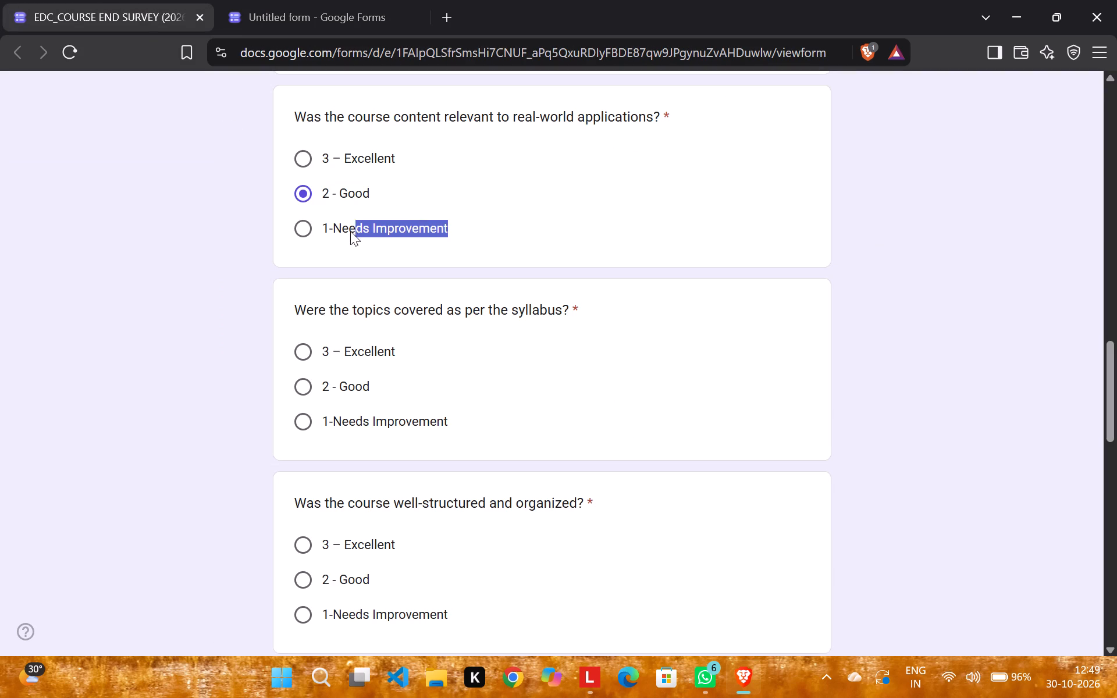
drag(350, 231, 325, 221)
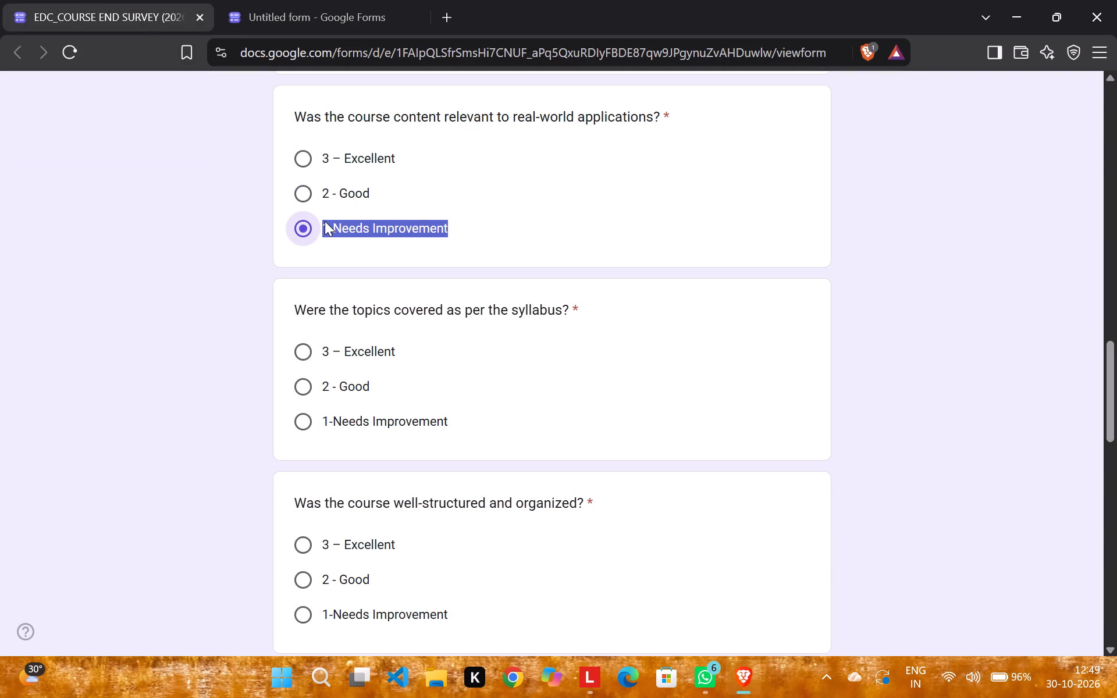
key(ctrl+c)
key(ctrl+Tab)
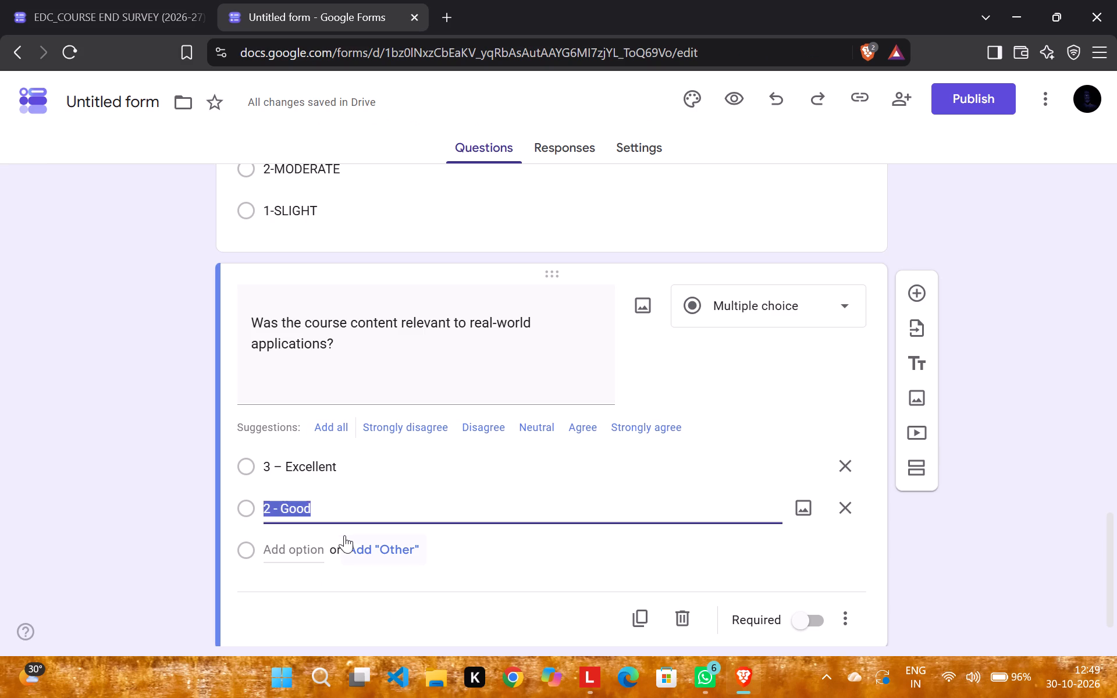
click(294, 560)
key(ctrl+v)
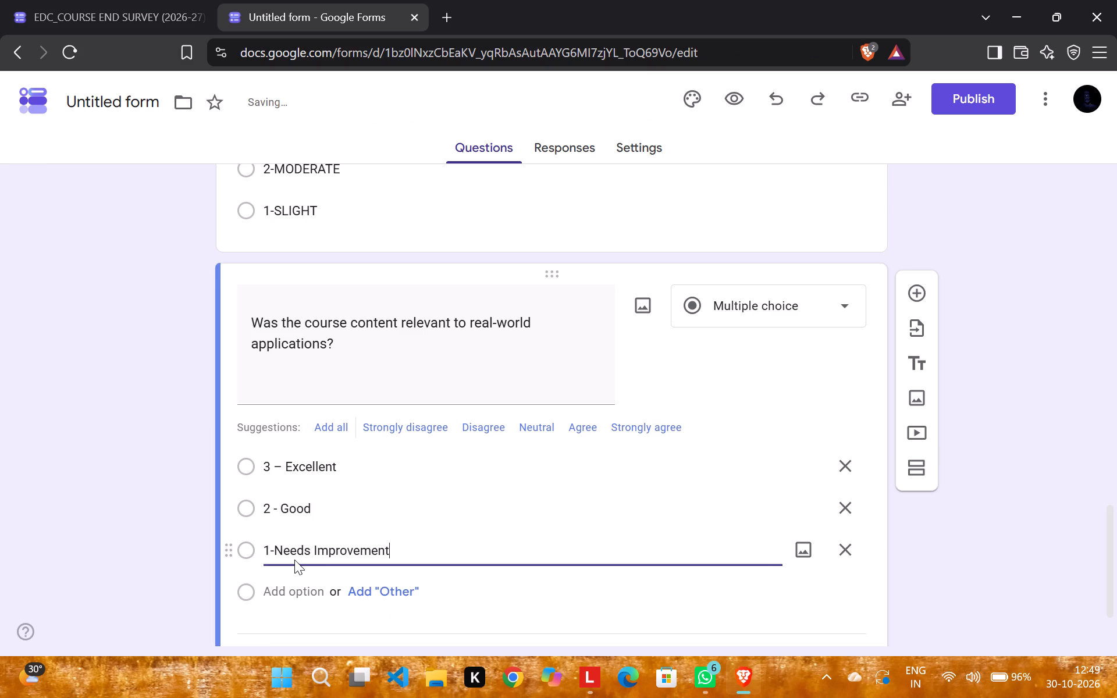
Add a question "Were the topics covered as per the syllabus?" copied from the existing survey.
scroll(294, 560, down, 3)
click(924, 185)
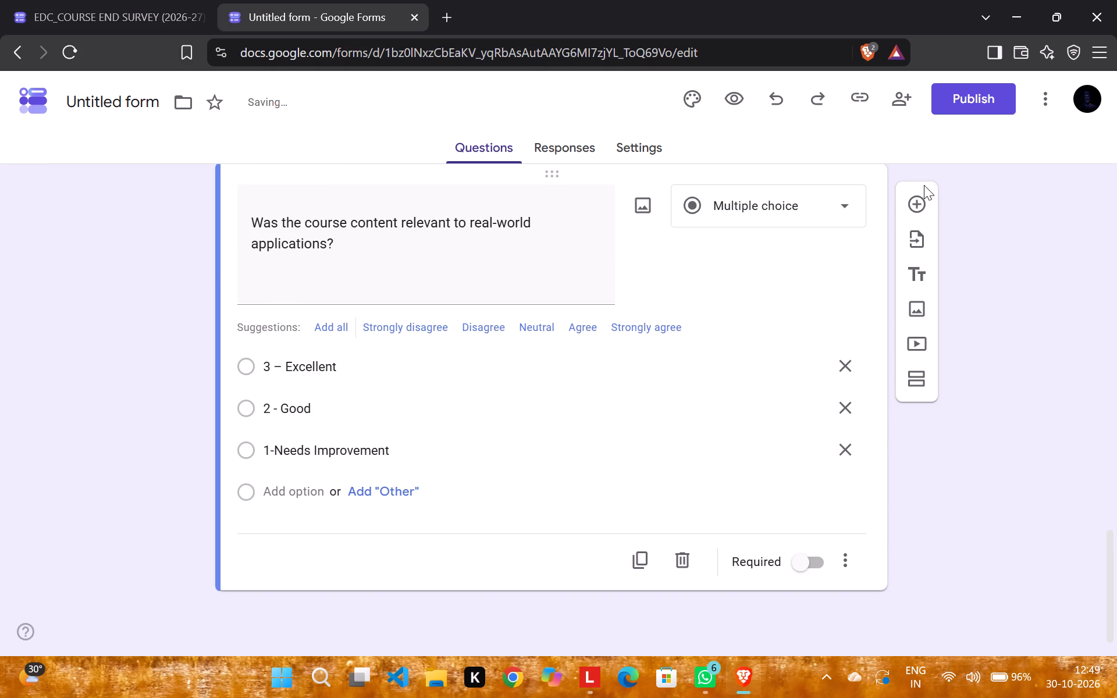
click(922, 197)
click(127, 1)
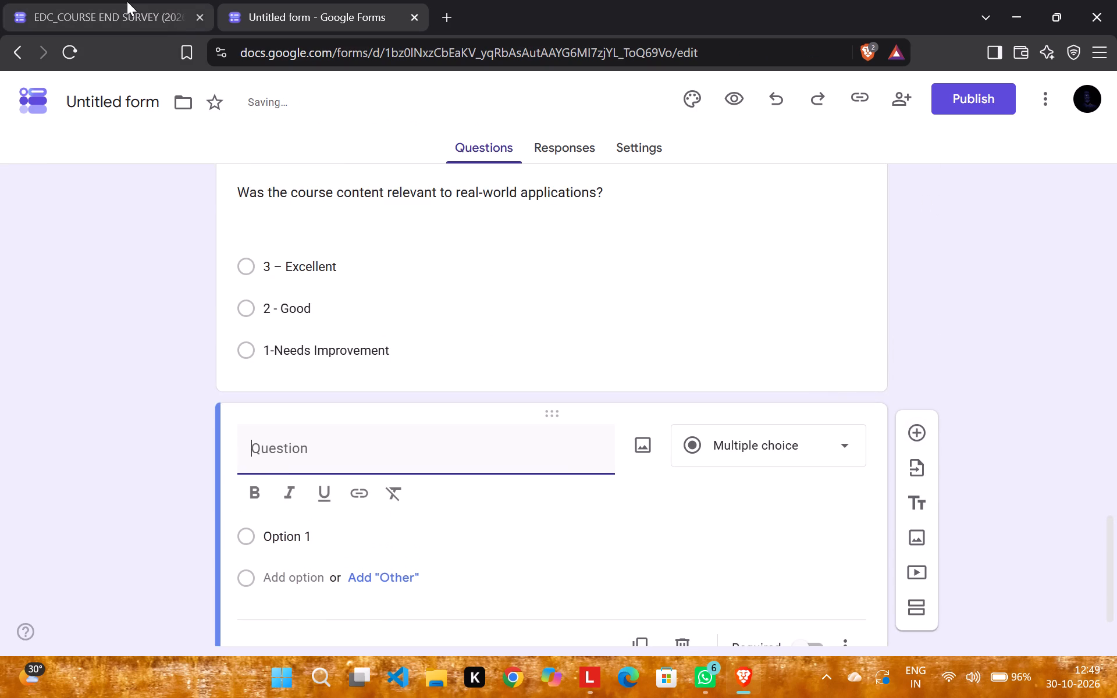
scroll(350, 352, down, 1)
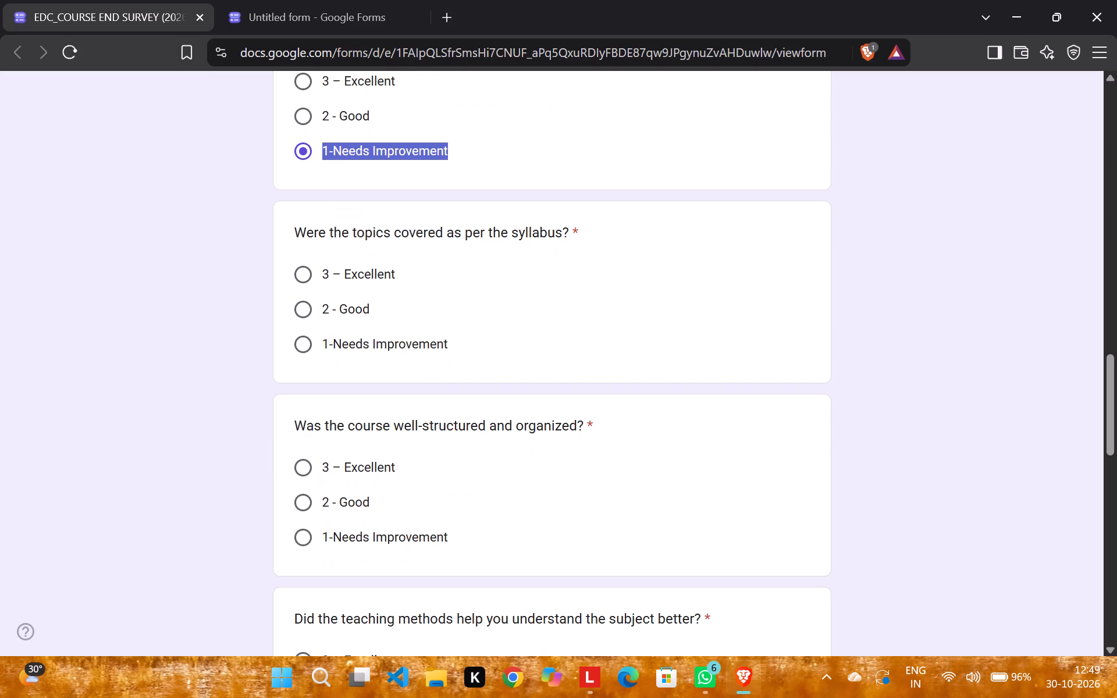
drag(296, 229, 566, 212)
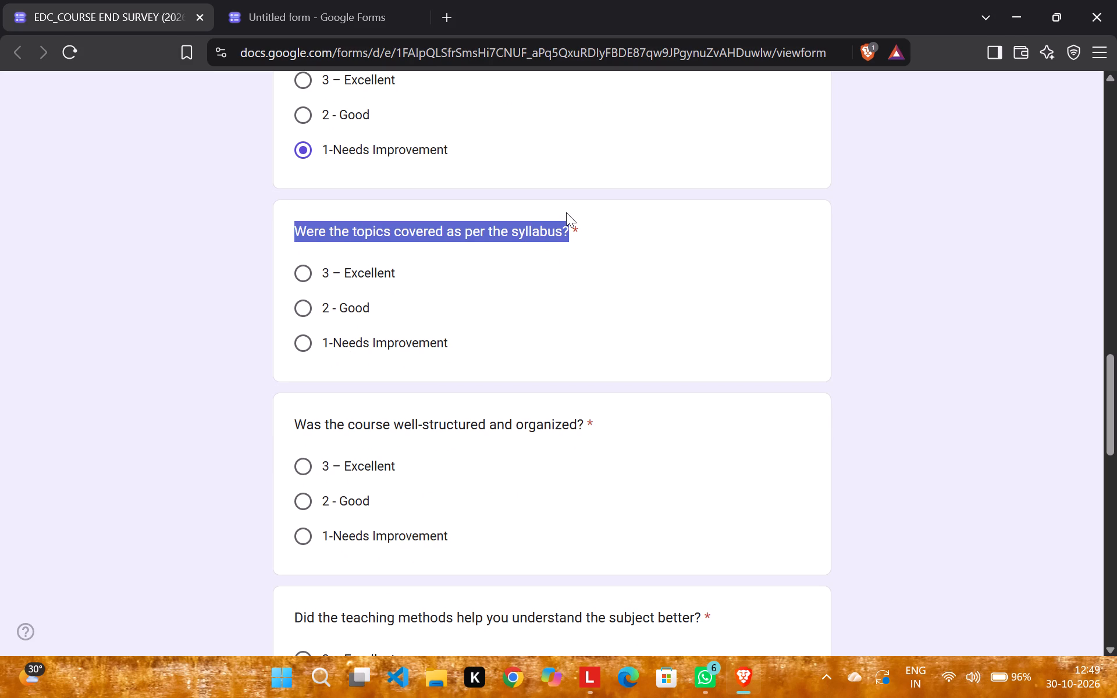
key(ctrl+c)
key(ctrl+Tab)
key(ctrl+v)
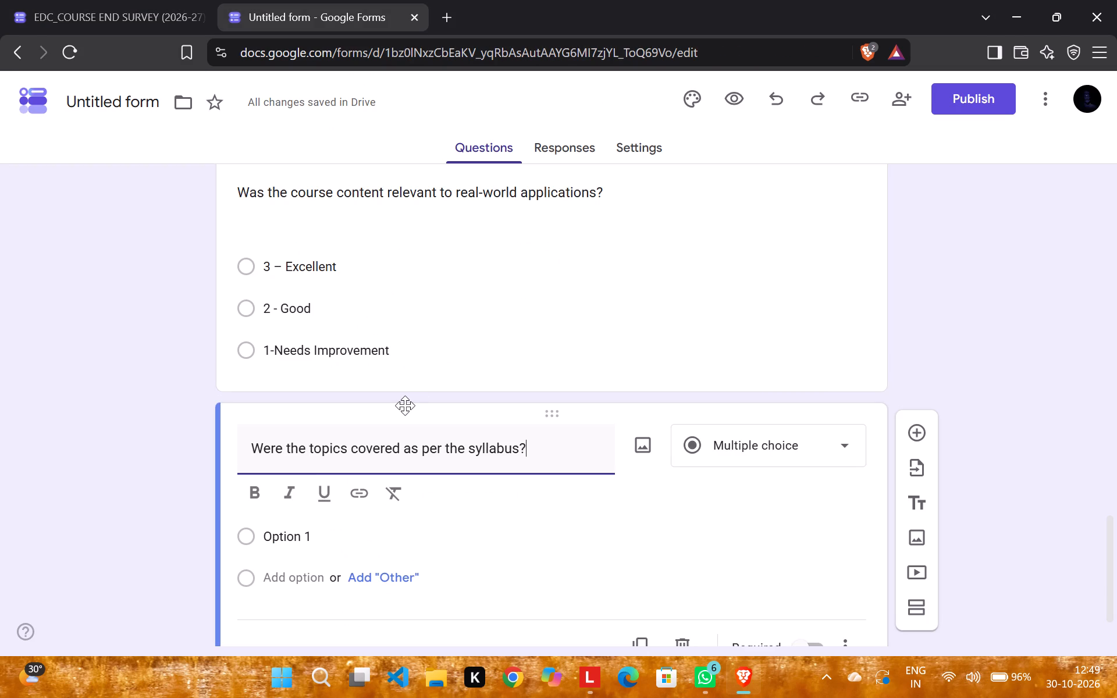
Replace the first option of the syllabus-coverage question with "3 – Excellent", copied from the existing survey.
scroll(177, 0, left, 1)
click(126, 0)
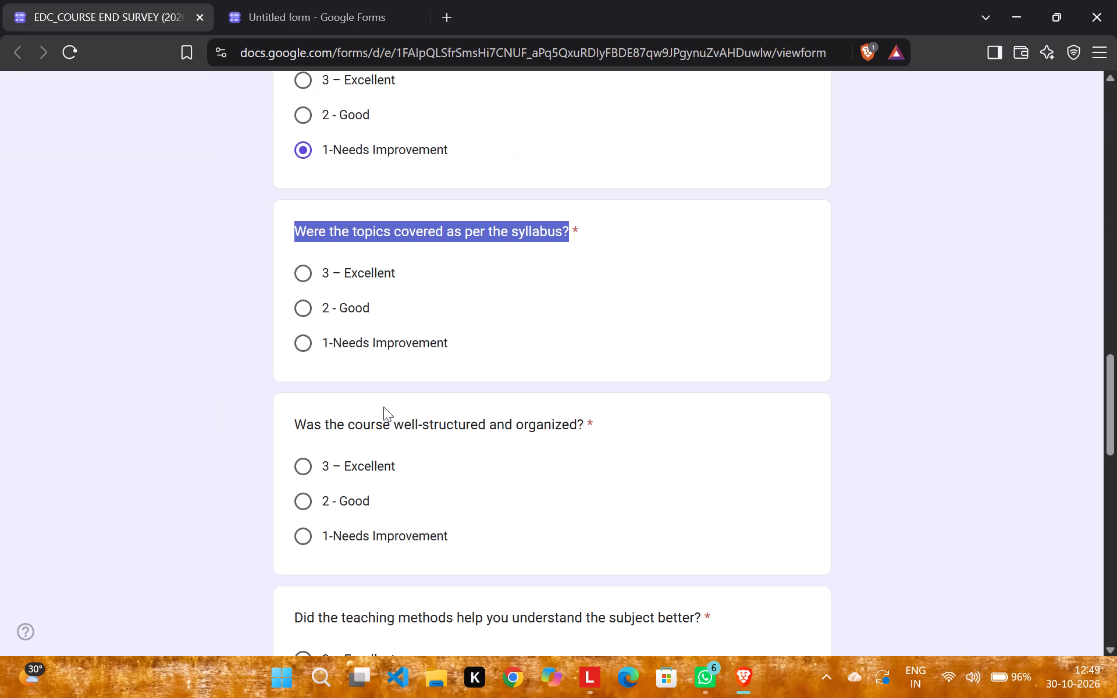
drag(400, 260, 321, 259)
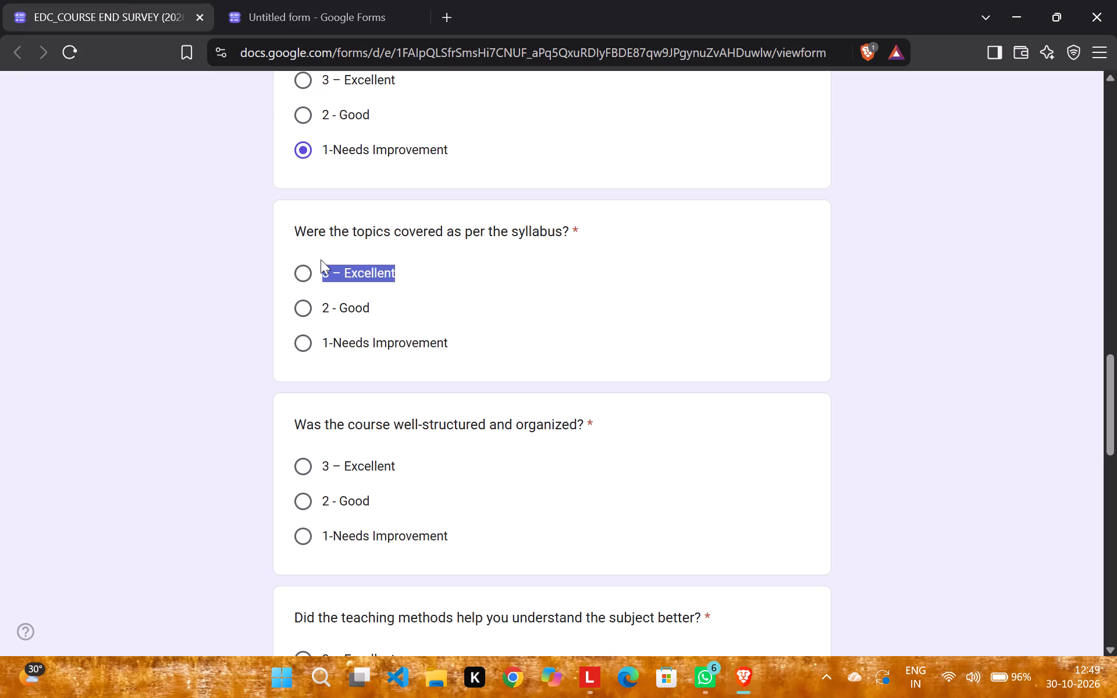
key(ctrl+c)
key(ctrl+v)
key(ctrl+c)
key(ctrl+Tab)
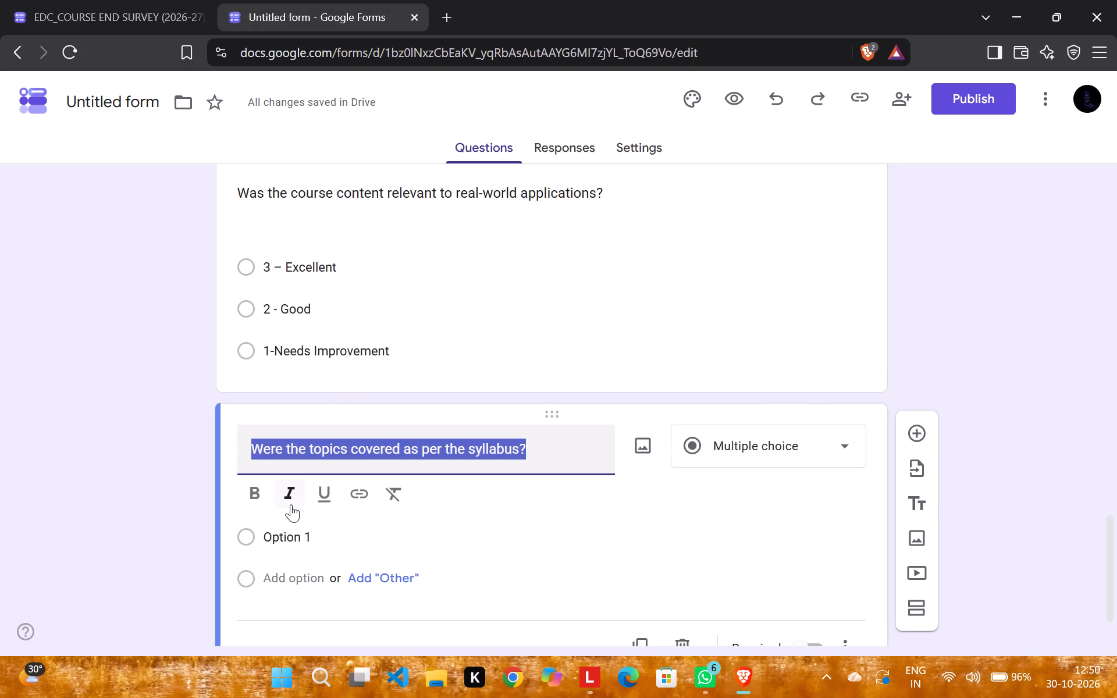
click(305, 547)
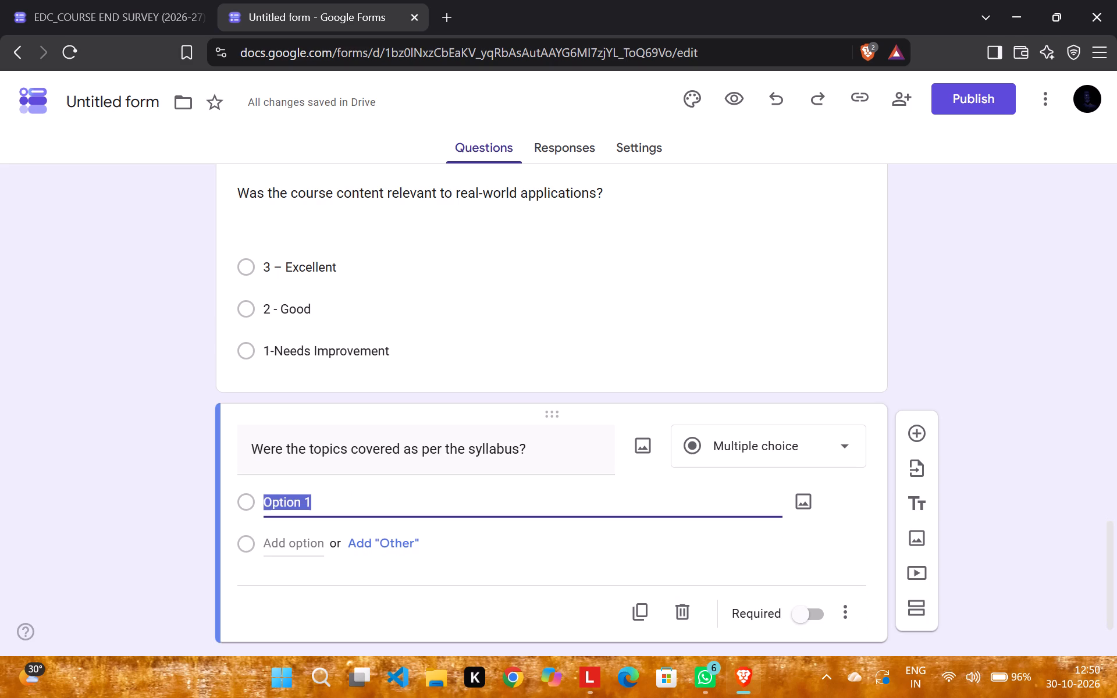
key(ctrl+v)
Add a second option "2 - Good" to the syllabus-coverage question, copied from the existing survey.
key(ctrl+Tab)
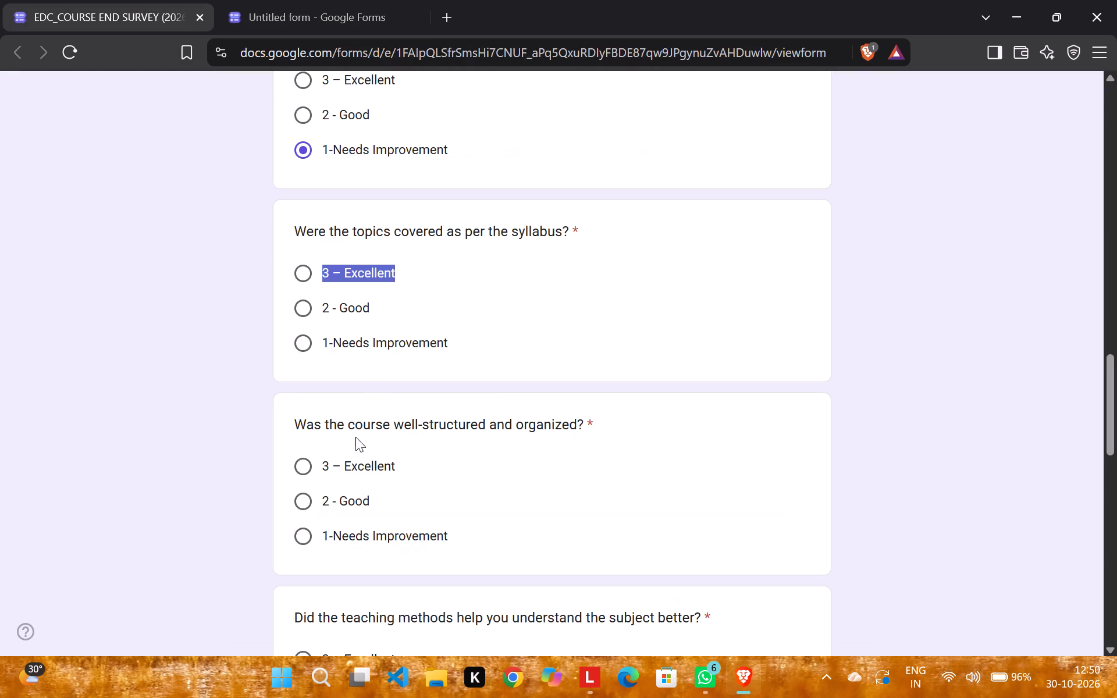
drag(373, 307, 323, 305)
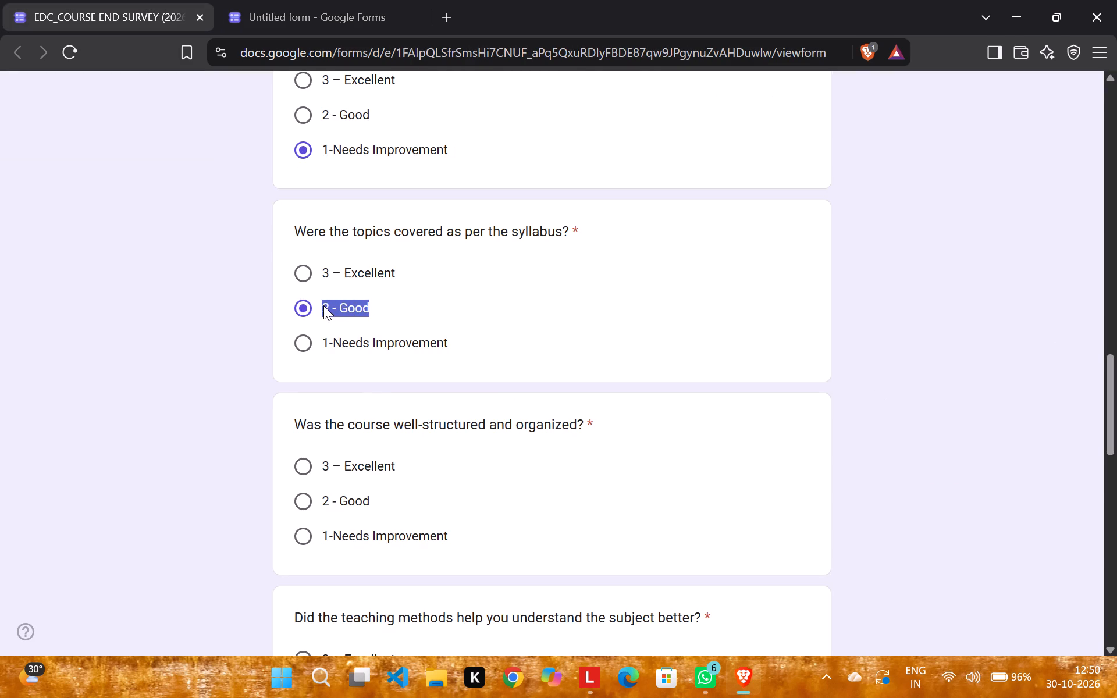
key(ctrl+c)
key(ctrl+Tab)
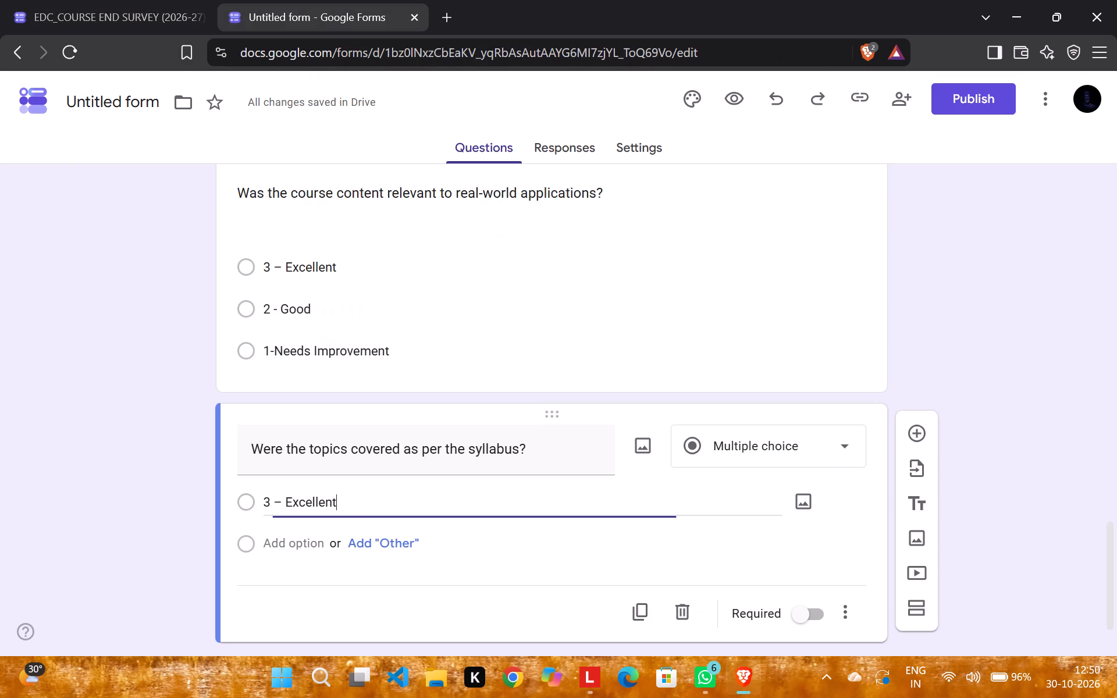
click(290, 541)
key(ctrl+v)
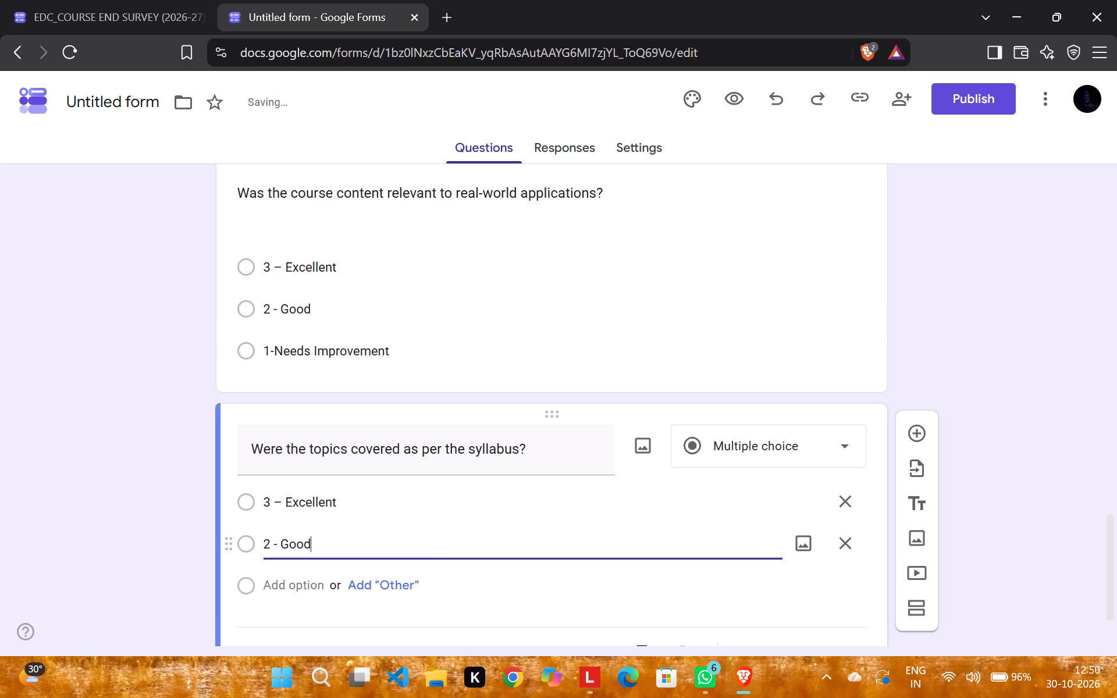
Add a third option "1-Needs Improvement" to the syllabus-coverage question, copied from the existing survey.
key(ctrl+Tab)
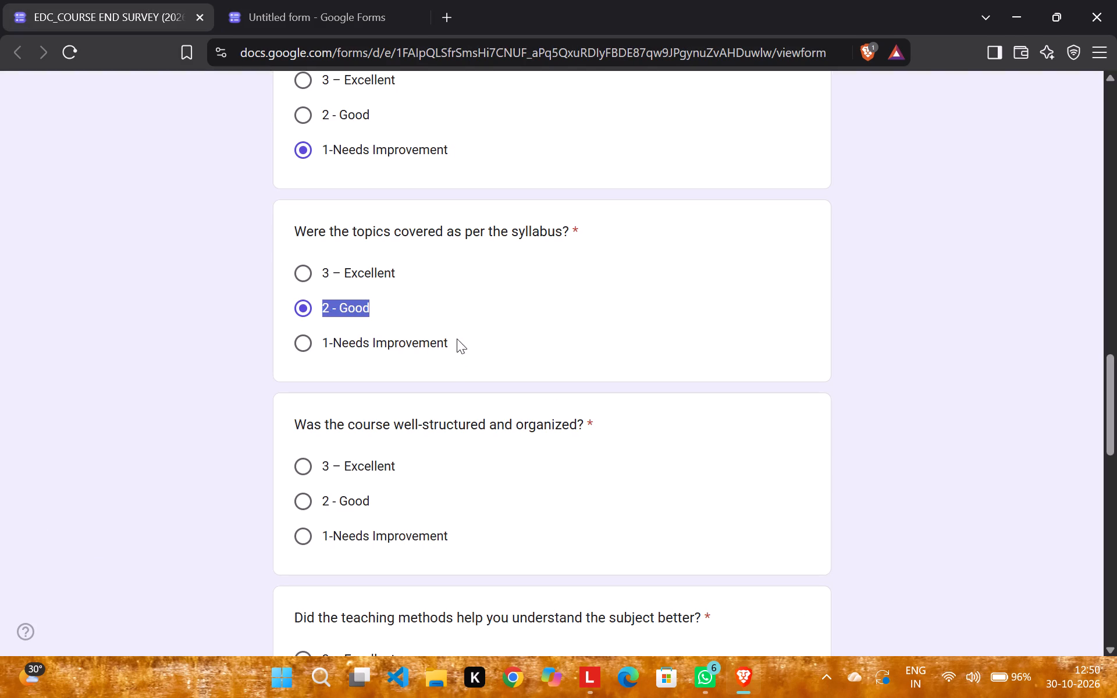
scroll(456, 339, down, 1)
drag(456, 334, 330, 333)
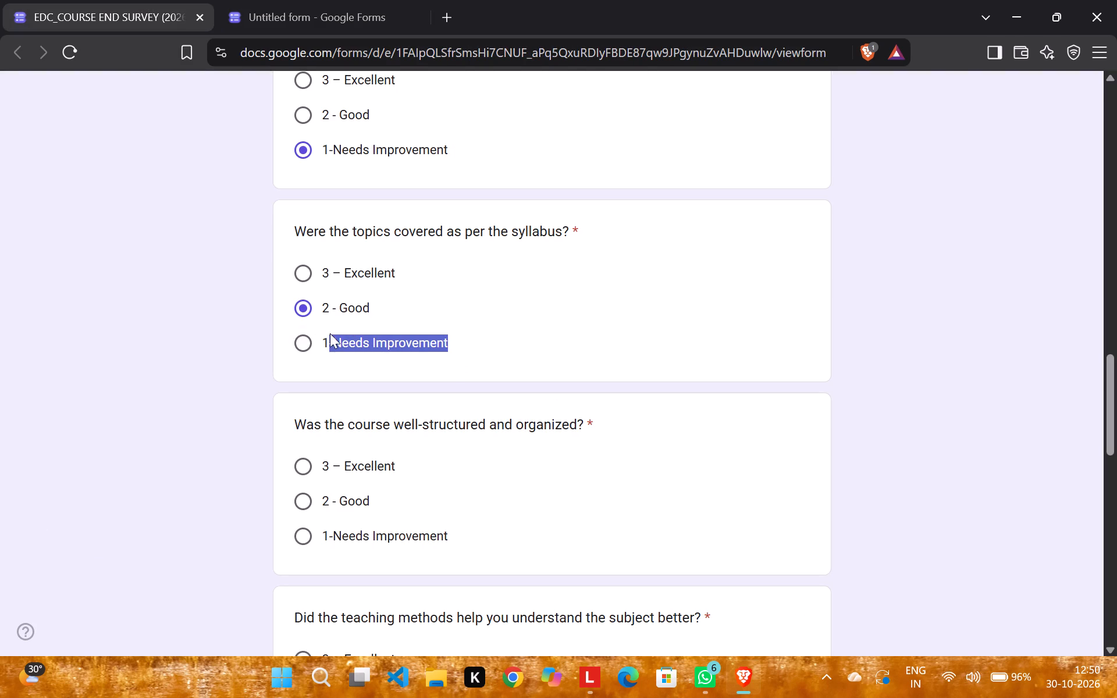
drag(330, 333, 322, 337)
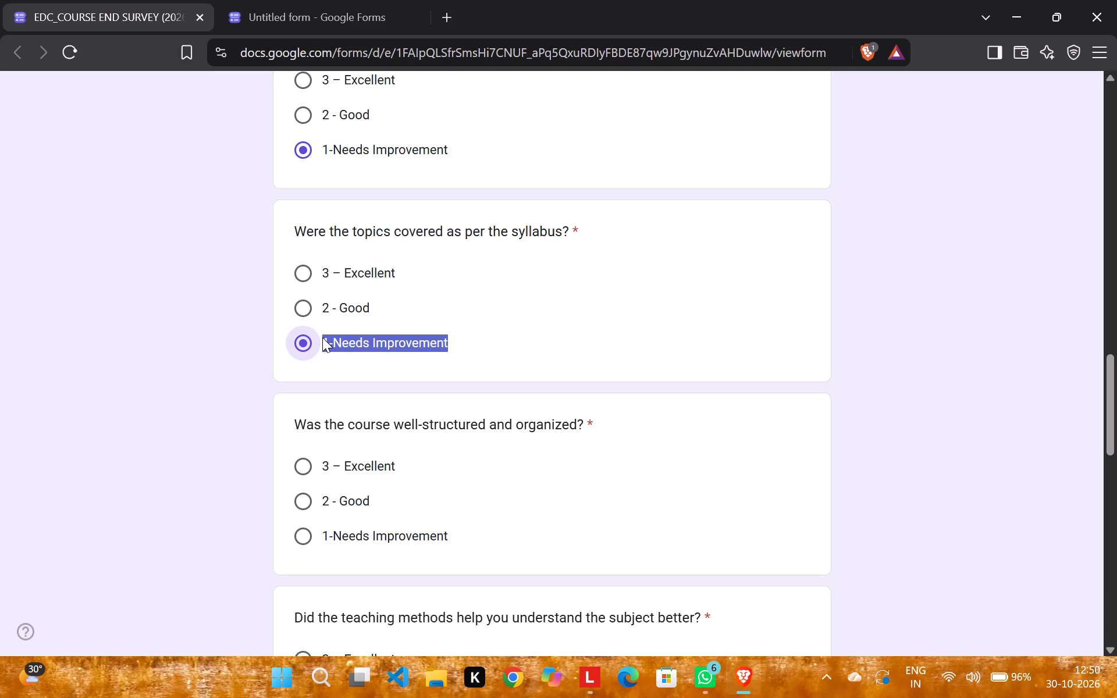
key(ctrl+c)
key(ctrl+Tab)
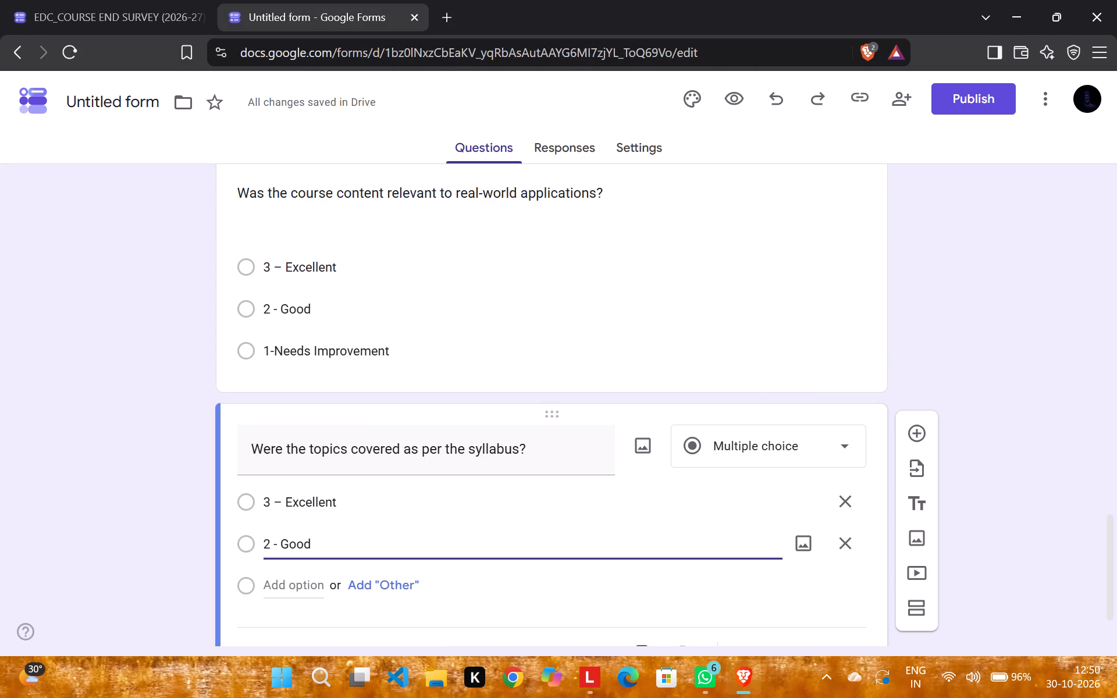
click(286, 592)
key(ctrl+v)
Add a question "Was the course well-structured and organized?" copied from the existing survey.
scroll(286, 592, down, 4)
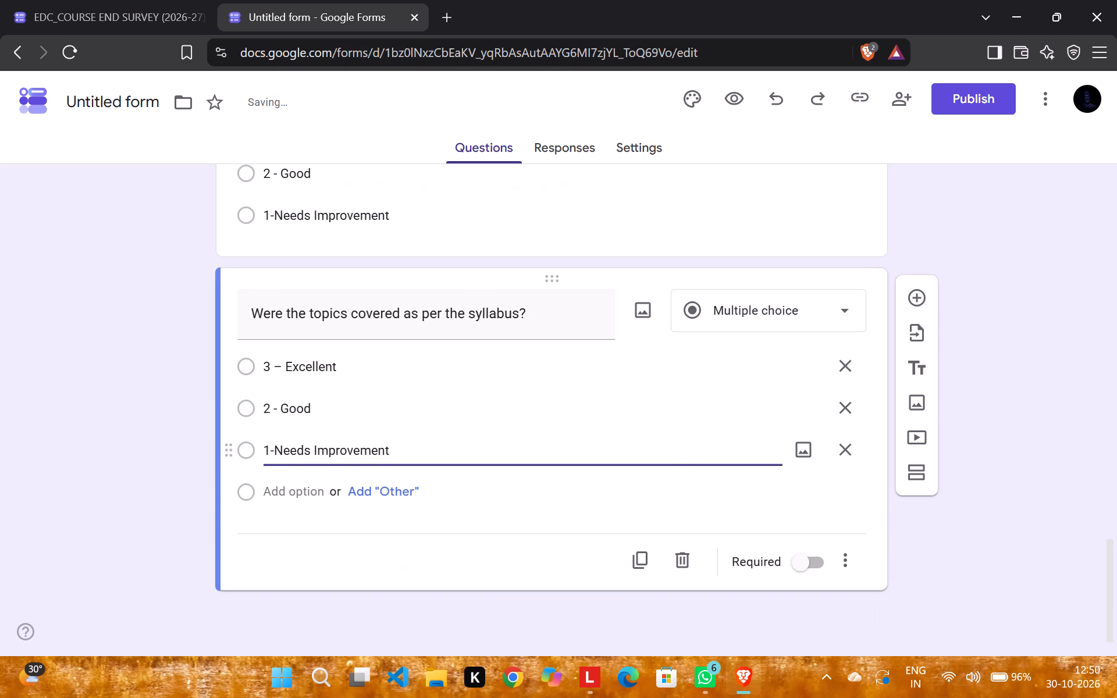
click(910, 295)
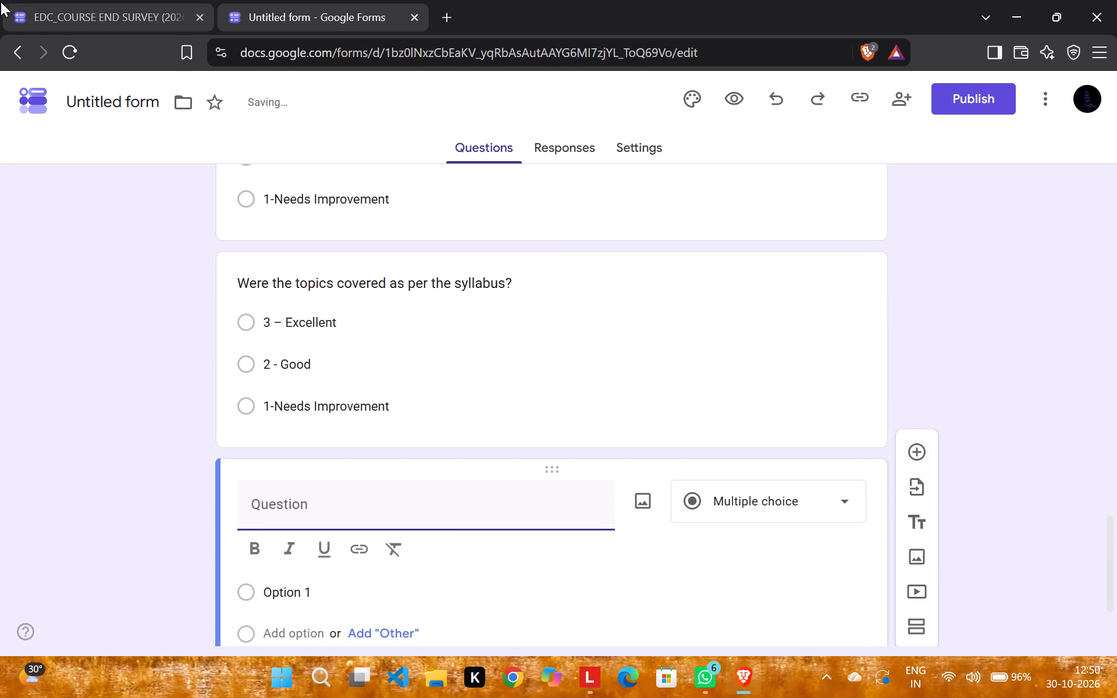
click(65, 5)
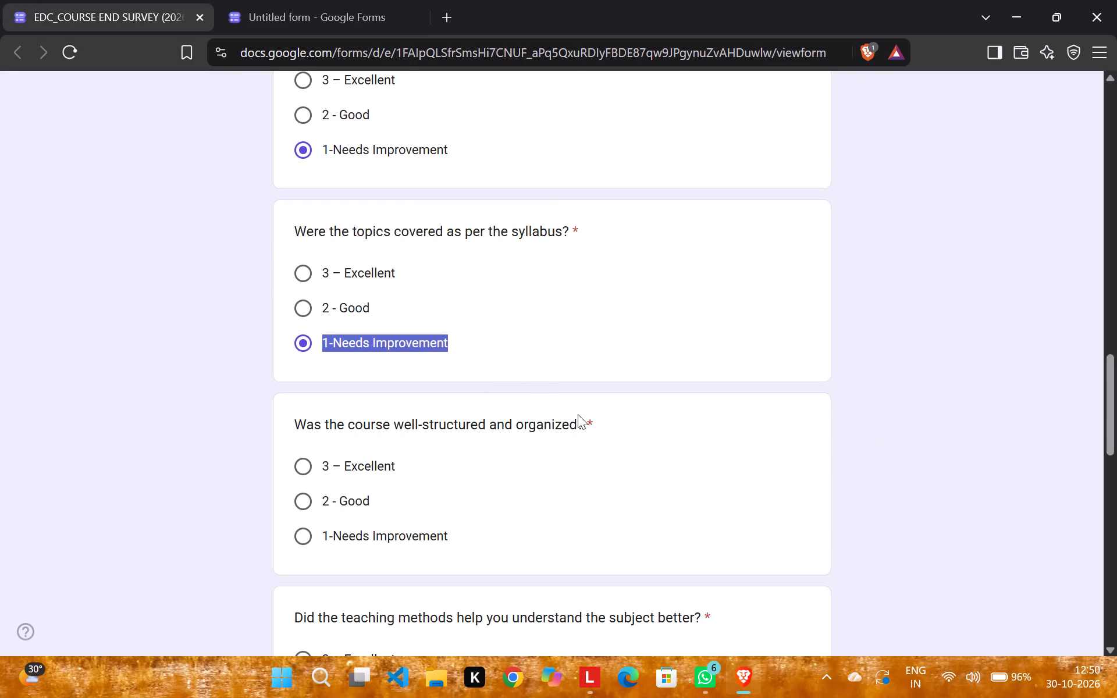
drag(581, 422, 308, 404)
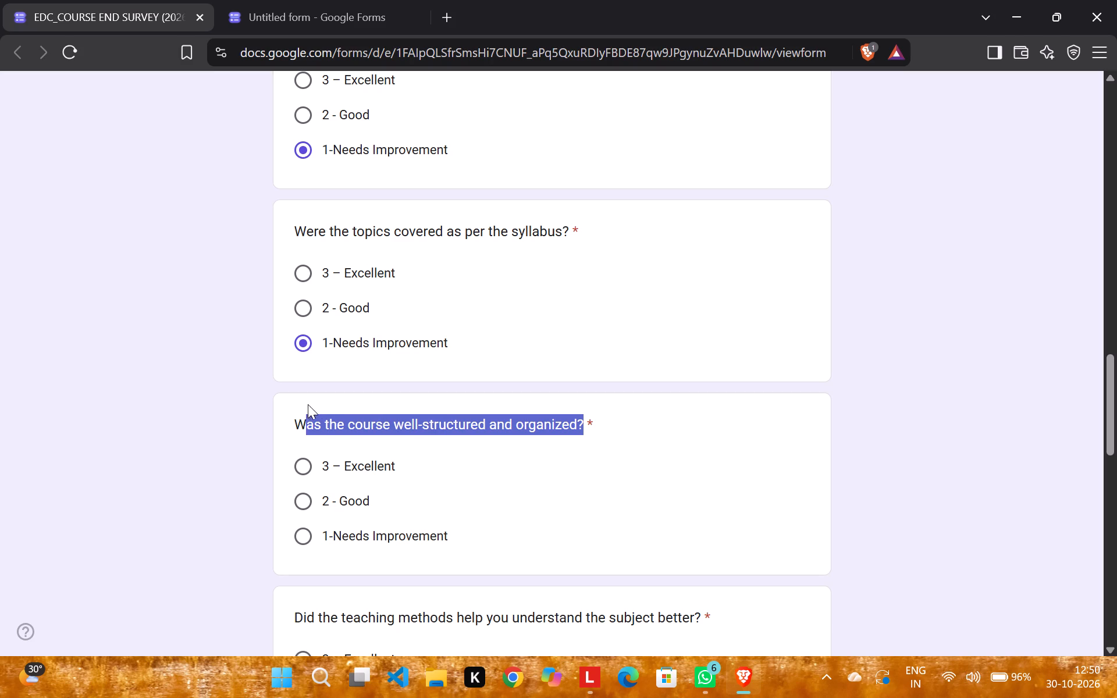
drag(308, 404, 296, 402)
key(ctrl+c)
key(ctrl+Tab)
key(ctrl+v)
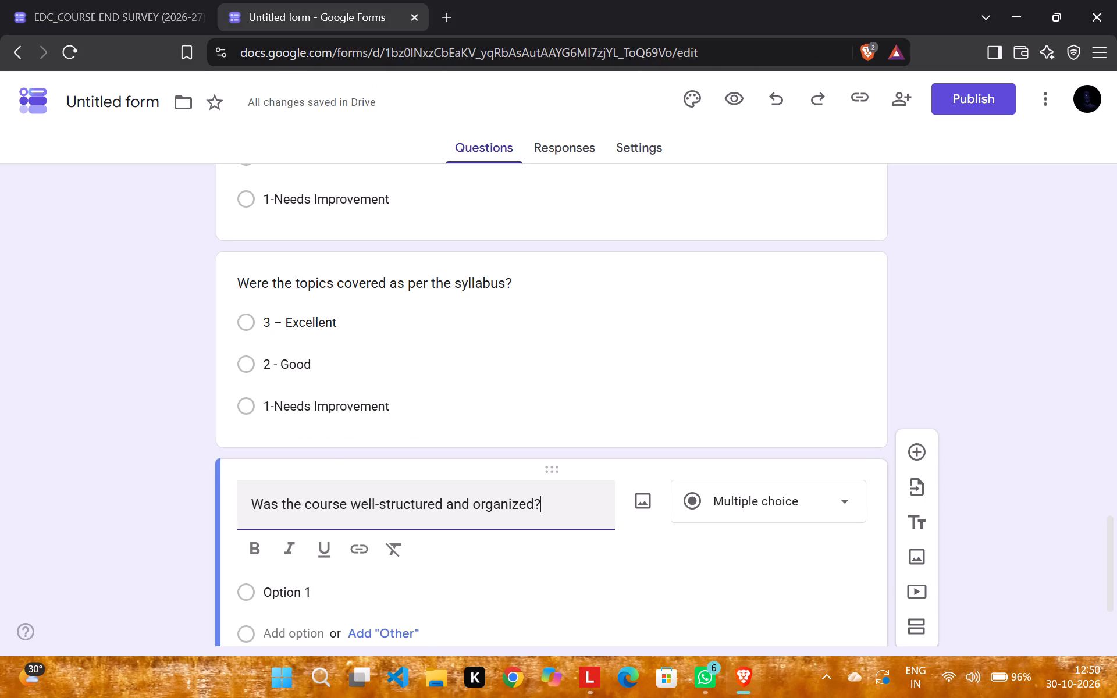
Set the course-structure question to multiple choice and make its first option "3 – Excellent", copied from the existing survey.
click(89, 0)
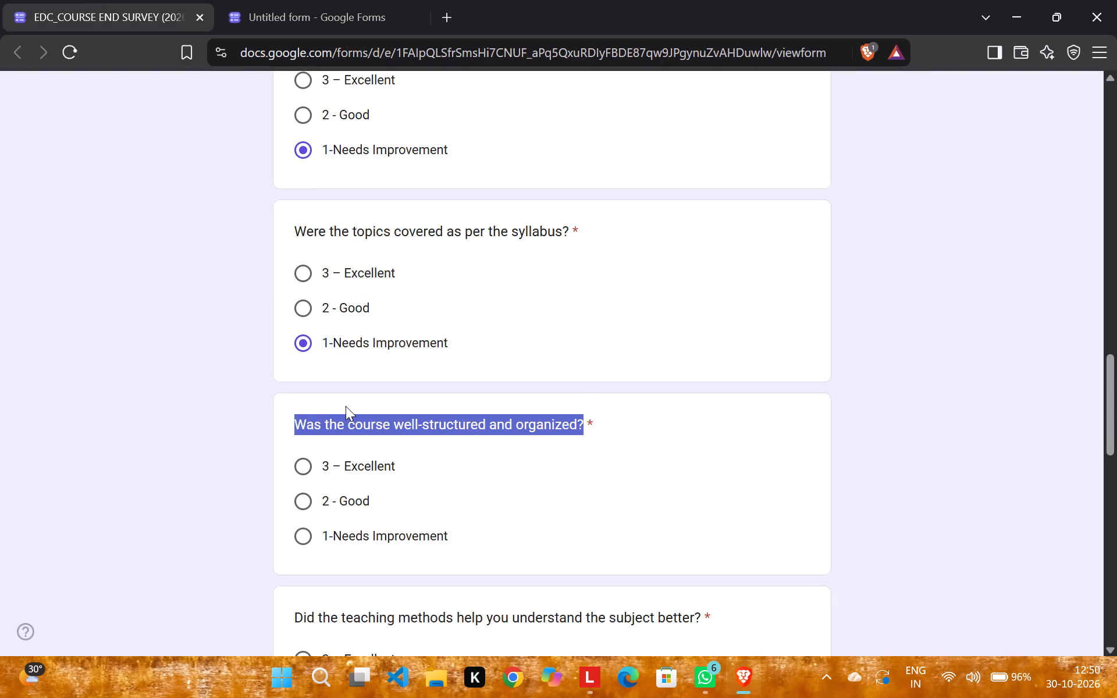
scroll(346, 406, down, 1)
drag(316, 382, 405, 379)
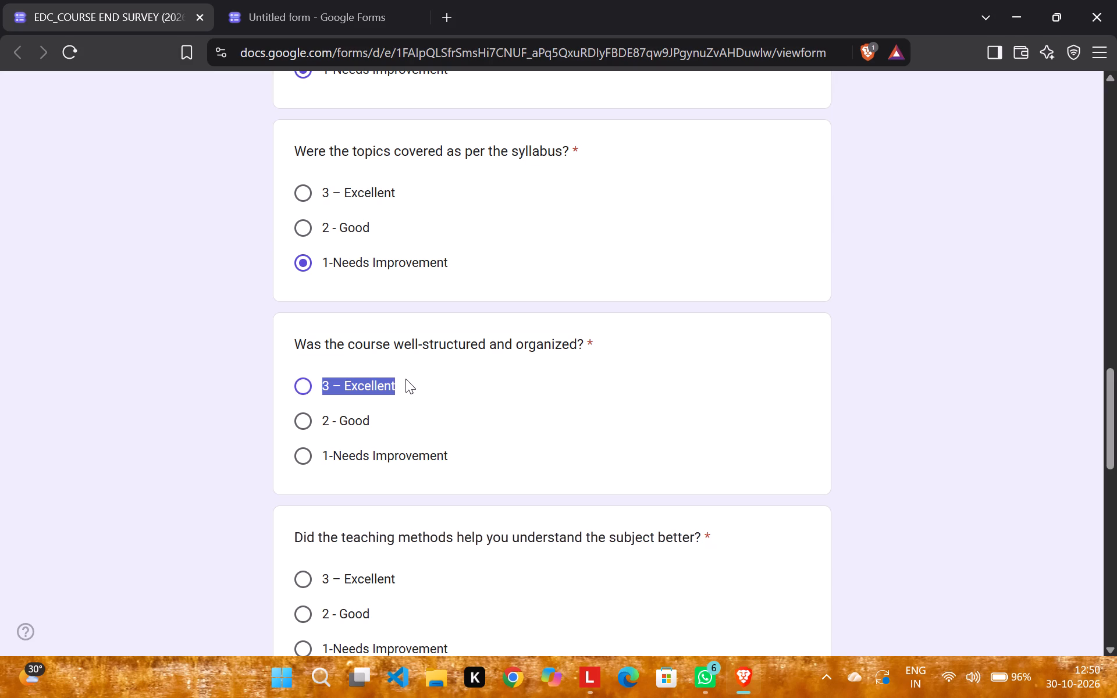
key(ctrl+c)
key(ctrl+Tab)
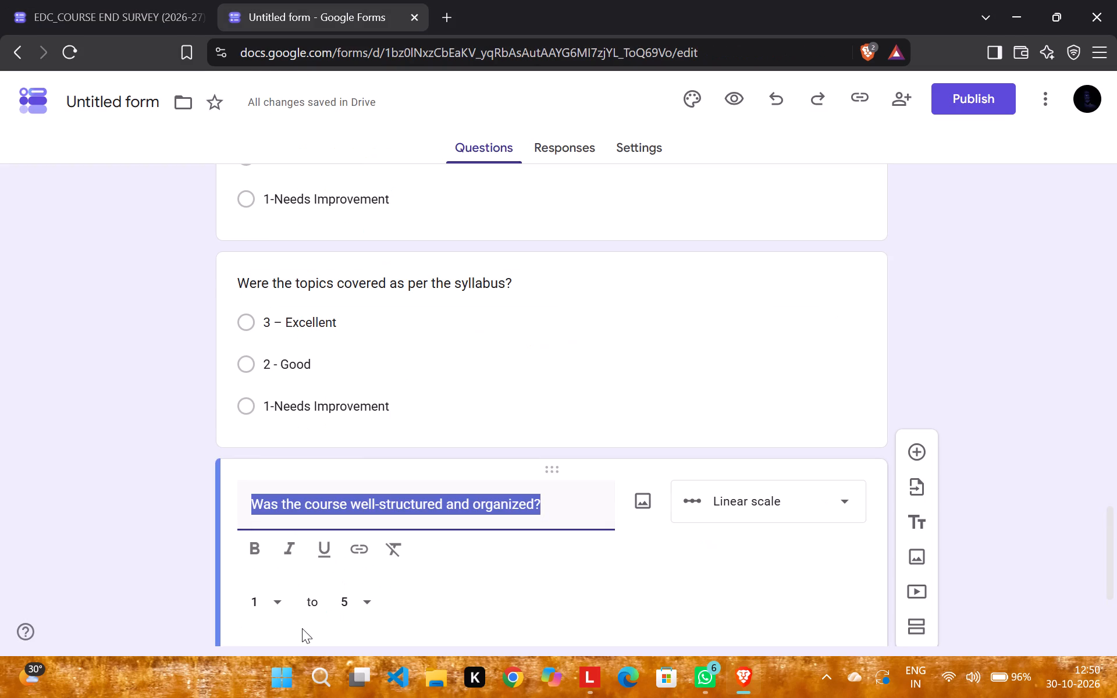
scroll(300, 621, down, 1)
scroll(497, 574, down, 2)
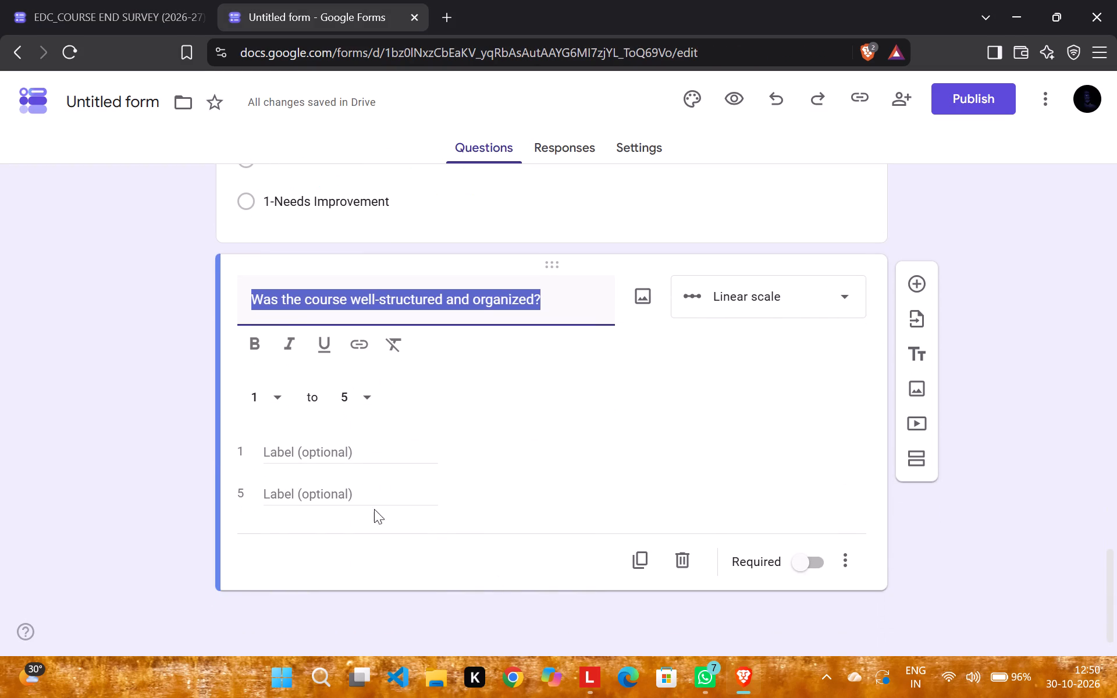
scroll(326, 451, left, 1)
click(328, 452)
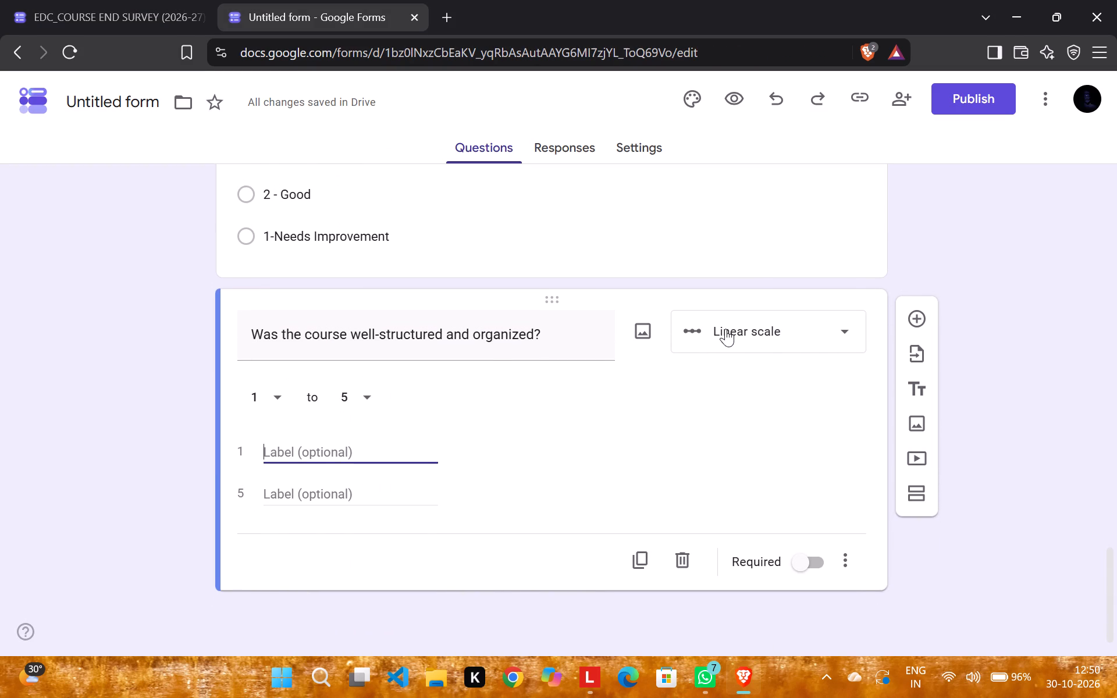
click(725, 329)
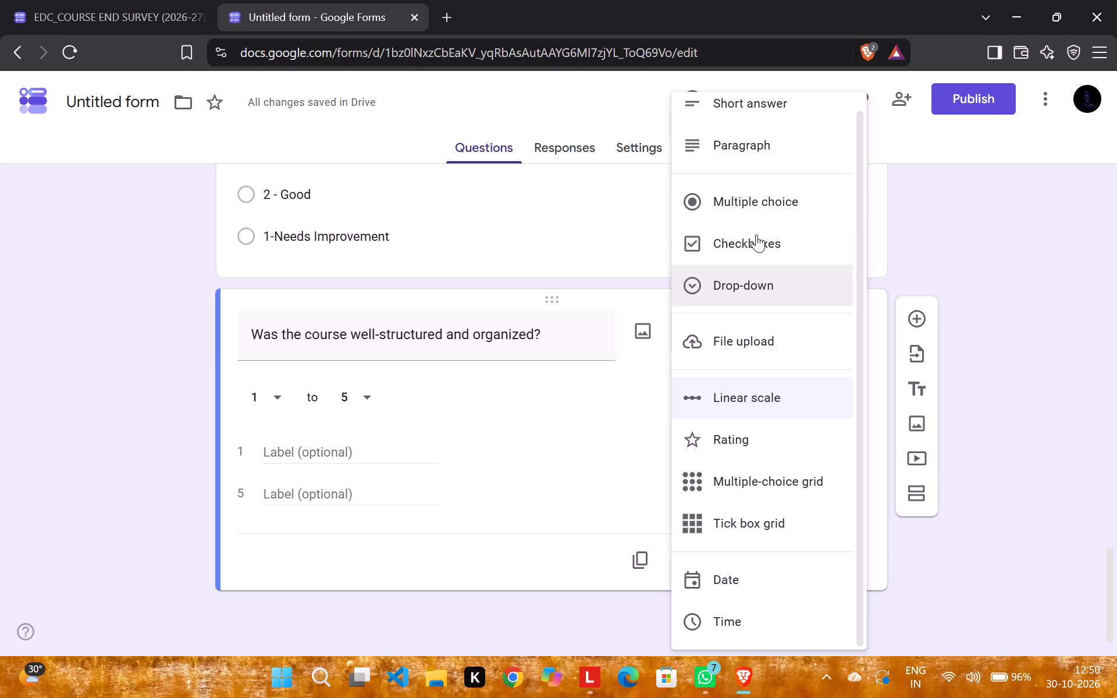
click(763, 213)
click(295, 448)
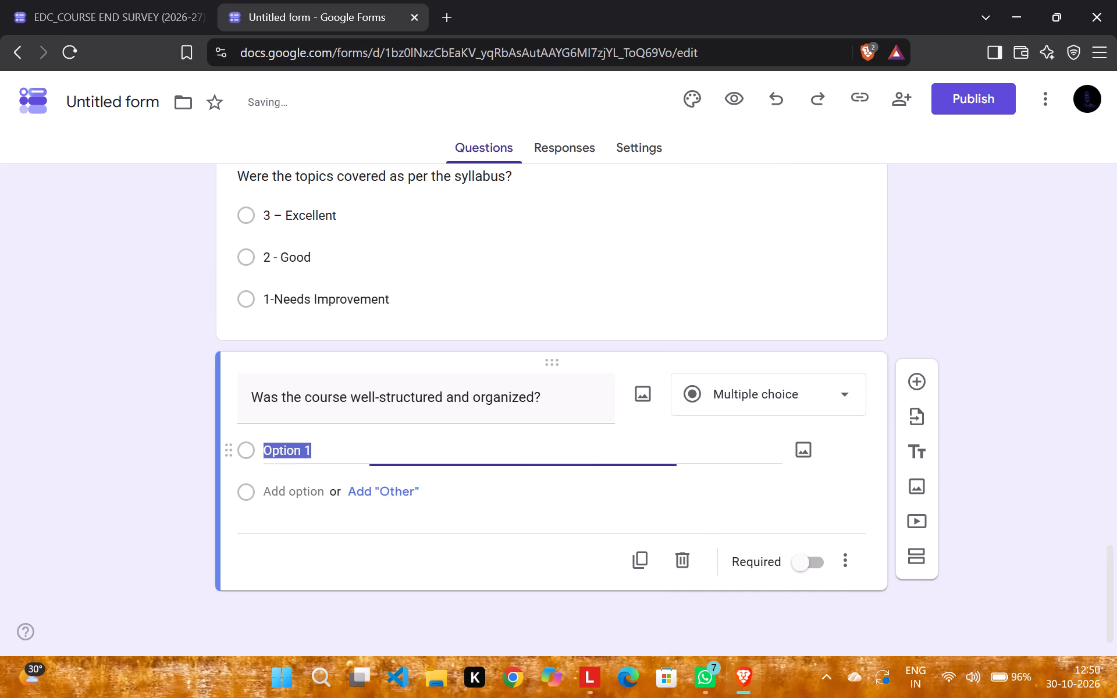
key(ctrl+v)
Add a second option "2 - Good" to the course-structure question, copied from the existing survey.
key(ctrl+Tab)
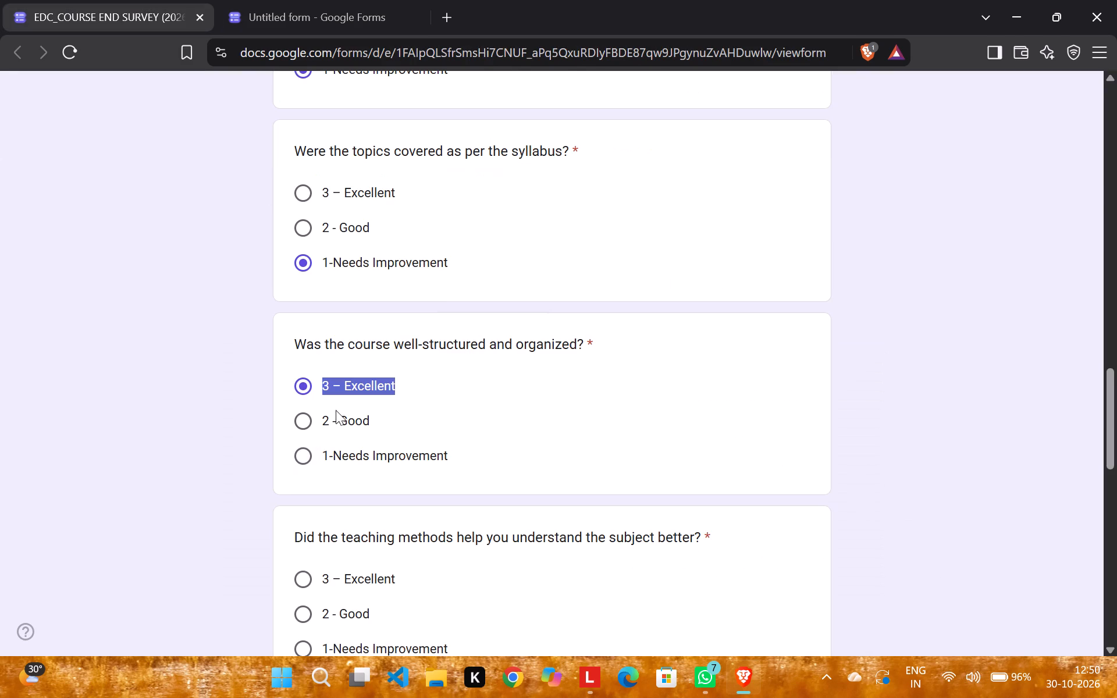
drag(375, 412, 319, 414)
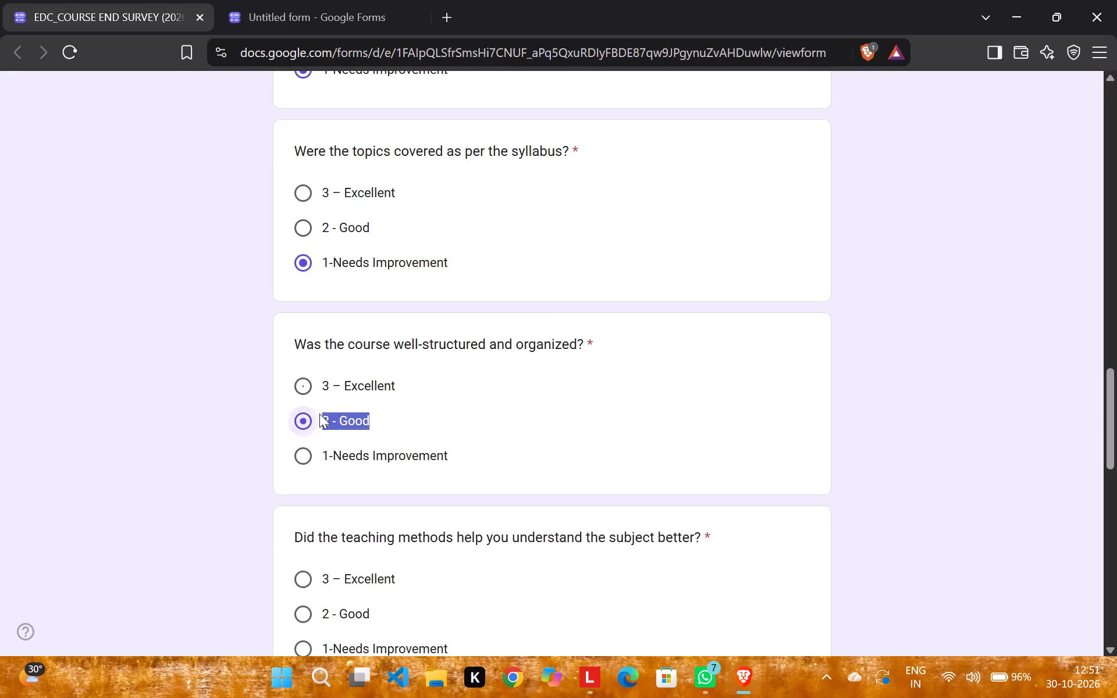
key(ctrl+c)
key(ctrl+Tab)
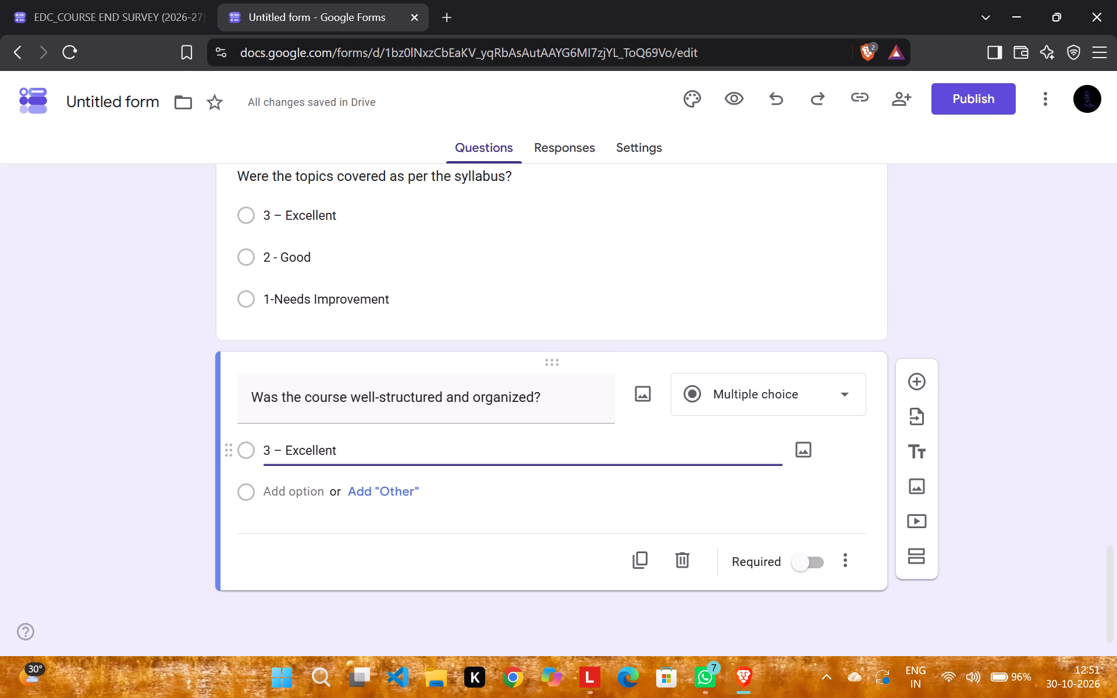
click(301, 494)
key(ctrl+v)
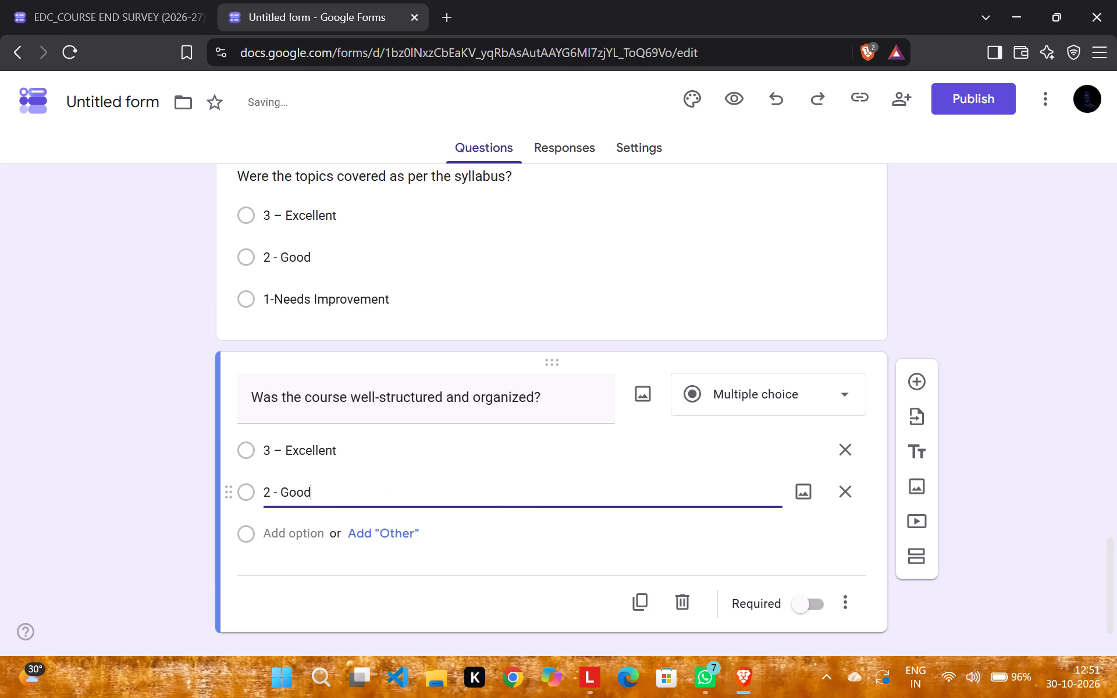
Add a third option "1-Needs Improvement" to the course-structure question, copied from the existing survey.
key(ctrl+Tab)
scroll(360, 481, down, 1)
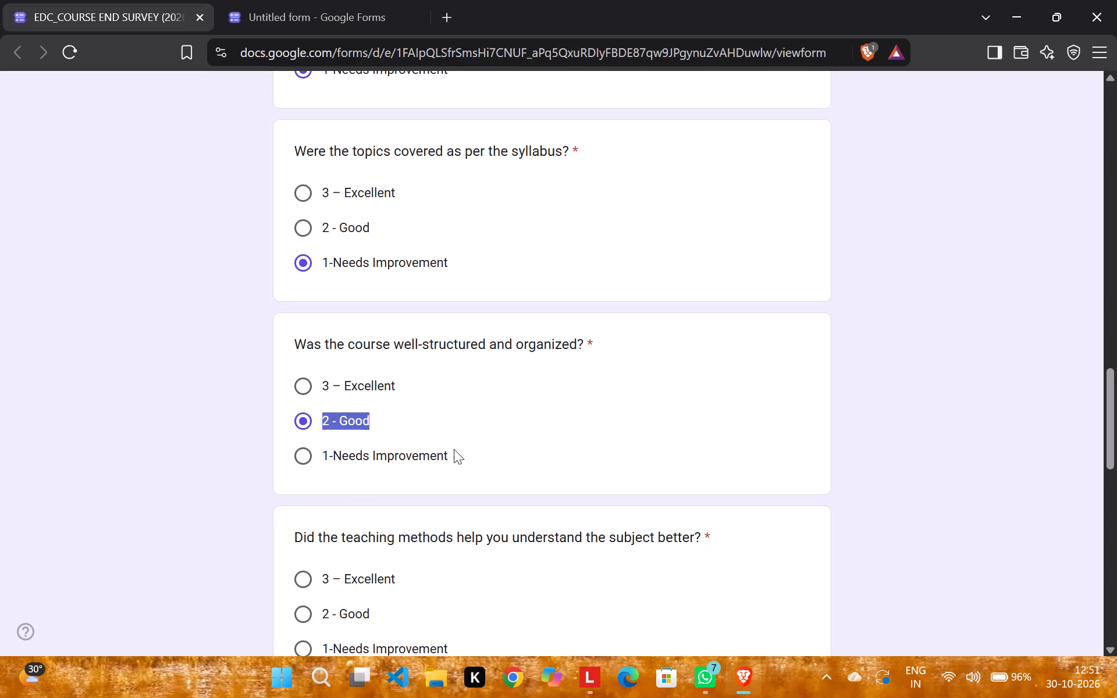
scroll(454, 449, down, 1)
drag(454, 447, 328, 458)
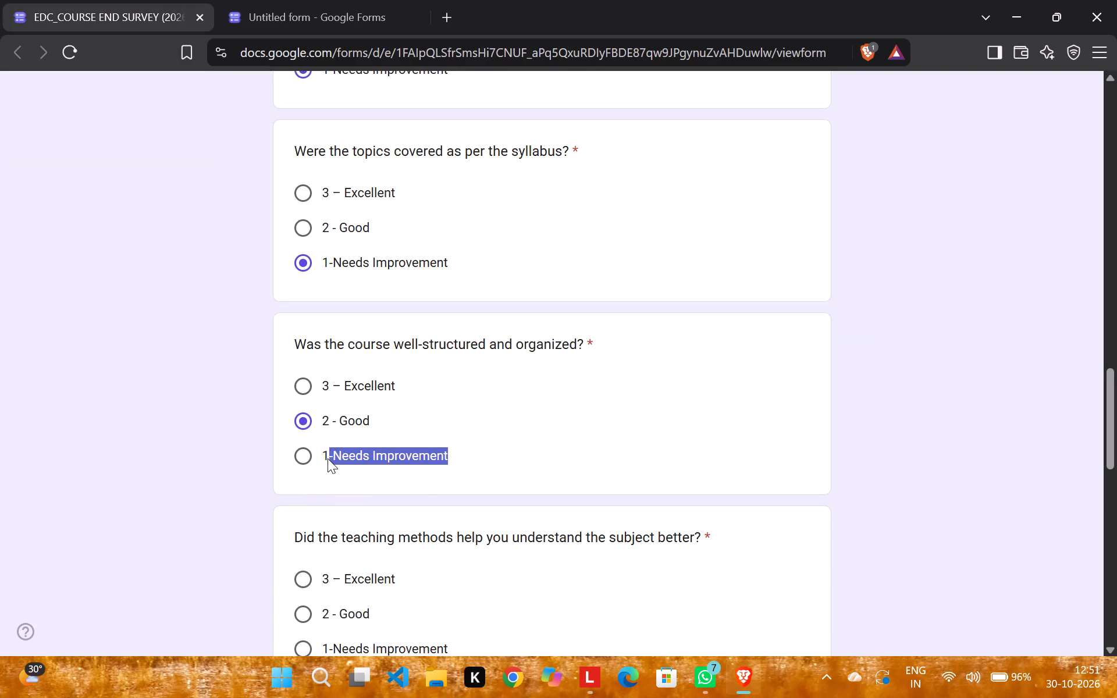
drag(328, 458, 318, 455)
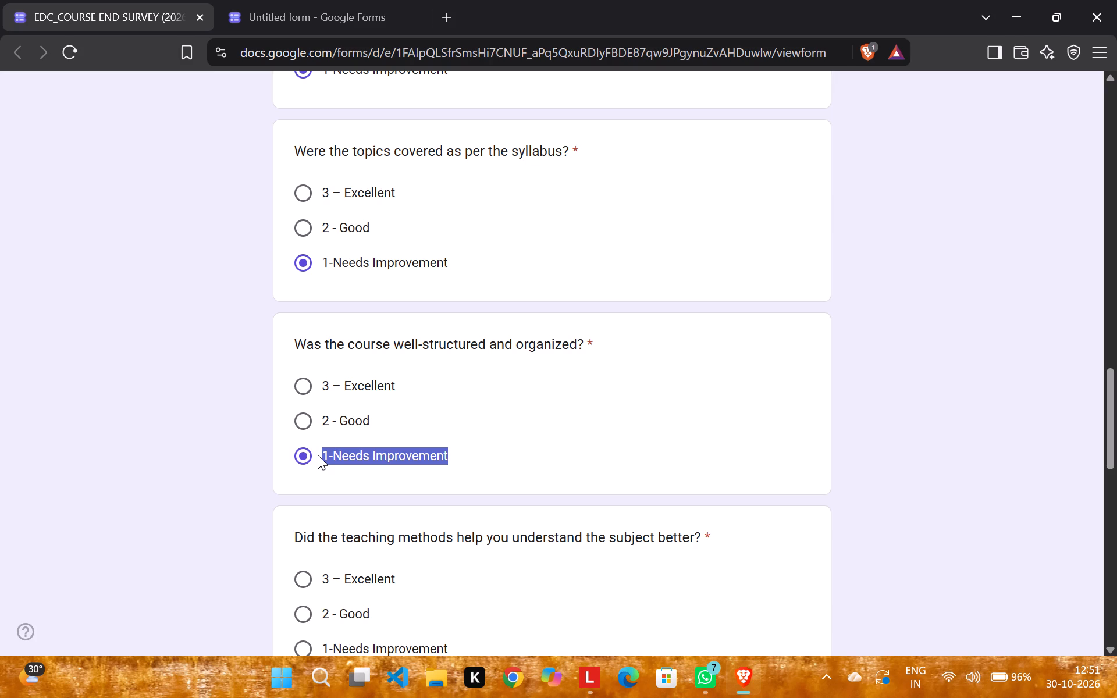
key(ctrl+c)
key(ctrl+Tab)
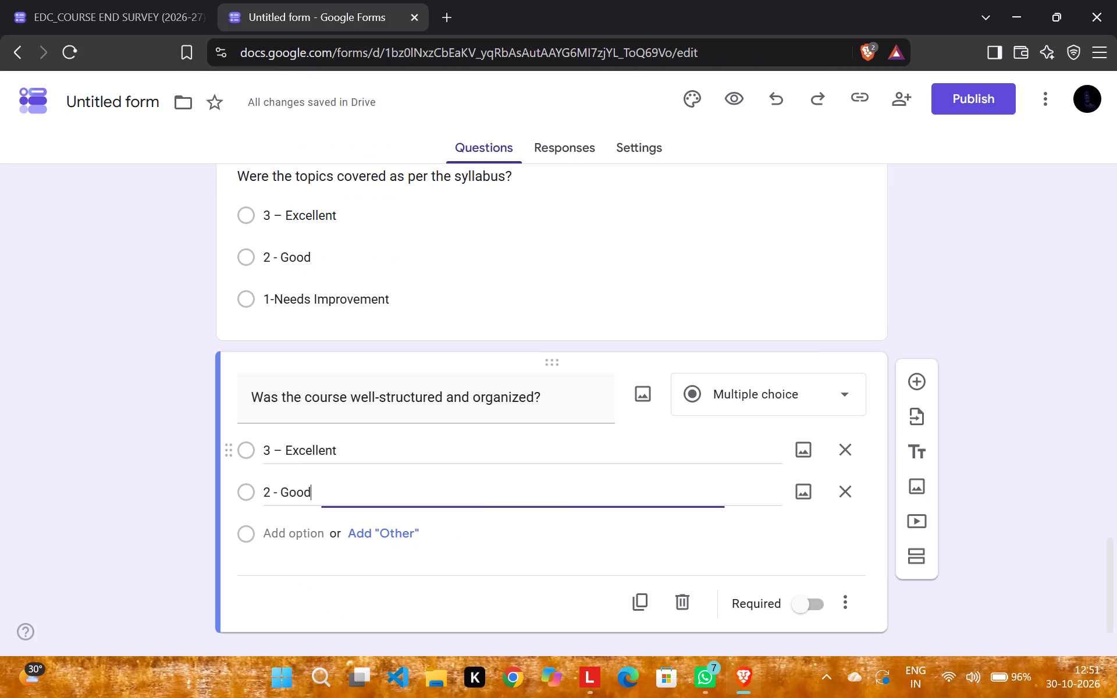
click(301, 530)
key(ctrl+v)
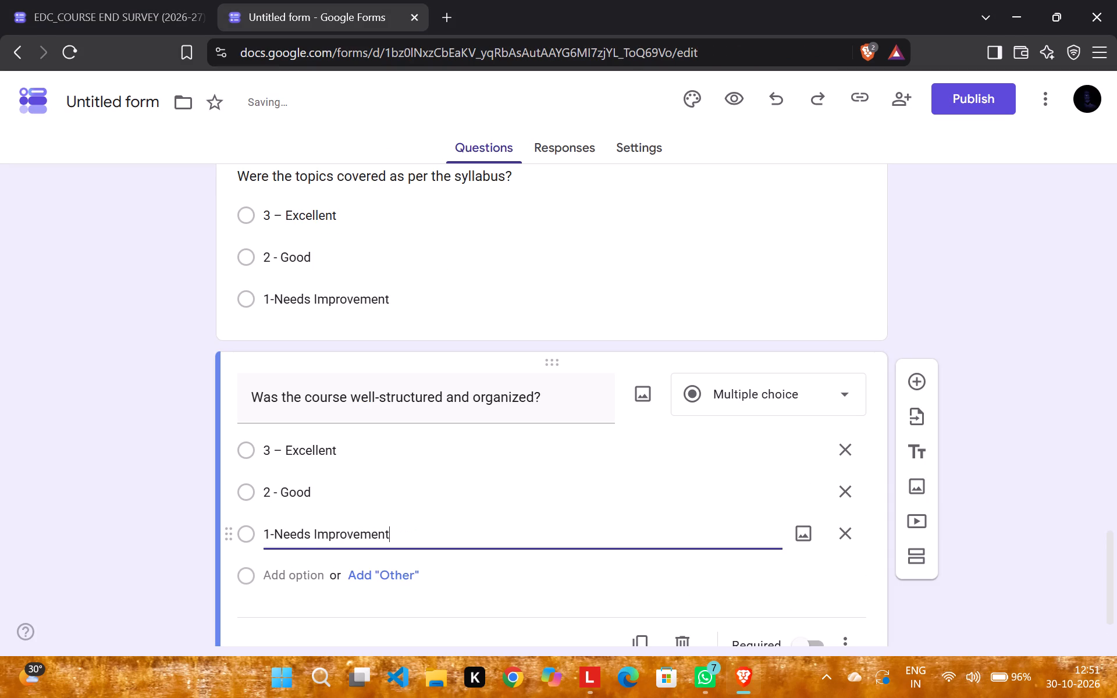
Add a question "Did the teaching methods help you understand the subject better?" copied from the existing survey.
key(ctrl+Tab)
scroll(332, 487, down, 2)
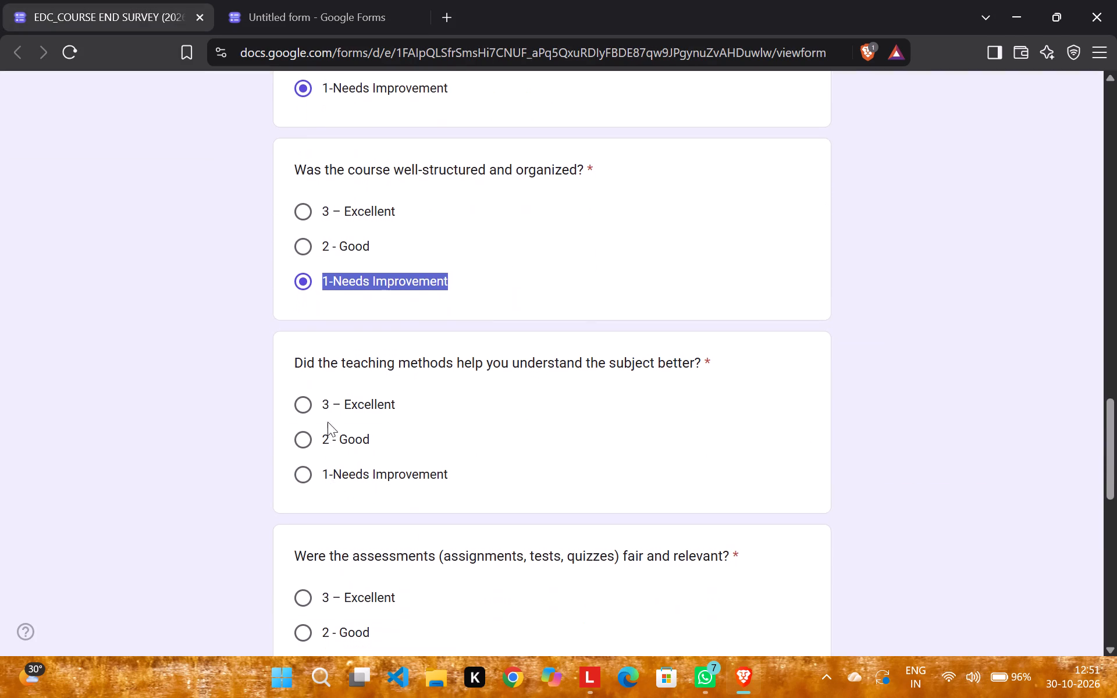
scroll(266, 346, down, 1)
drag(284, 352, 629, 352)
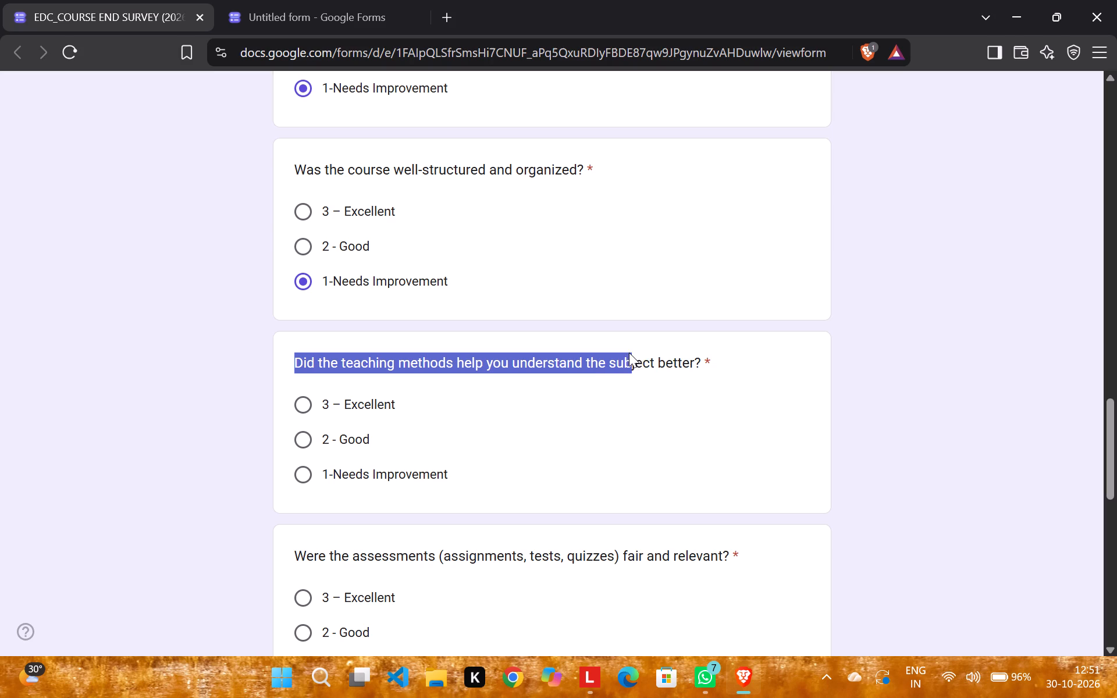
drag(629, 352, 700, 351)
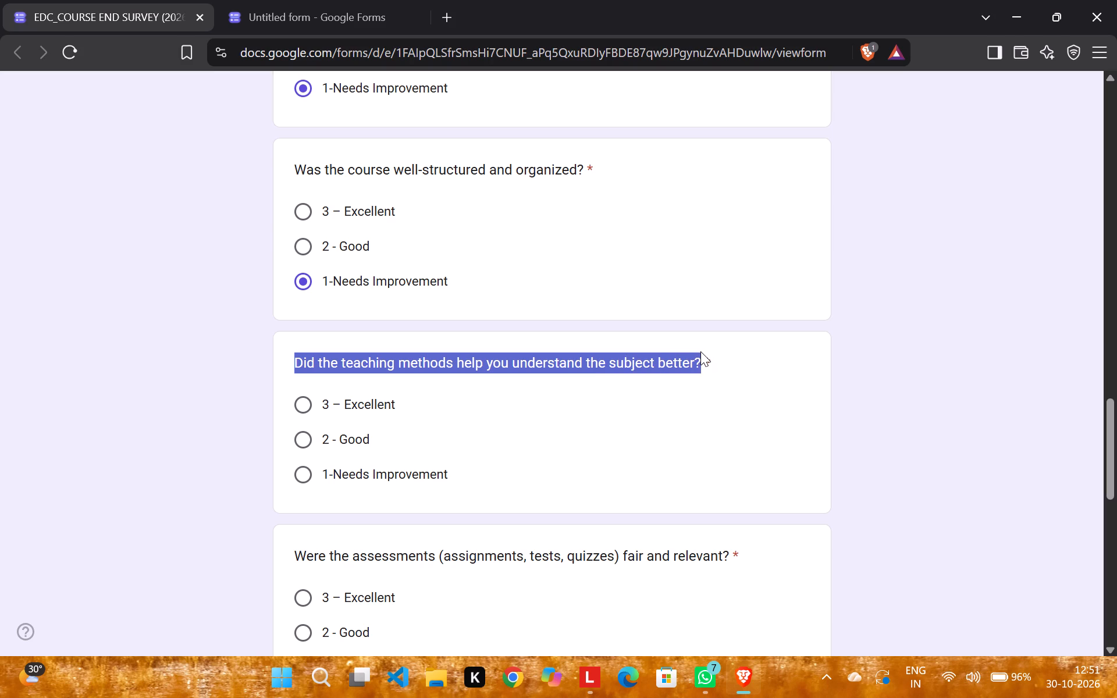
key(ctrl+c)
key(ctrl+Tab)
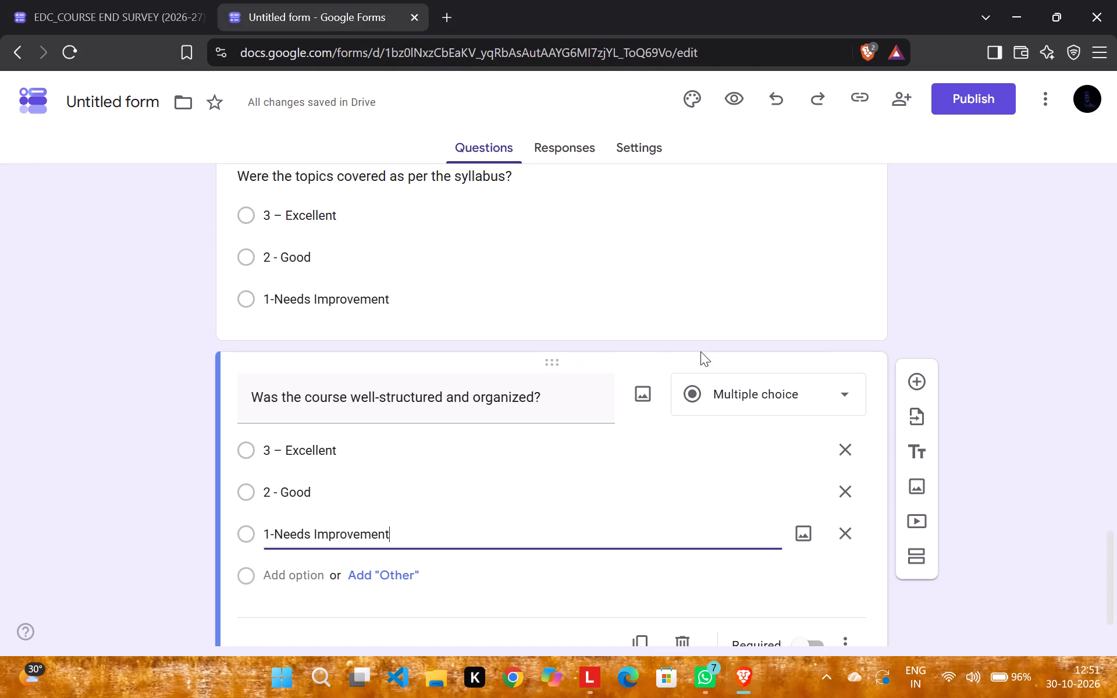
scroll(287, 560, down, 4)
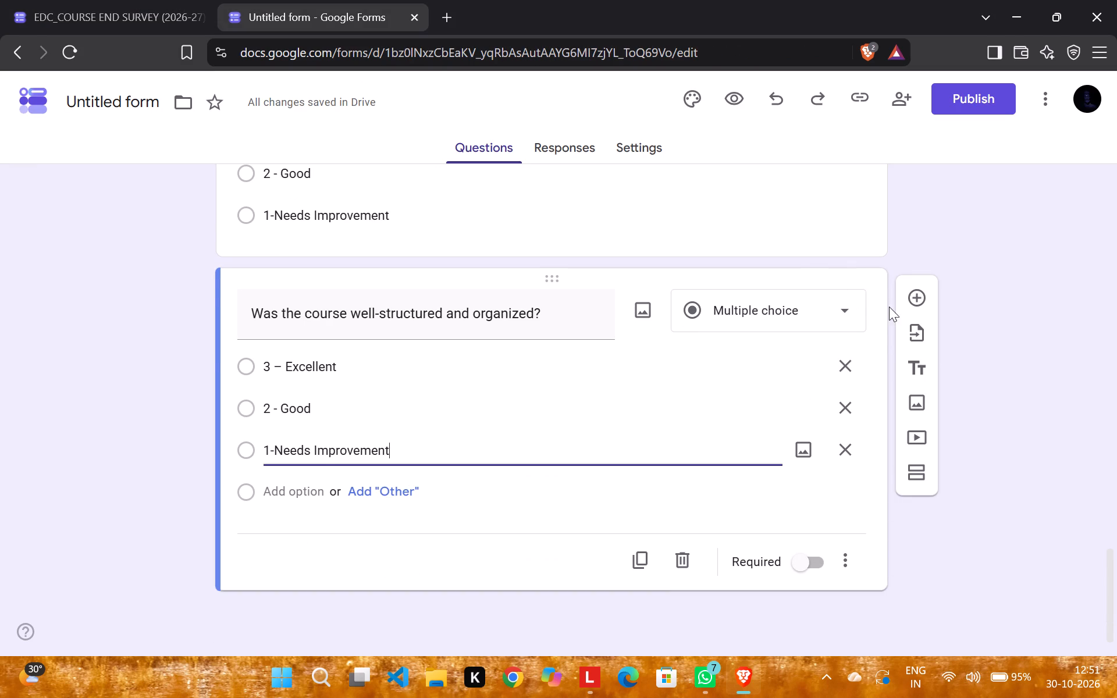
click(906, 300)
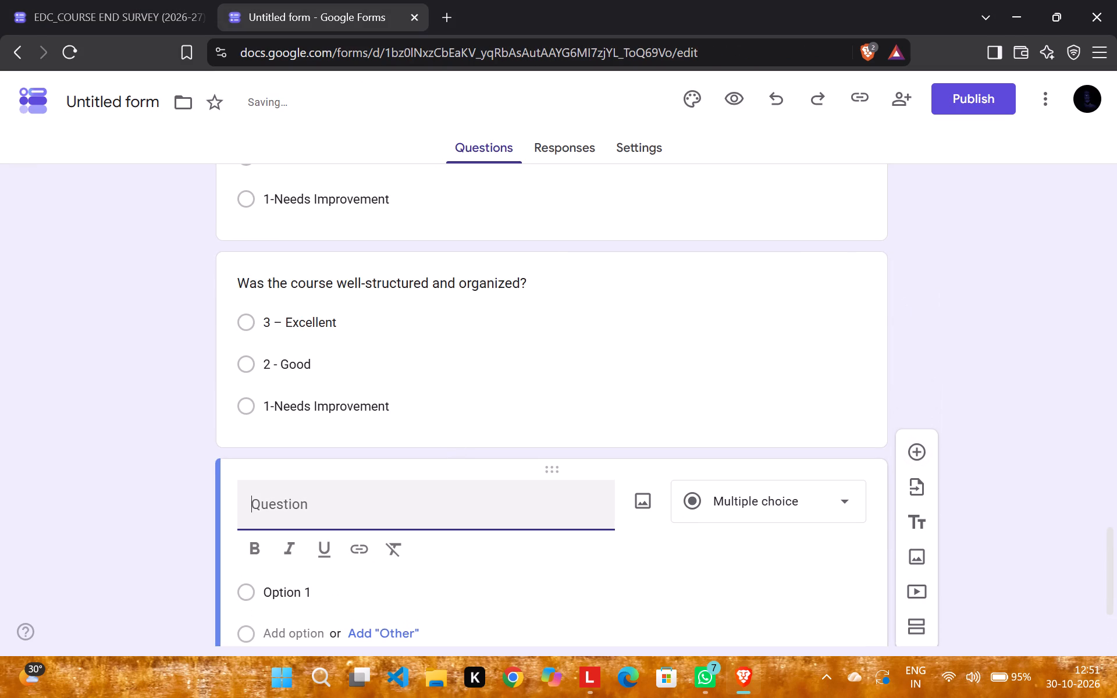
click(366, 521)
key(ctrl+v)
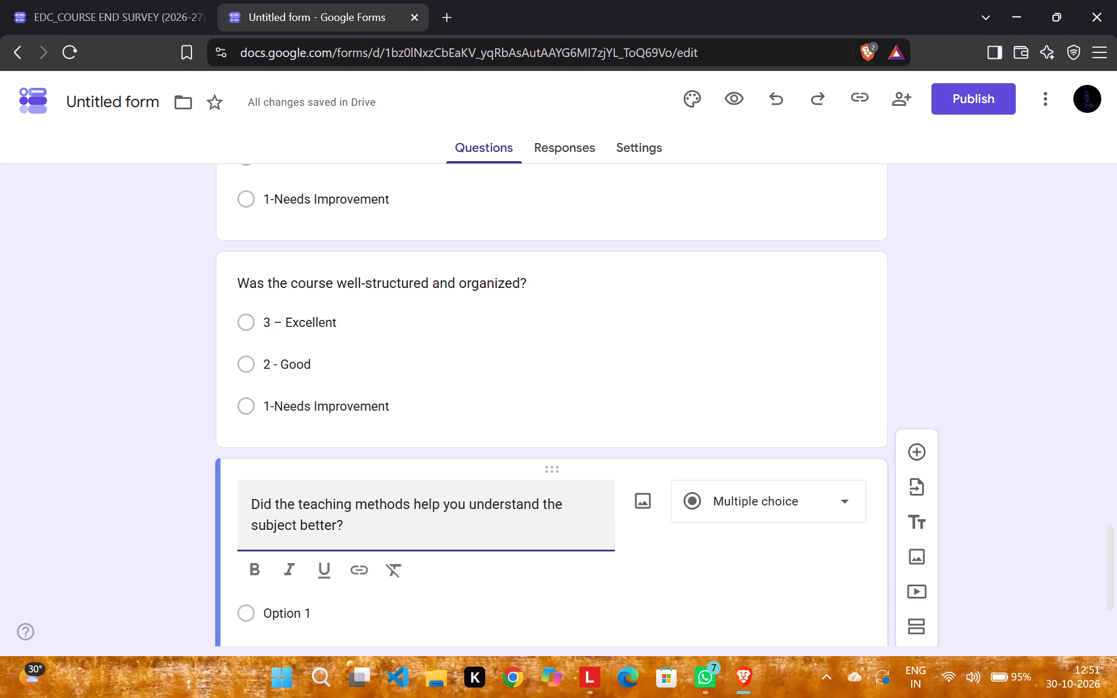
Make the first option of the teaching-methods question "3 – Excellent", copied from the existing survey.
scroll(338, 480, down, 4)
click(300, 459)
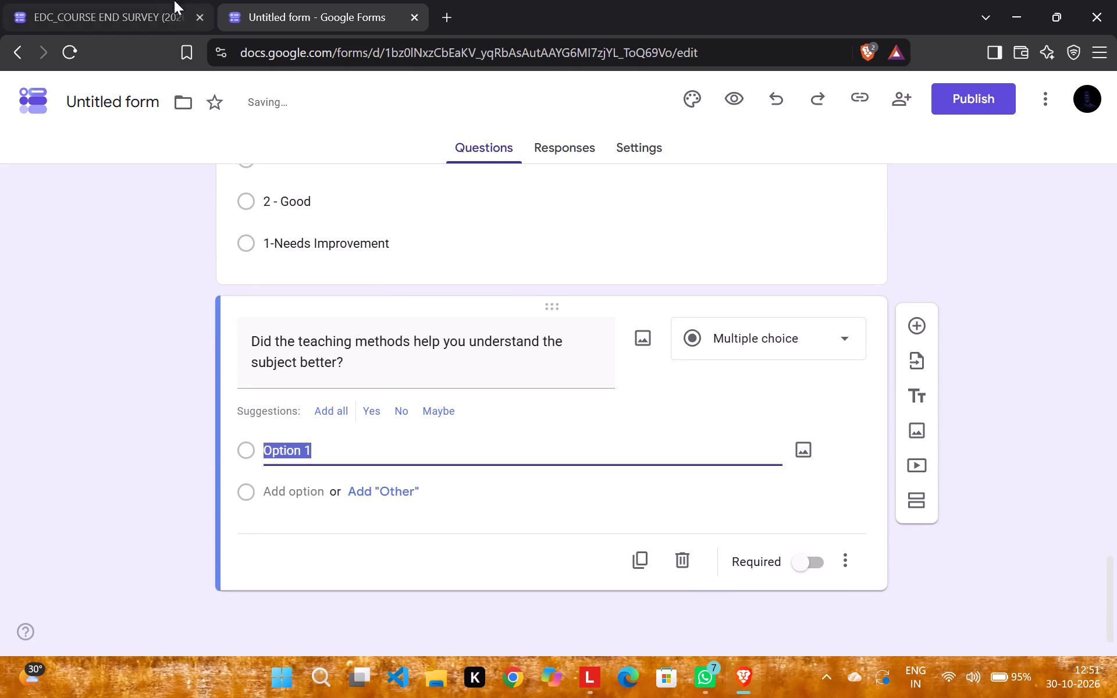
scroll(163, 0, down, 1)
click(163, 0)
drag(394, 403, 379, 402)
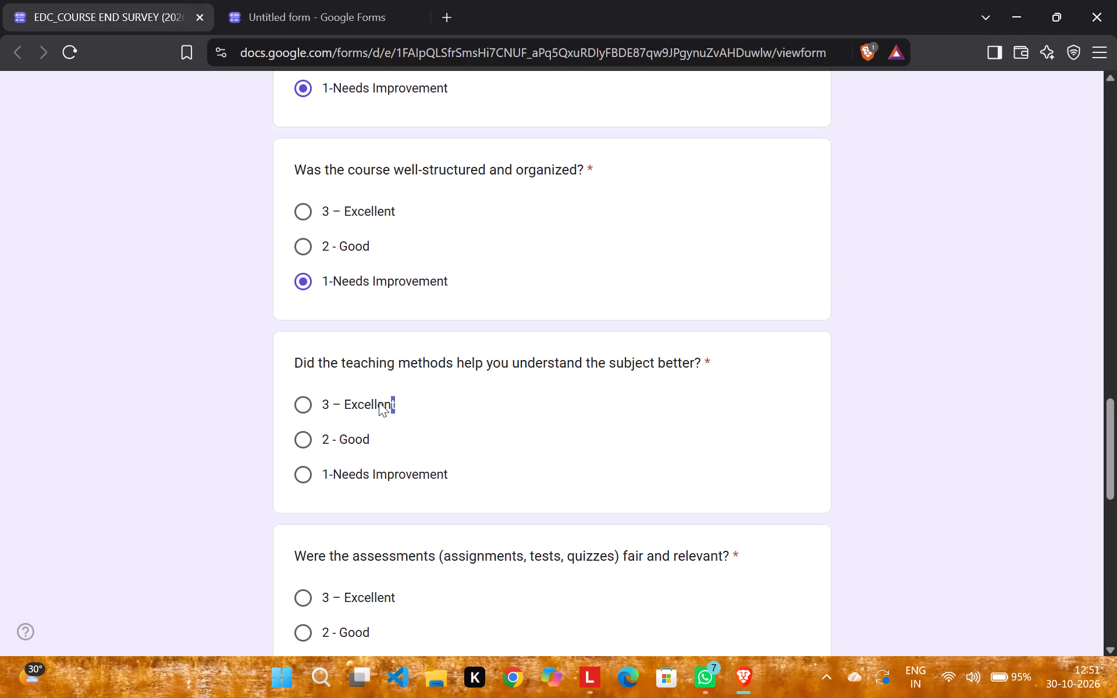
drag(379, 402, 318, 403)
key(ctrl+c)
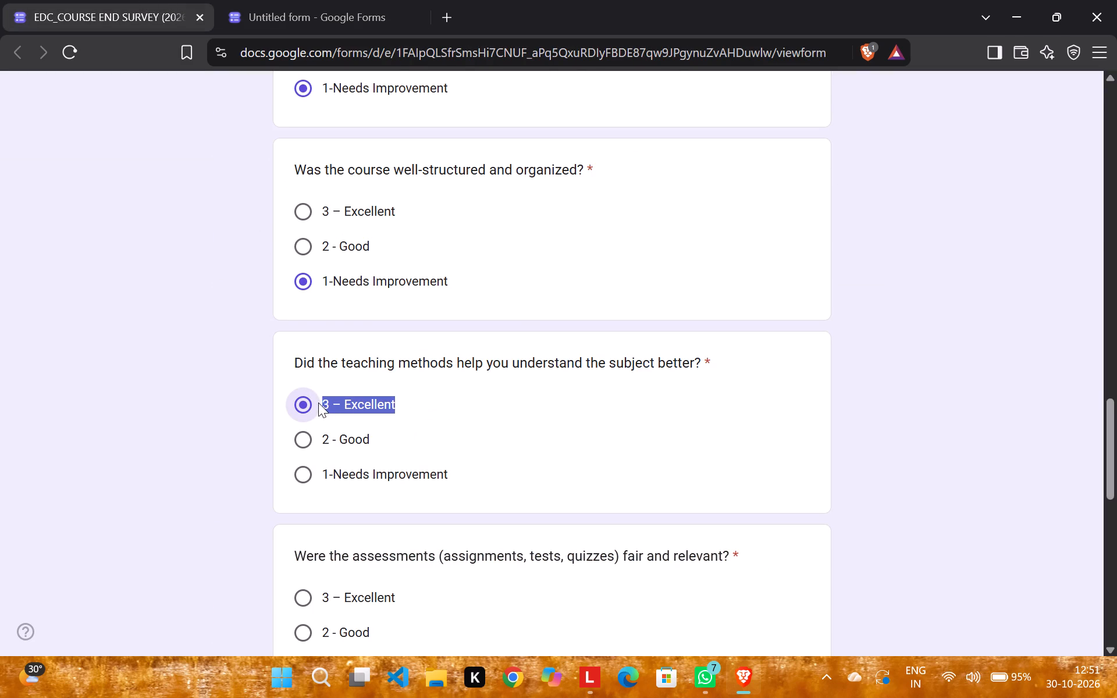
key(ctrl+Tab)
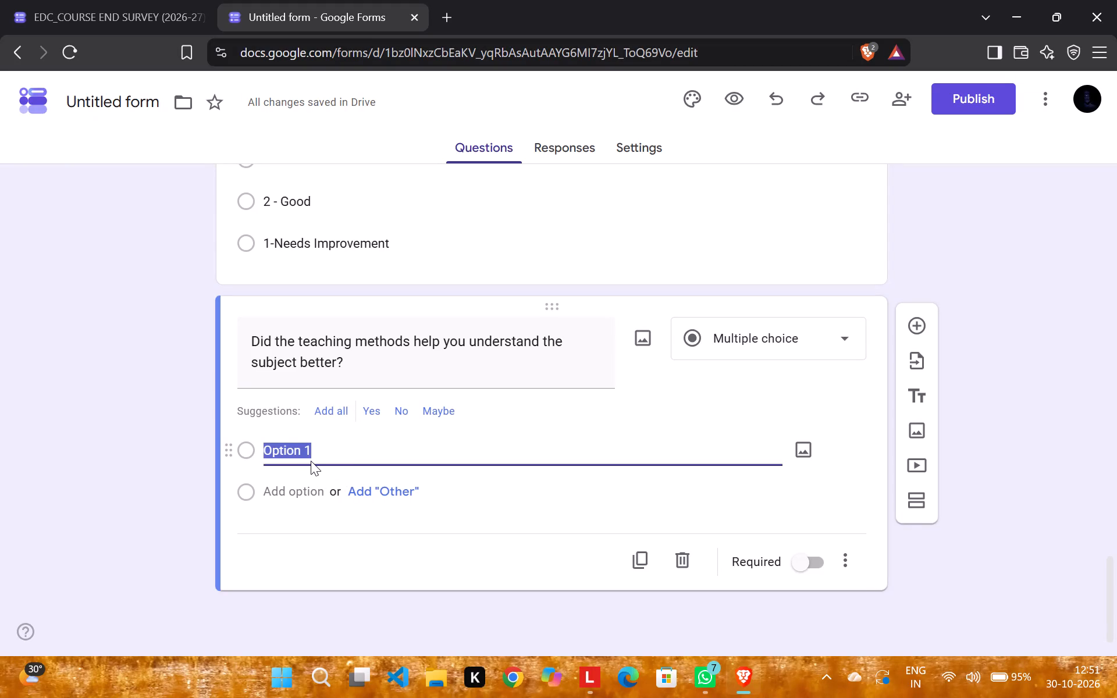
key(ctrl+v)
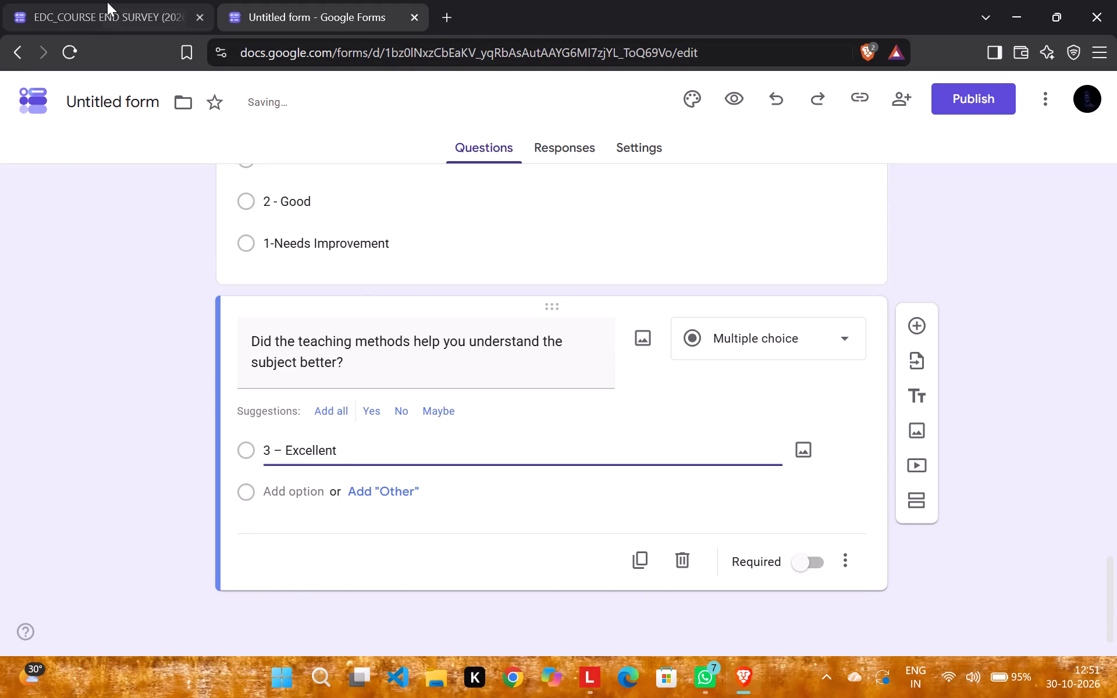
Add a second option "2 - Good" to the teaching-methods question, copied from the existing survey.
click(107, 2)
drag(376, 433, 374, 433)
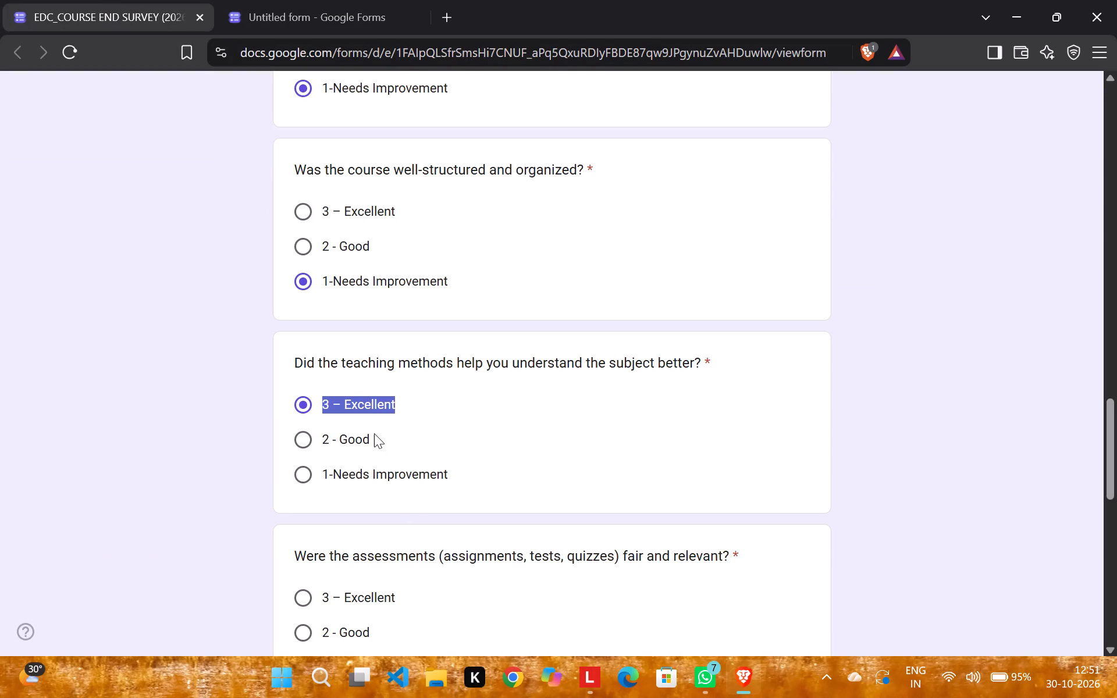
drag(374, 433, 323, 430)
key(ctrl+c)
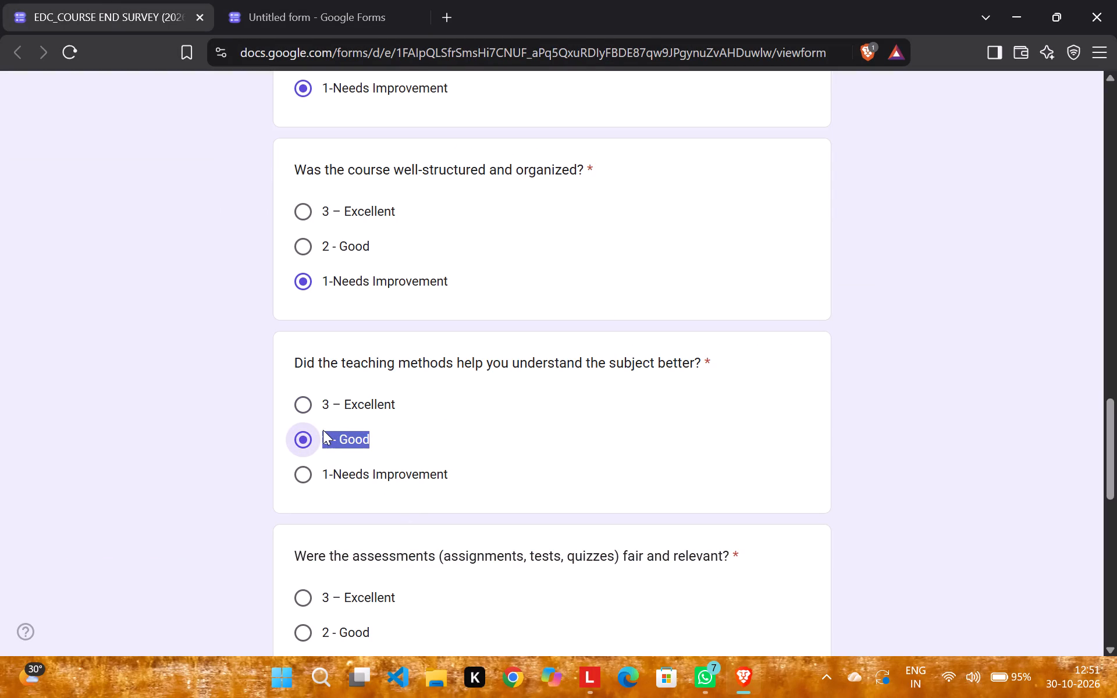
key(ctrl+Tab)
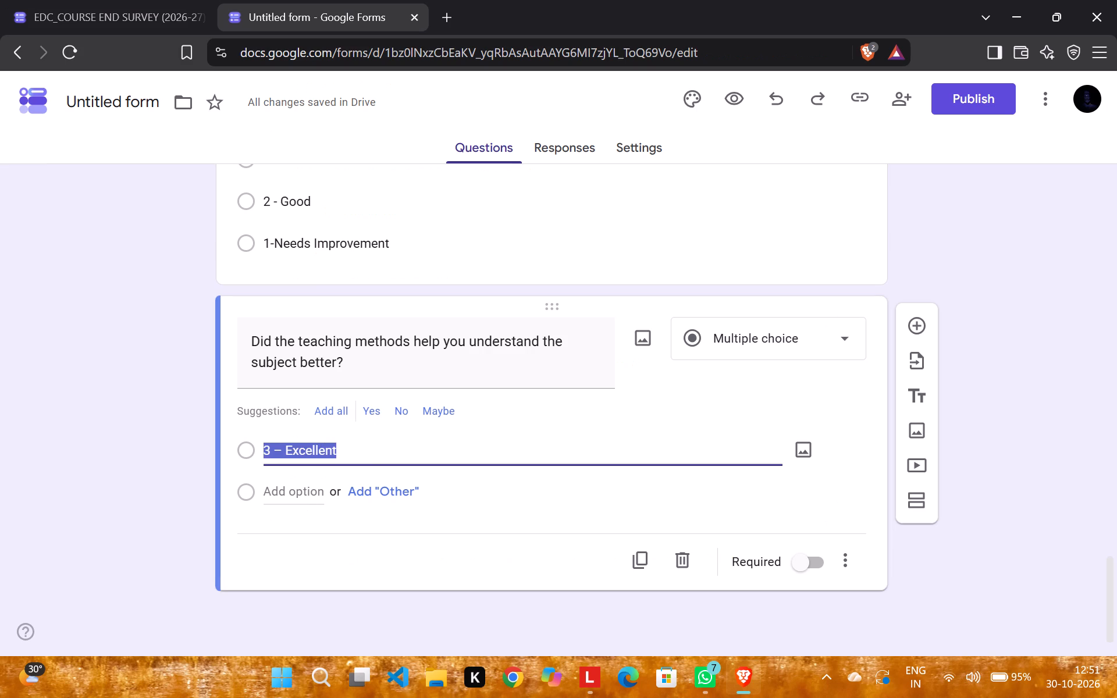
click(305, 492)
key(ctrl+v)
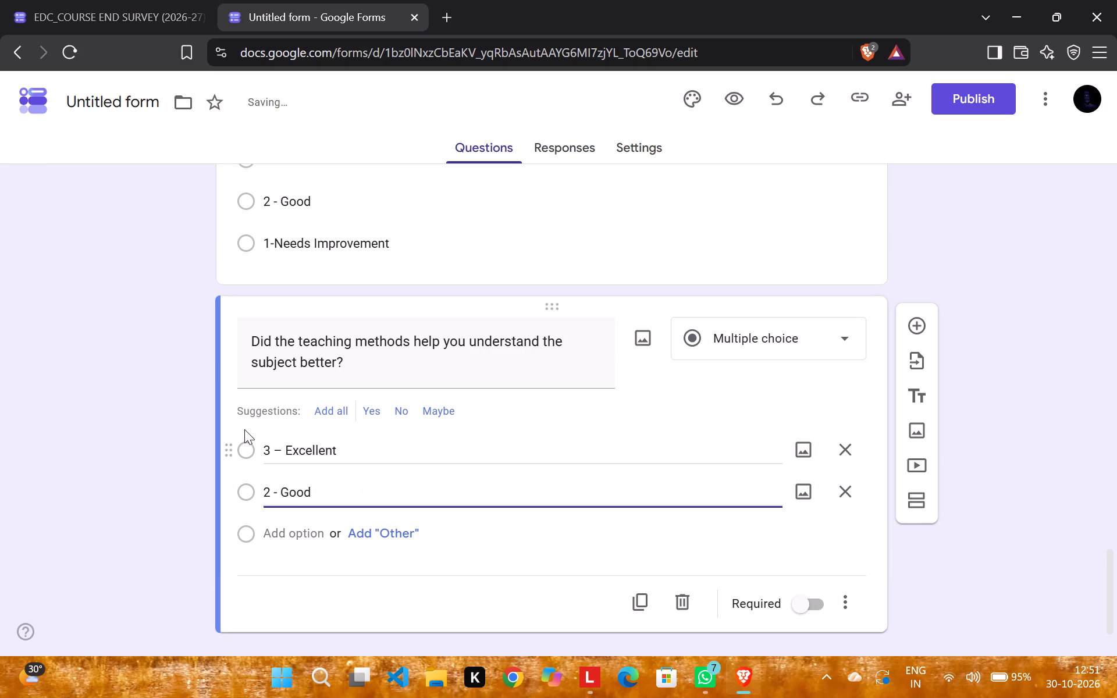
Add a third option "1-Needs Improvement" to the teaching-methods question, copied from the existing survey.
click(2, 0)
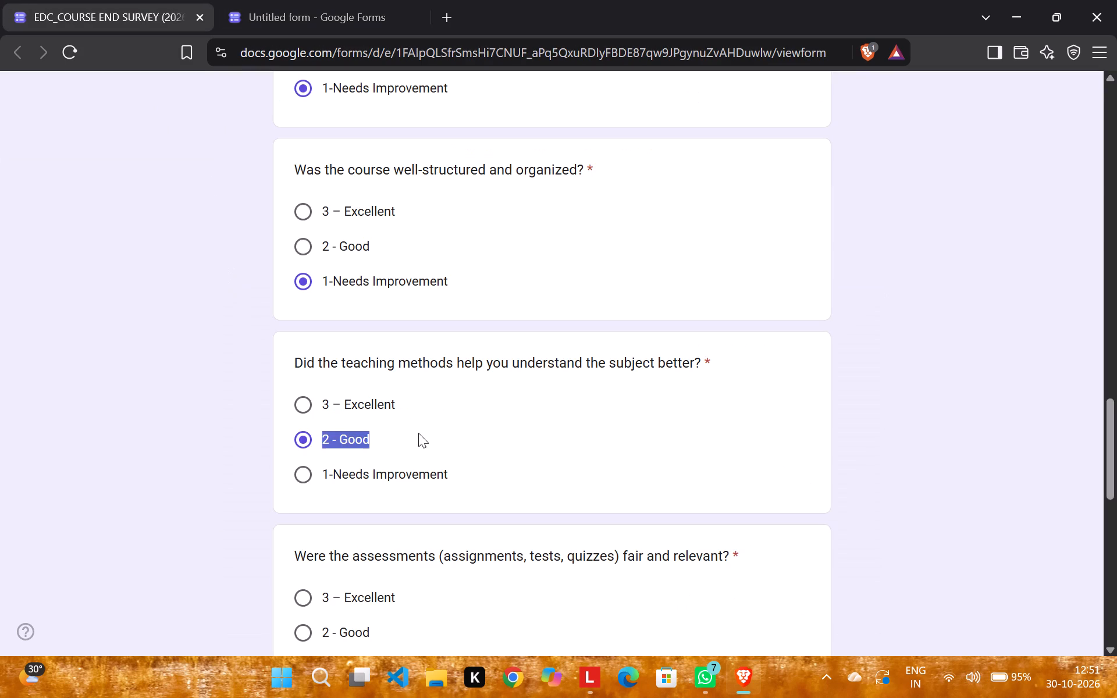
drag(453, 479, 328, 482)
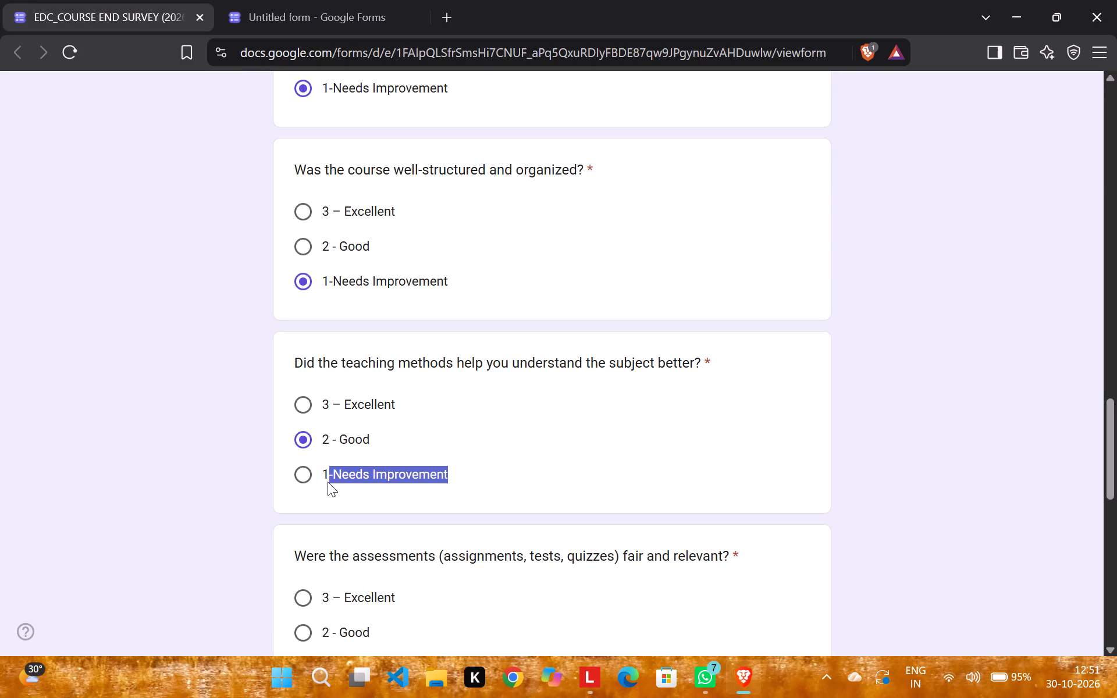
drag(328, 482, 323, 478)
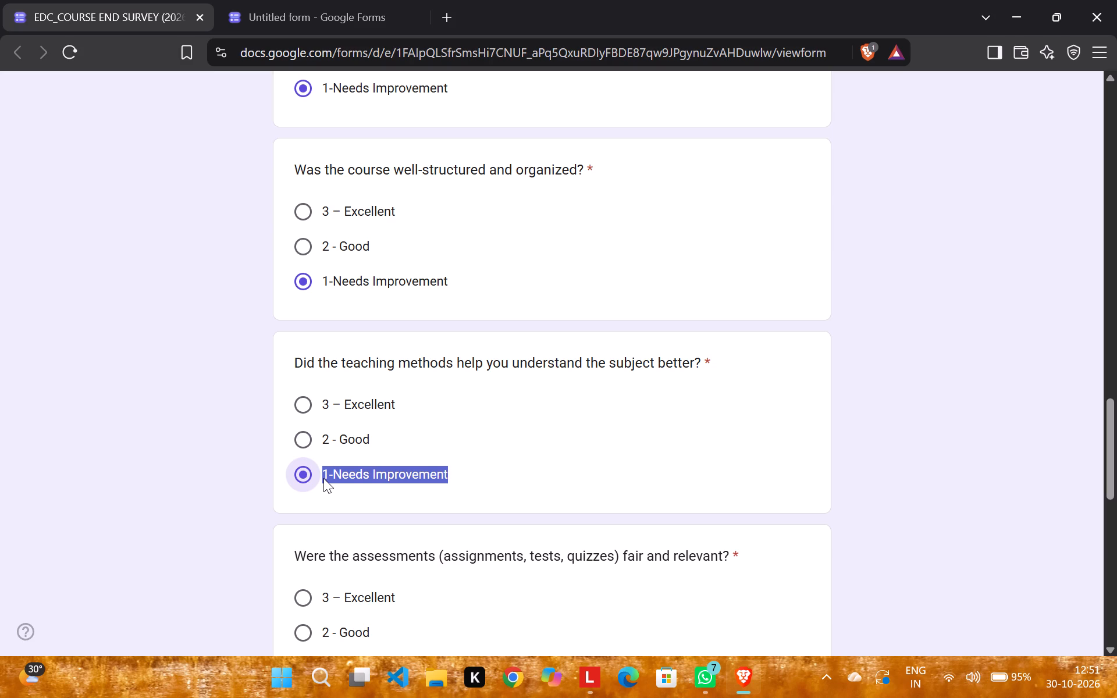
key(ctrl+c)
key(ctrl+Tab)
click(305, 527)
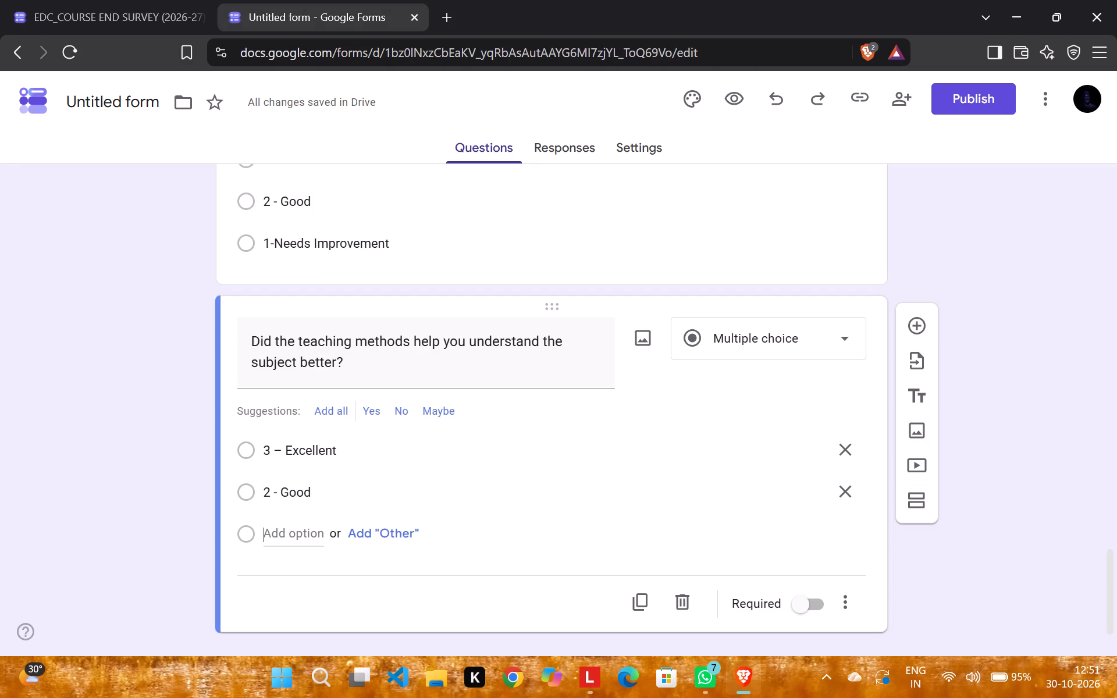
key(ctrl+v)
Add a question "Were the assessments (assignments, tests, quizzes) fair and relevant?" copied from the existing survey.
scroll(309, 534, down, 3)
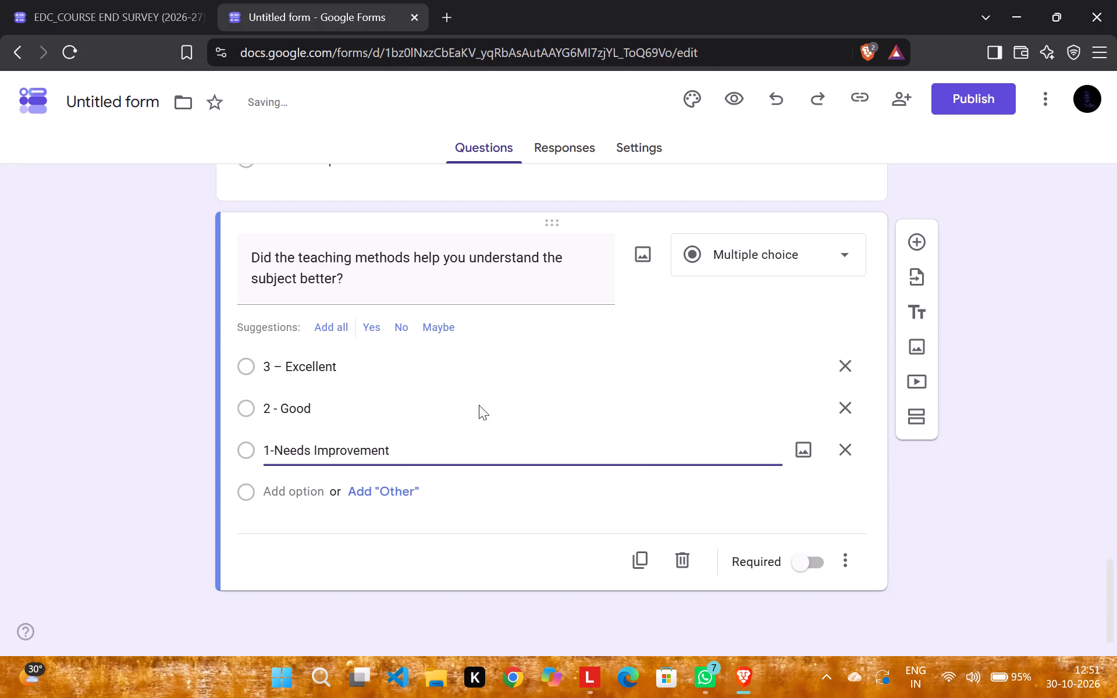
click(913, 241)
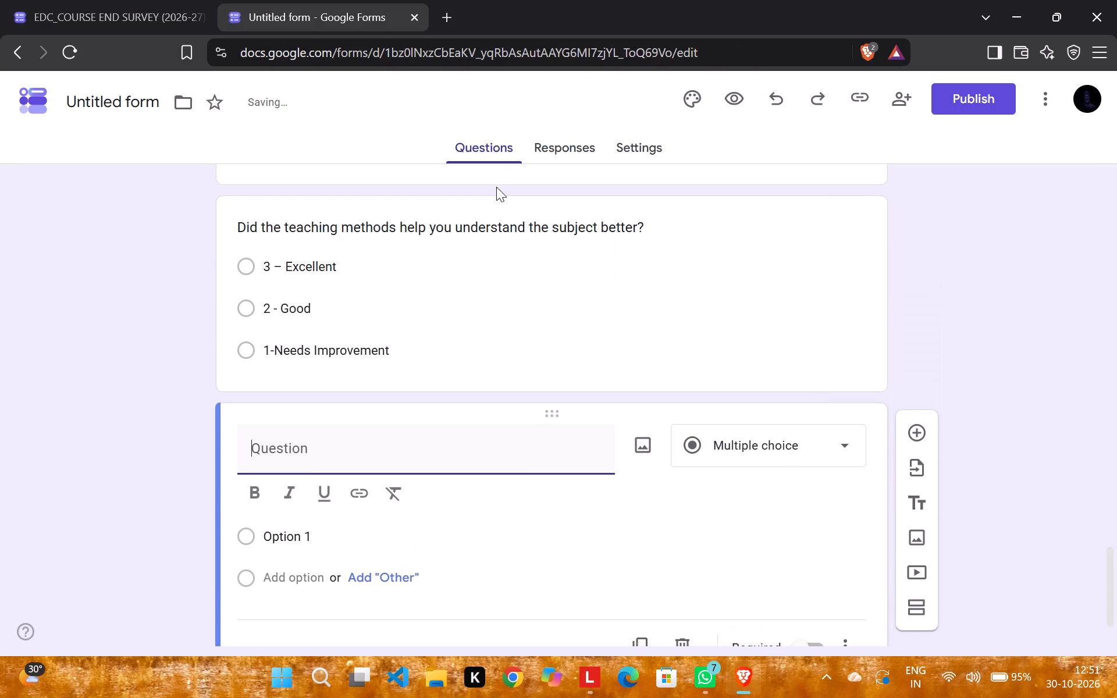
click(114, 1)
scroll(355, 437, down, 4)
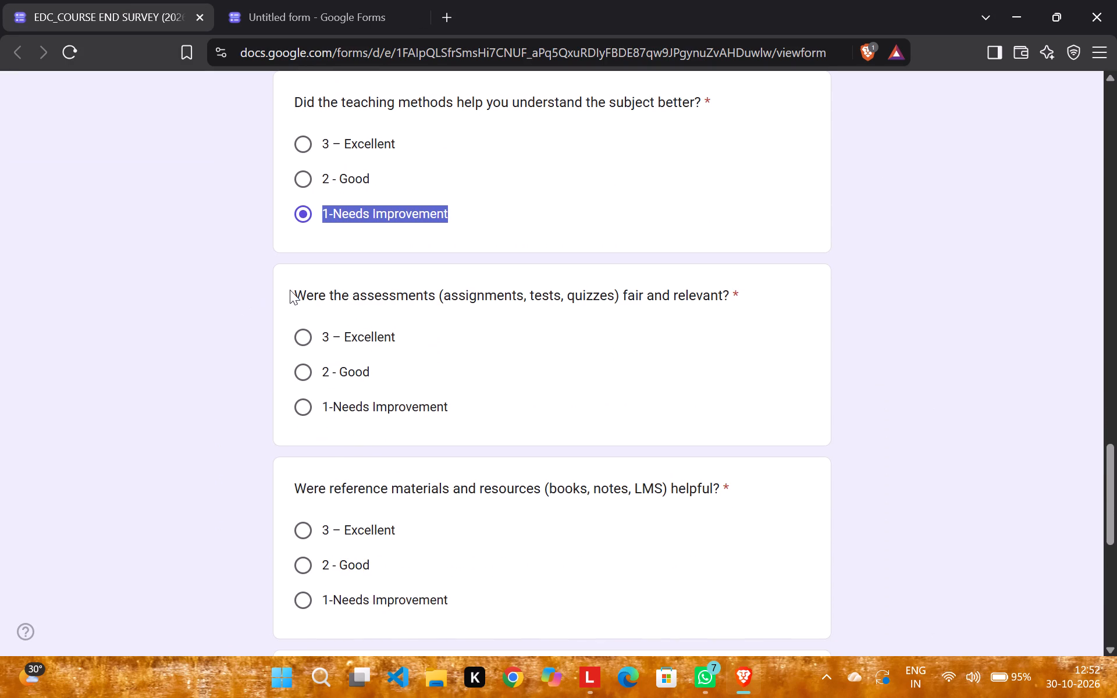
drag(290, 288, 728, 274)
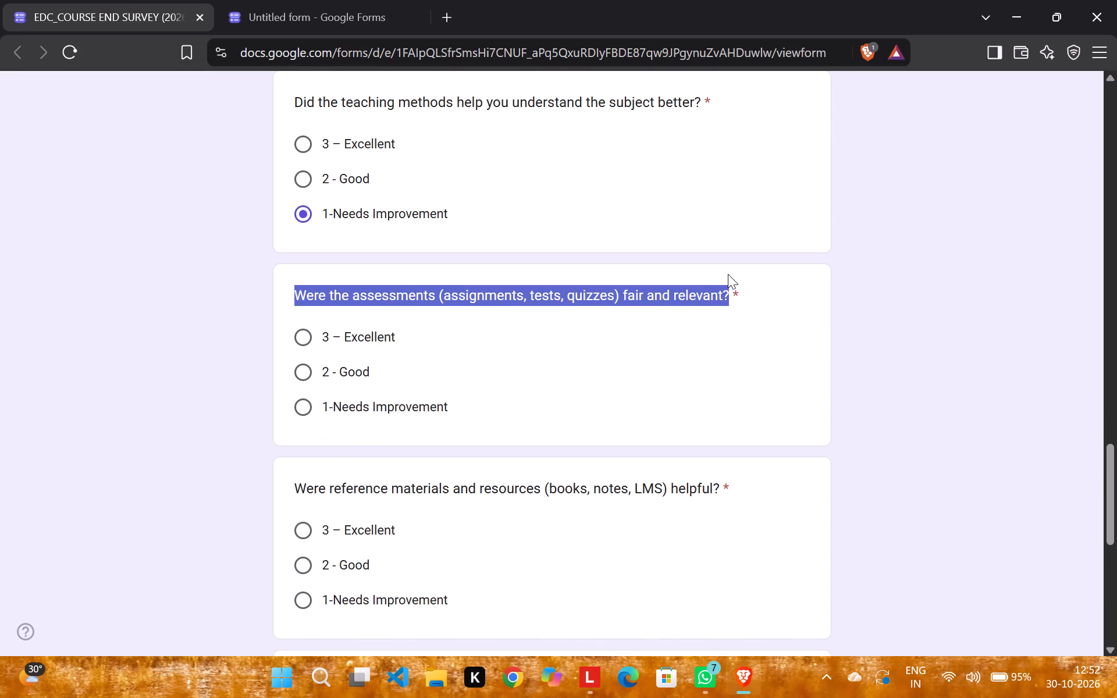
drag(728, 274, 726, 275)
key(ctrl+c)
key(ctrl+Tab)
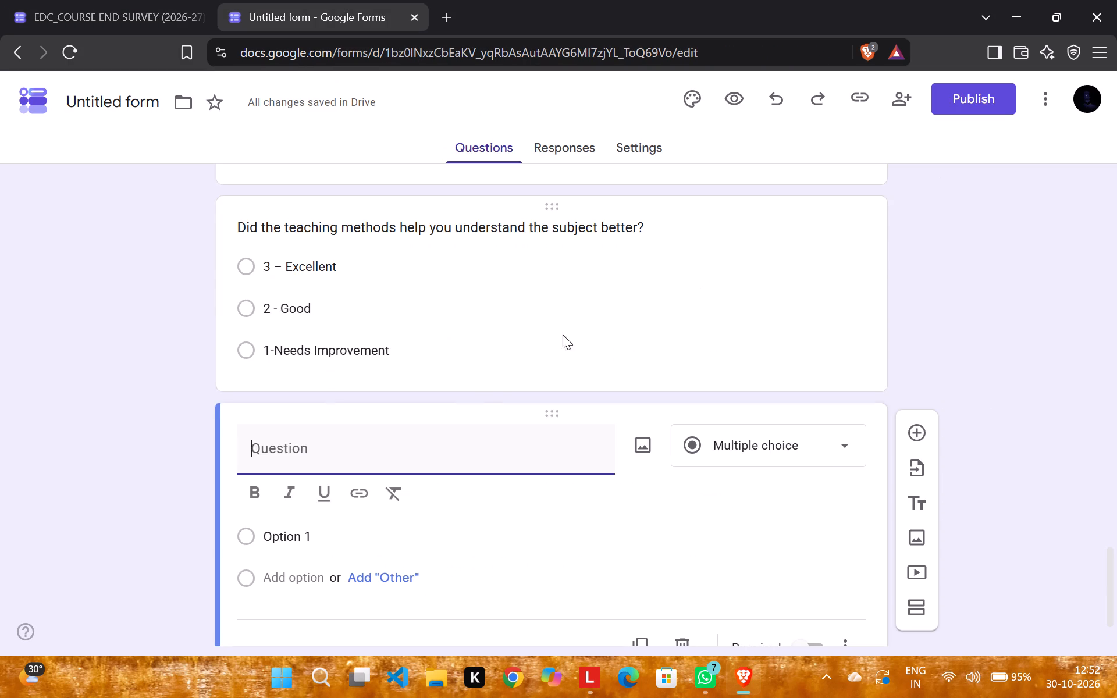
double_click(452, 436)
key(ctrl+v)
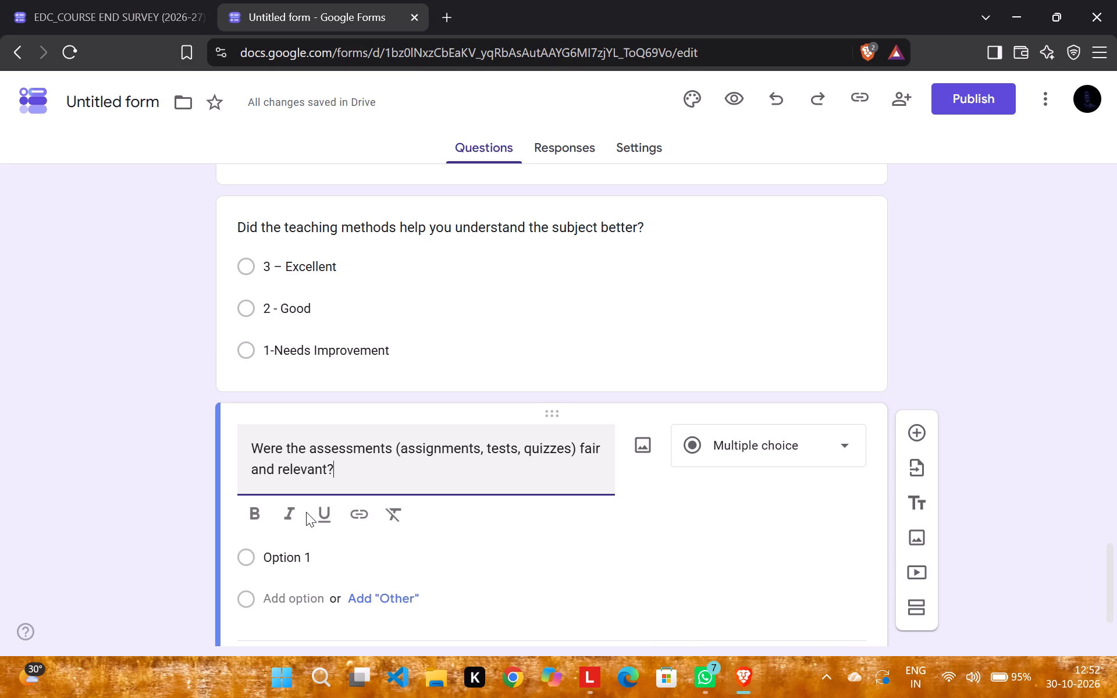
Enter the option "3 – Excellent" in the assessments question, copied from the existing survey.
scroll(306, 512, down, 1)
click(111, 2)
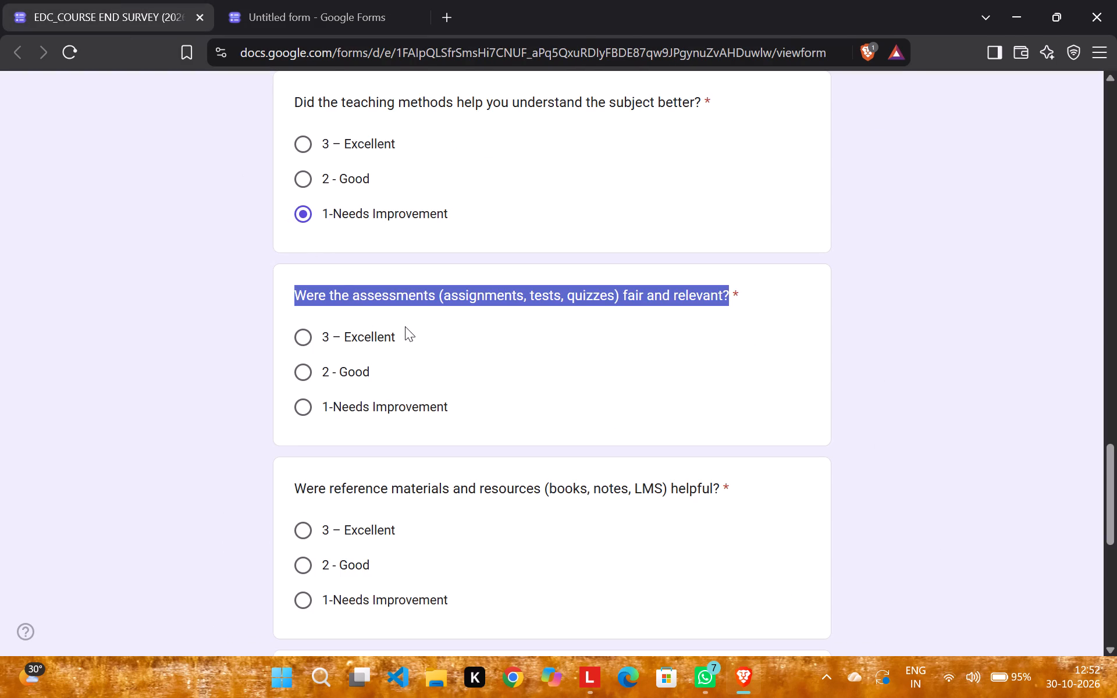
drag(405, 330, 317, 335)
key(ctrl+c)
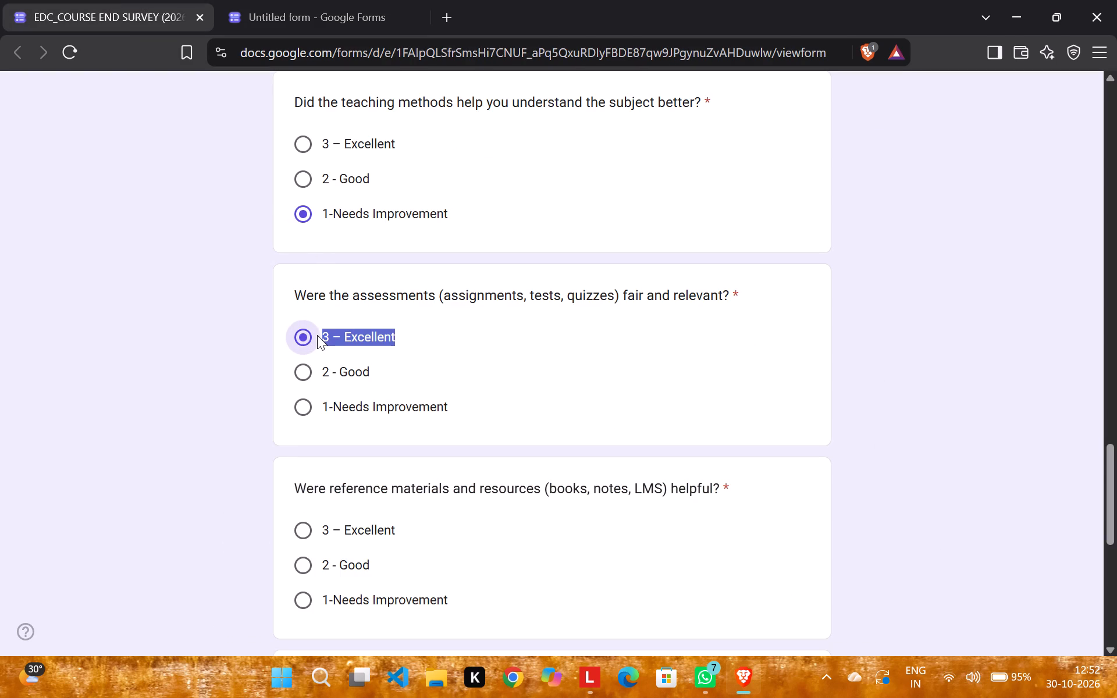
key(ctrl+Tab)
click(303, 485)
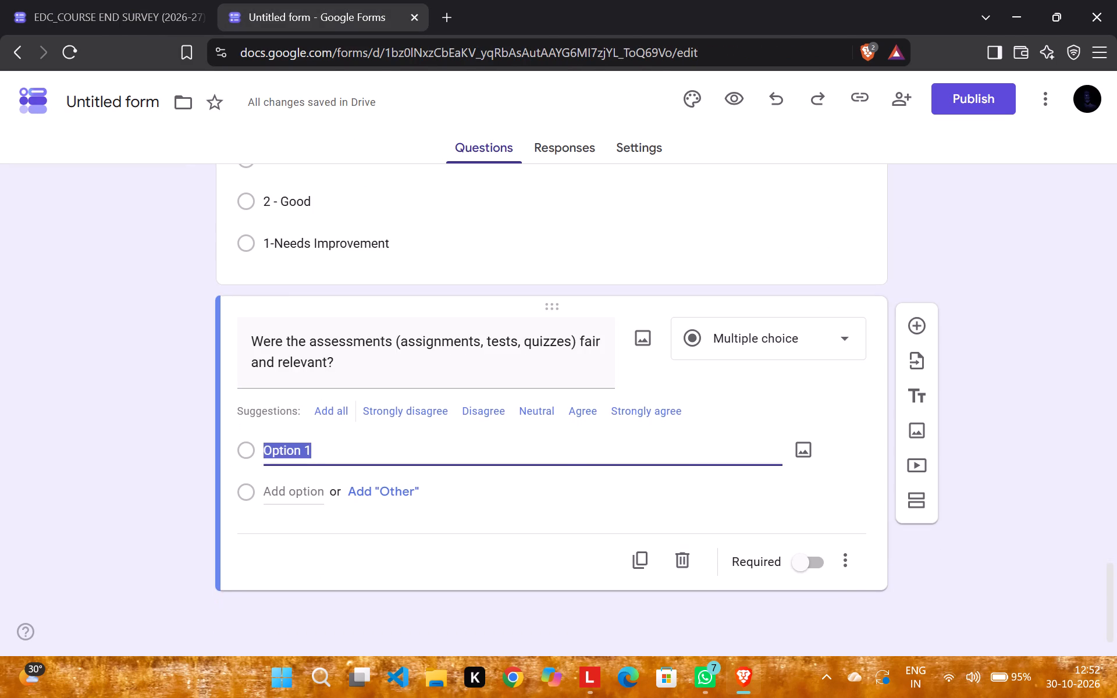
key(ctrl+v)
Add a second option "2 - Good" to the assessments question, copied from the existing survey.
scroll(297, 436, down, 1)
click(24, 0)
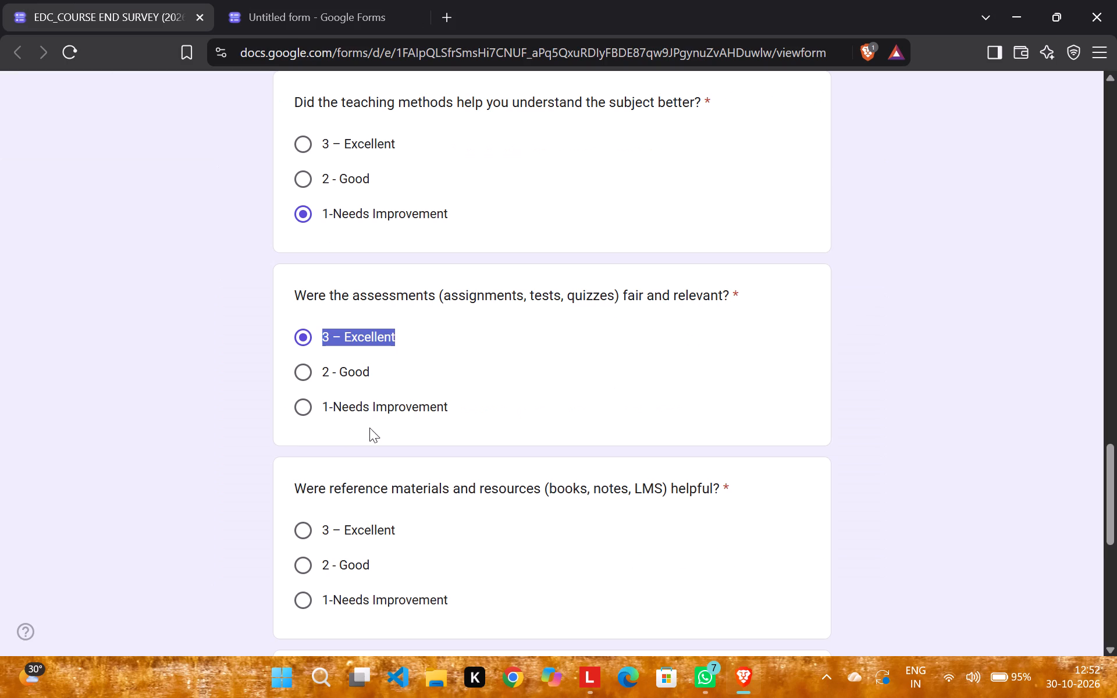
drag(376, 365, 322, 366)
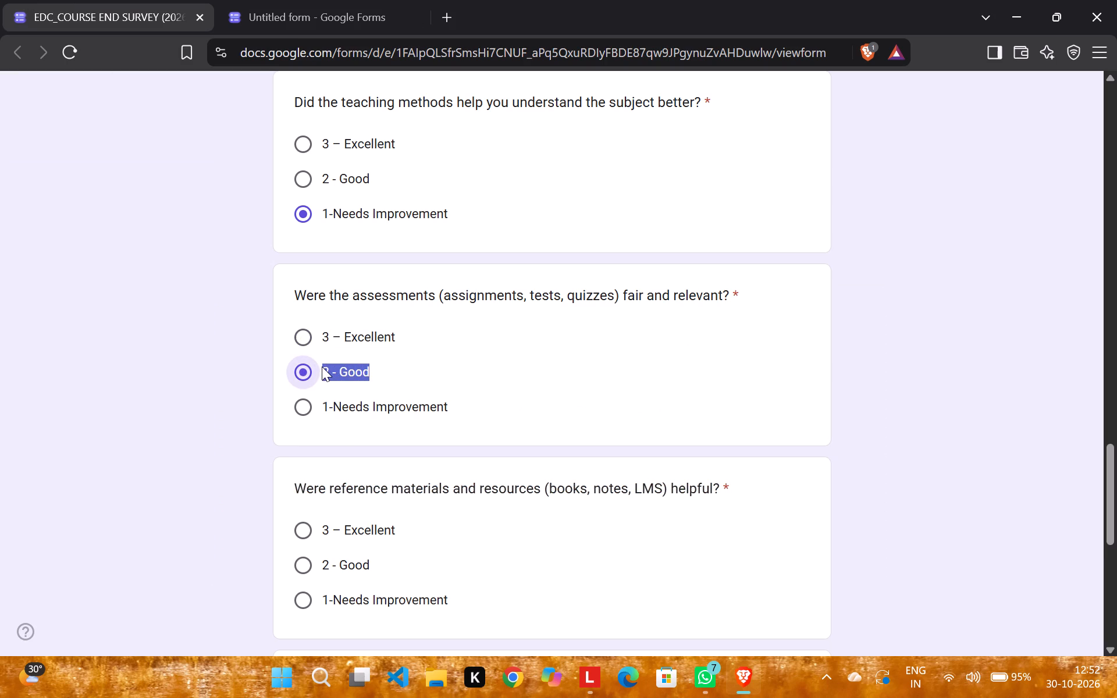
key(ctrl+c)
key(ctrl+Tab)
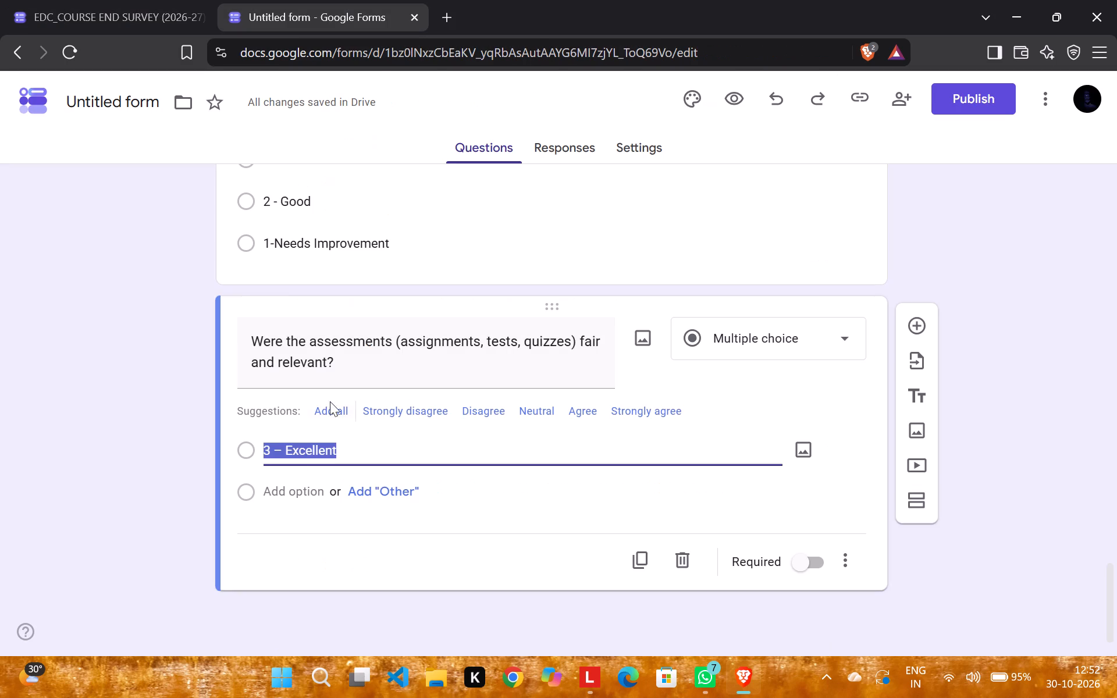
click(296, 486)
key(ctrl+v)
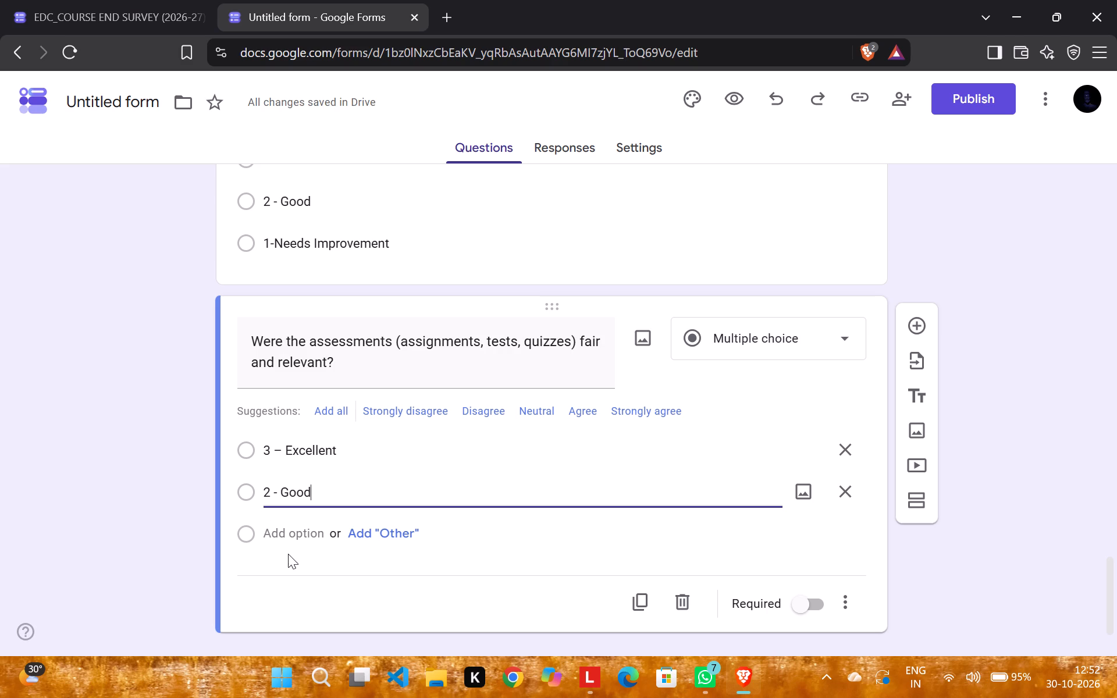
Add a third option "1-Needs Improvement" to the assessments question, copied from the existing survey.
click(293, 539)
key(ctrl+Tab)
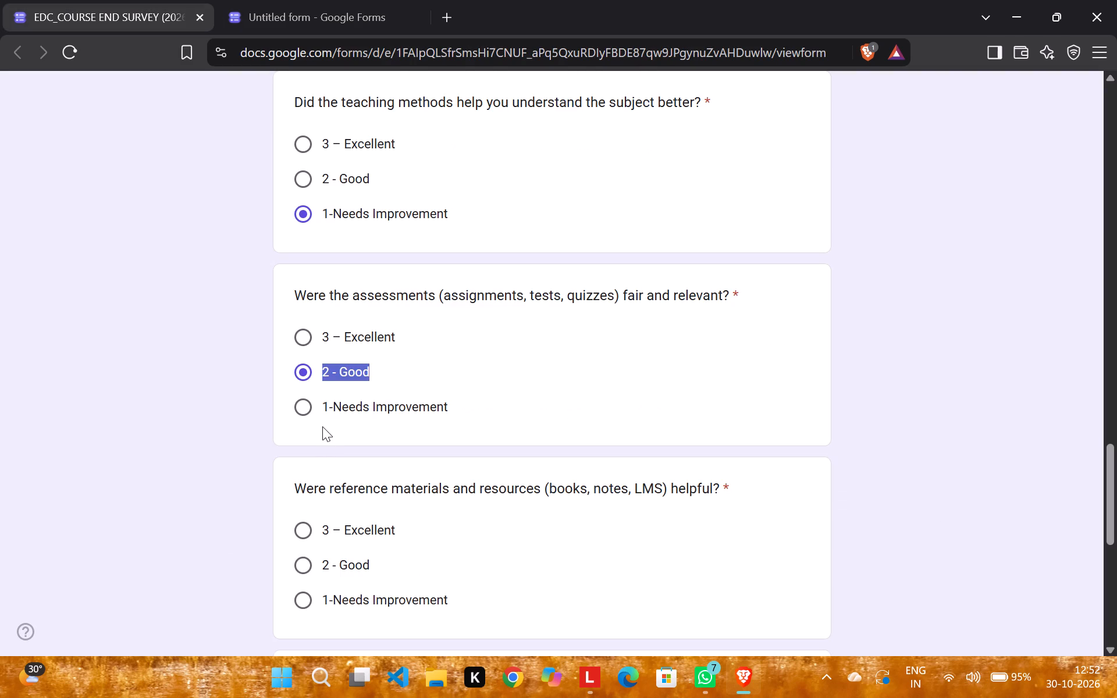
drag(321, 404, 447, 409)
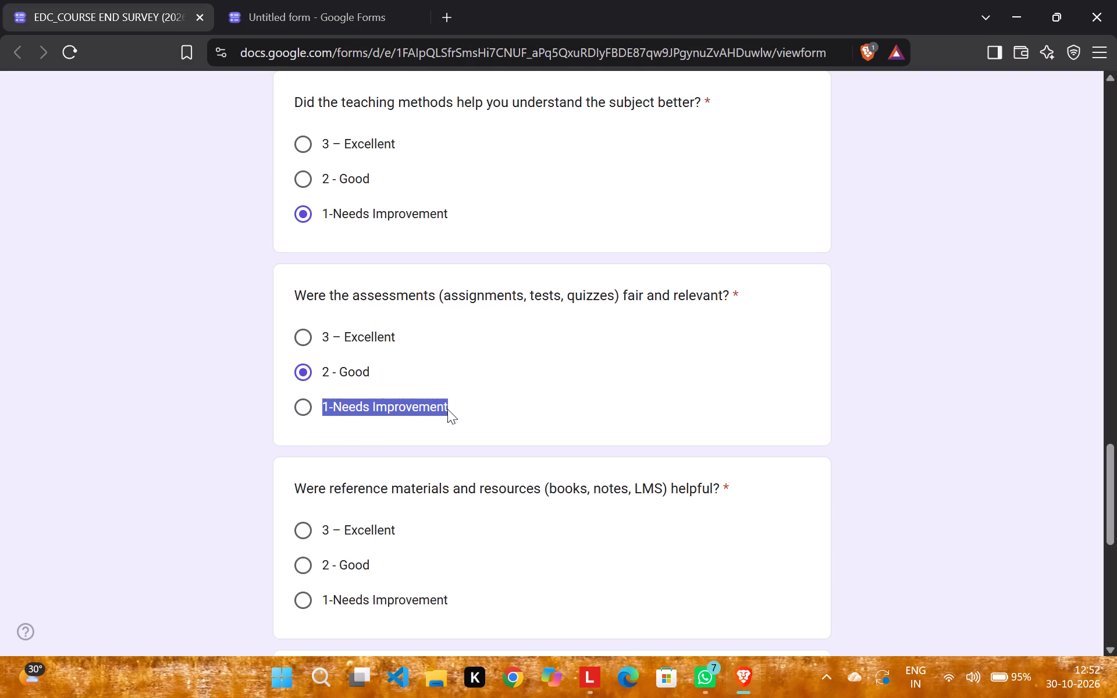
drag(447, 409, 448, 408)
key(ctrl+c)
key(ctrl+Tab)
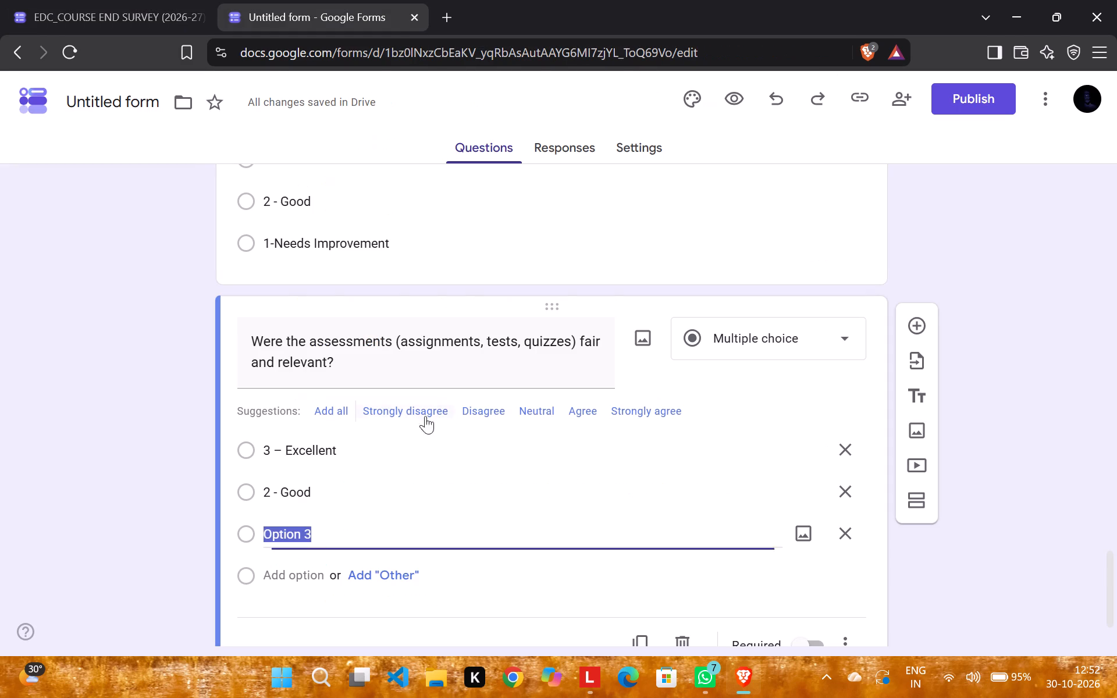
key(ctrl+v)
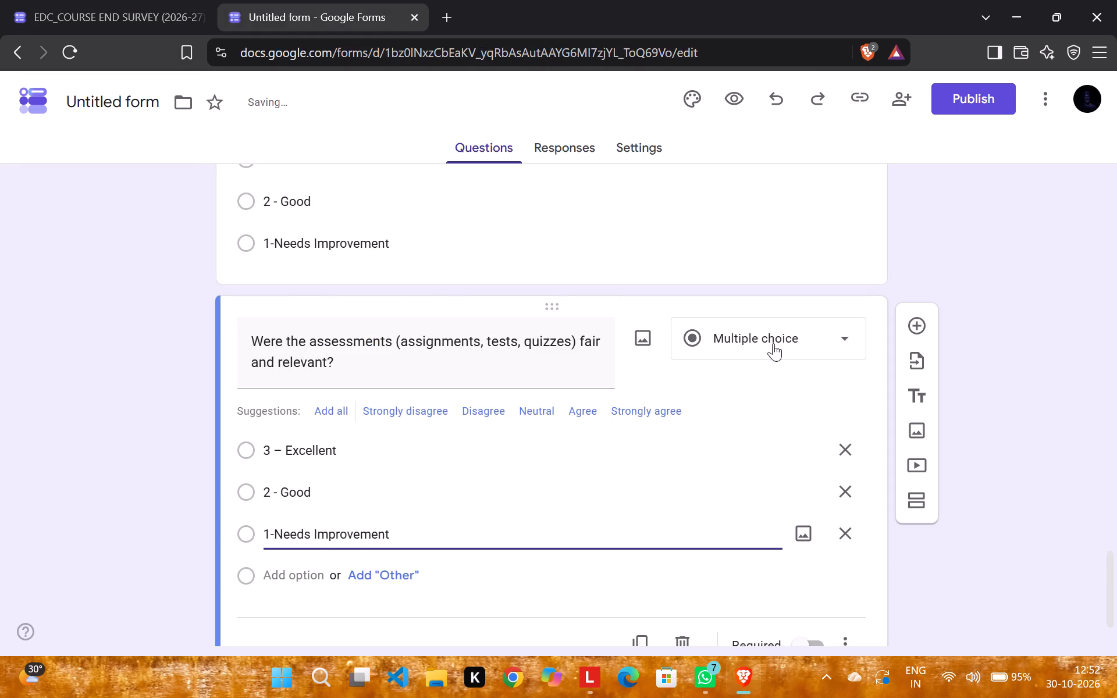
Add a question "Were reference materials and resources (books, notes, LMS) helpful?" copied from the existing survey.
click(915, 315)
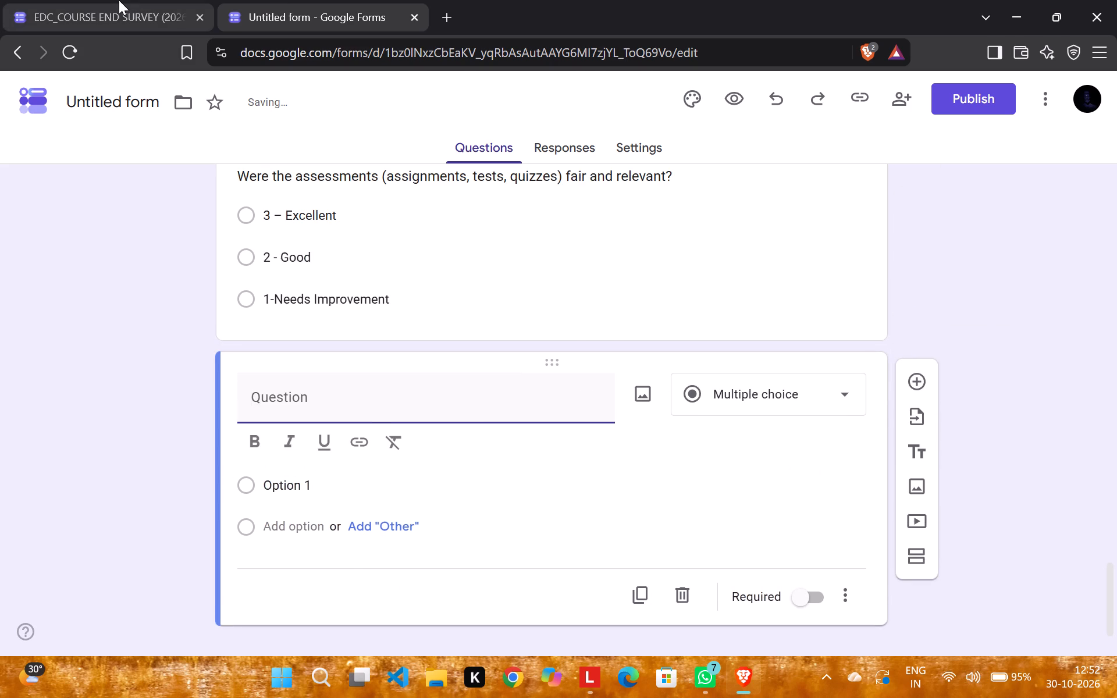
click(119, 0)
scroll(381, 285, down, 3)
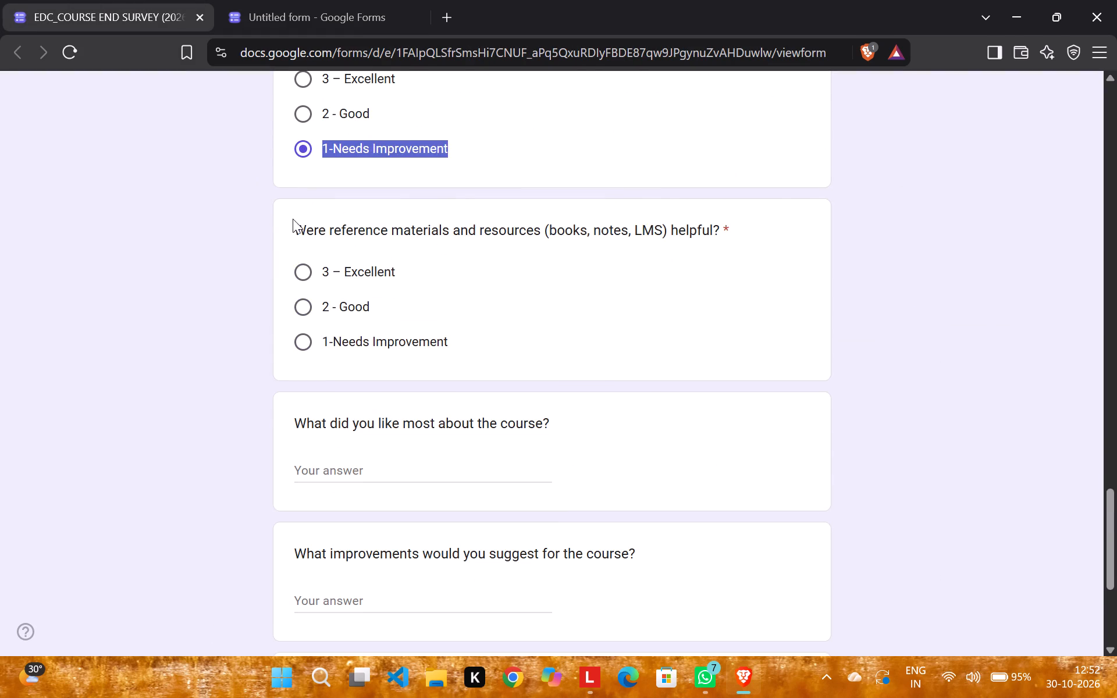
drag(293, 219, 720, 225)
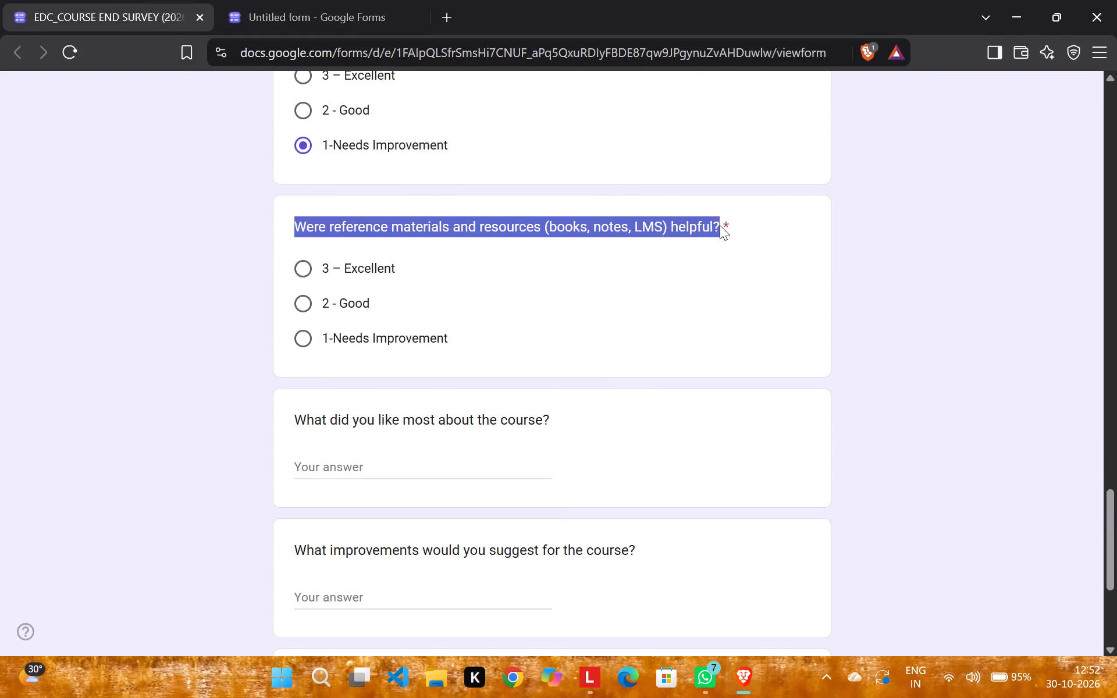
key(ctrl+c)
key(ctrl+Tab)
key(ctrl+v)
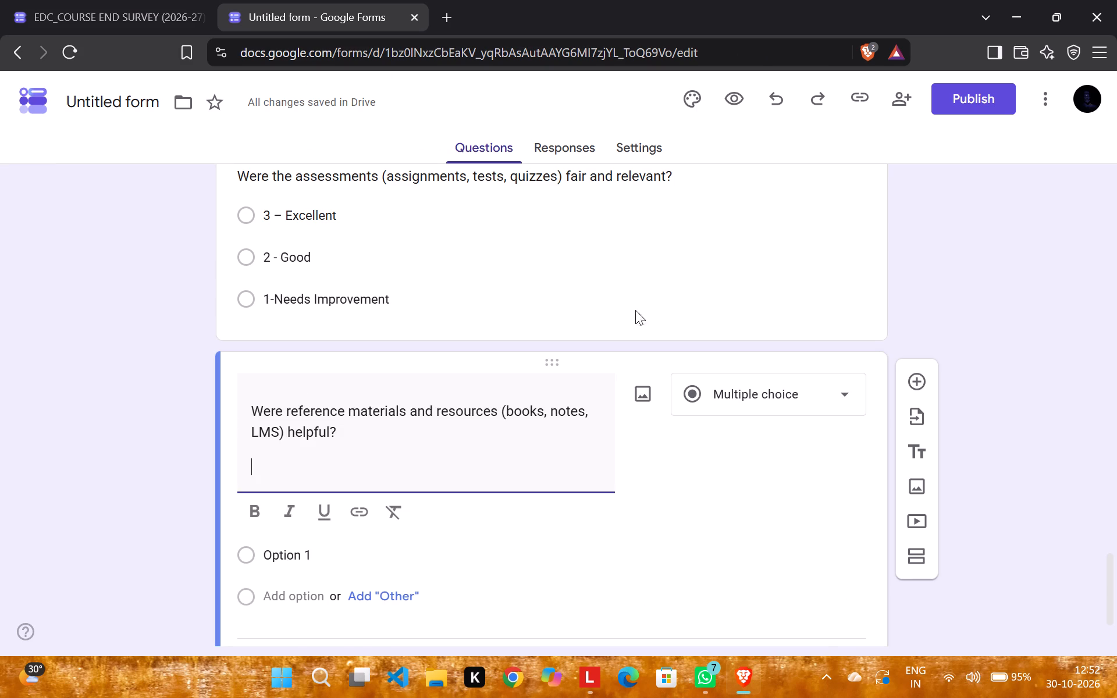
Copy the option "3 – Excellent" from the existing survey's reference-materials question for the new form's matching question.
click(123, 0)
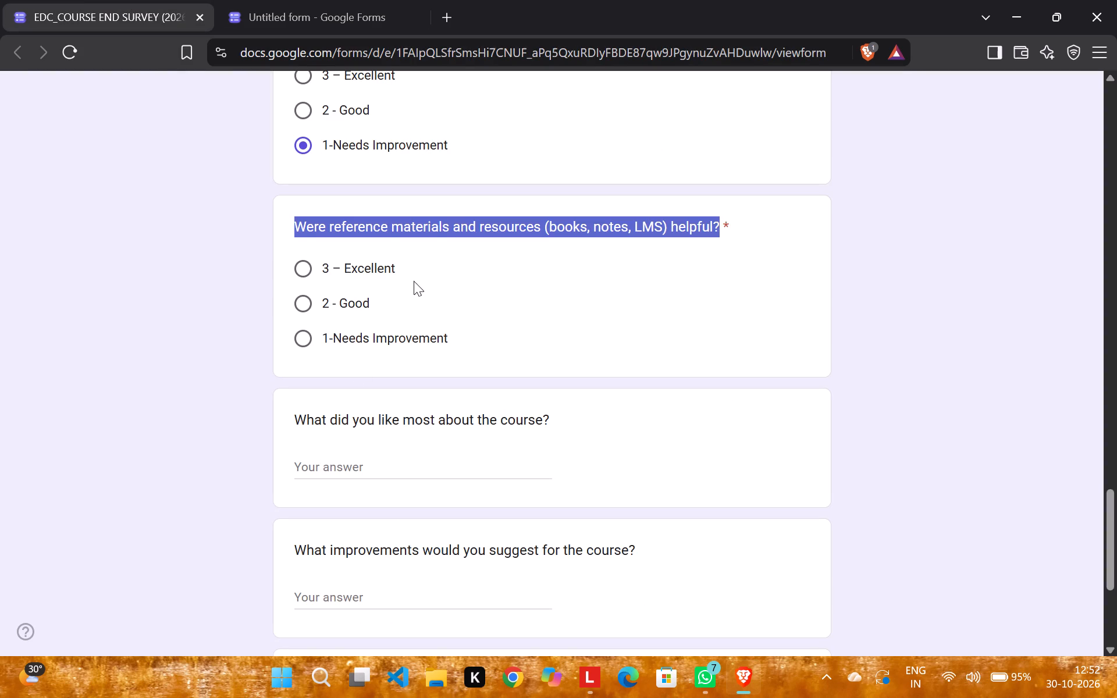
drag(409, 262, 318, 273)
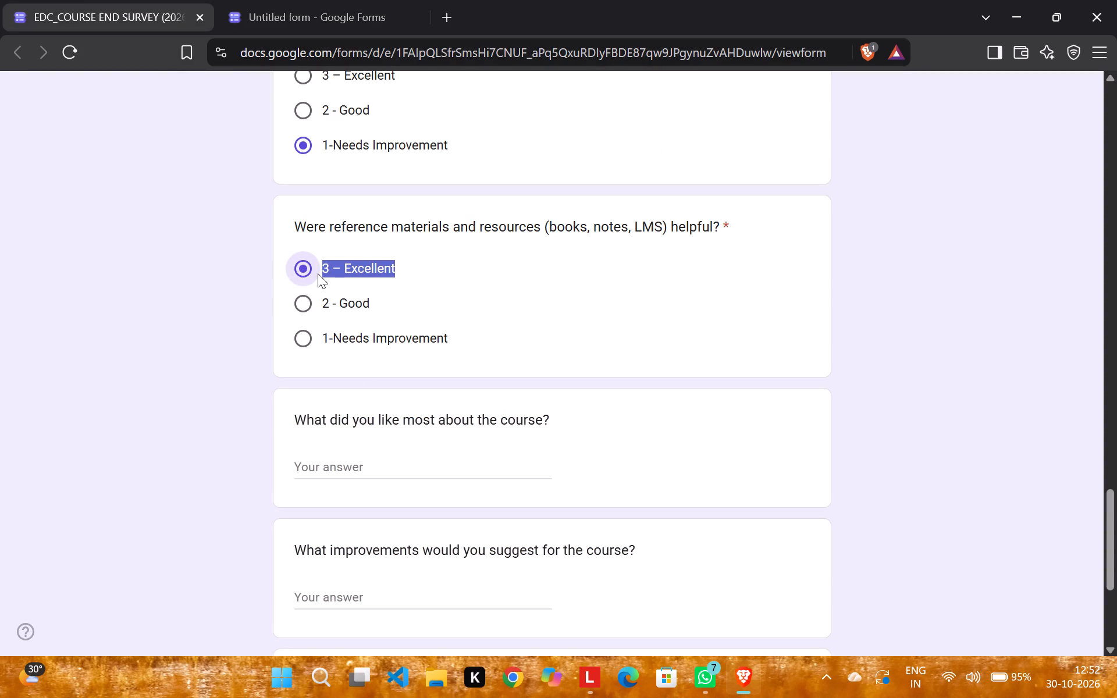
key(ctrl+c)
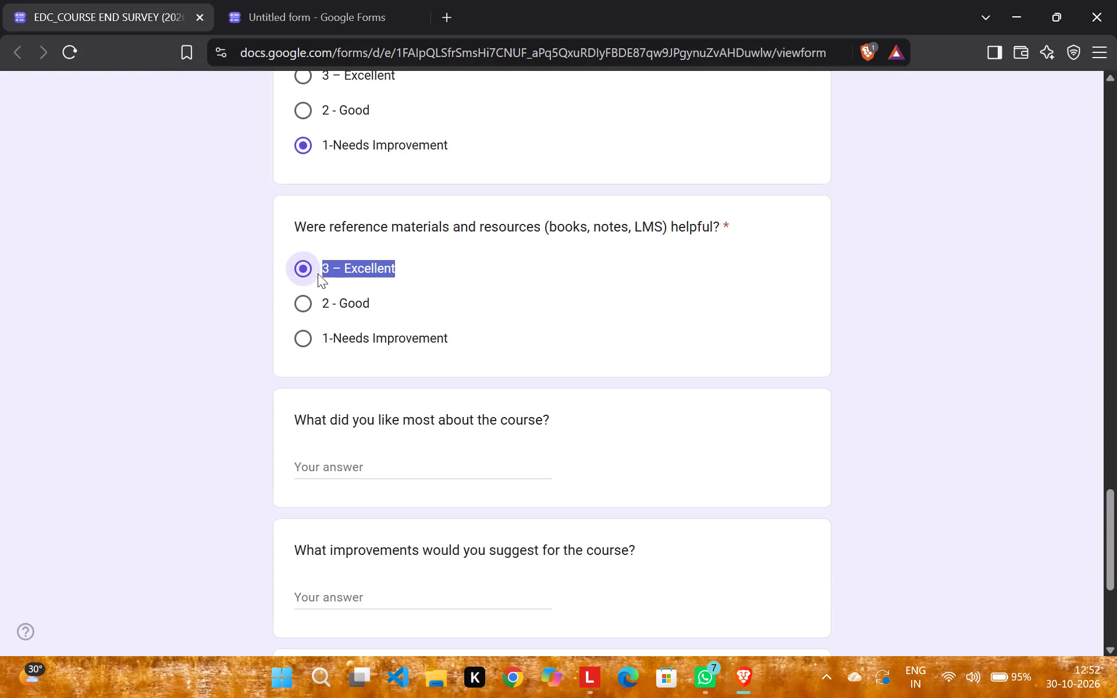
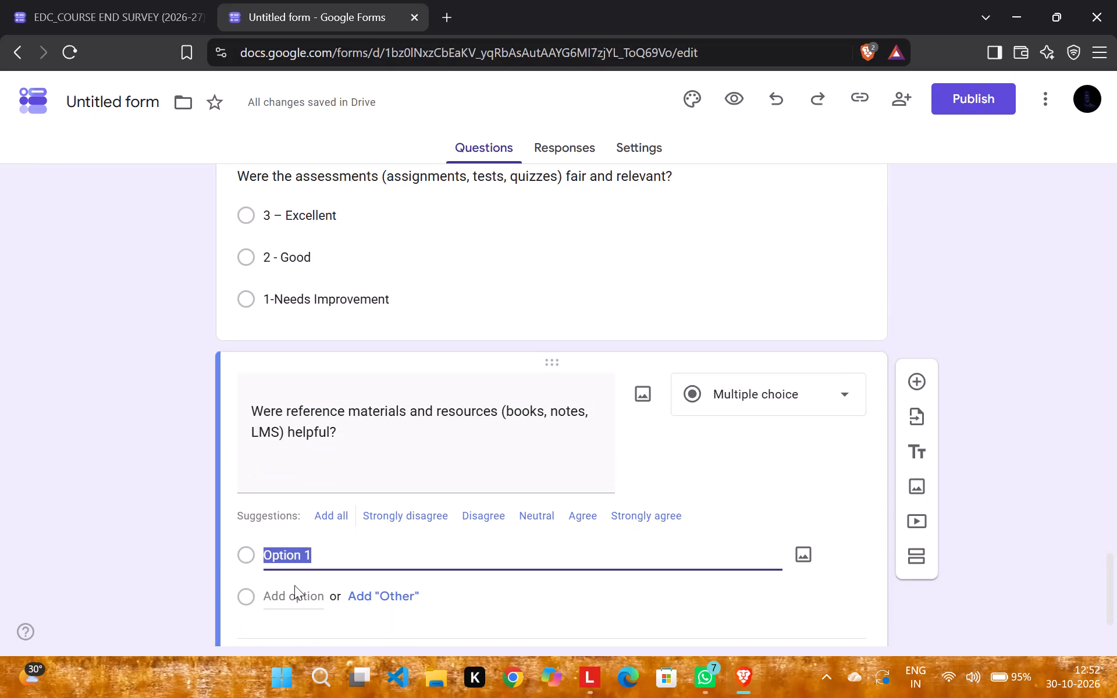
Fill in "3 – Excellent" as the first option of the reference-materials question.
key(ctrl+v)
Add a second option "2 - Good" to the reference-materials question, copied from the existing survey.
click(125, 0)
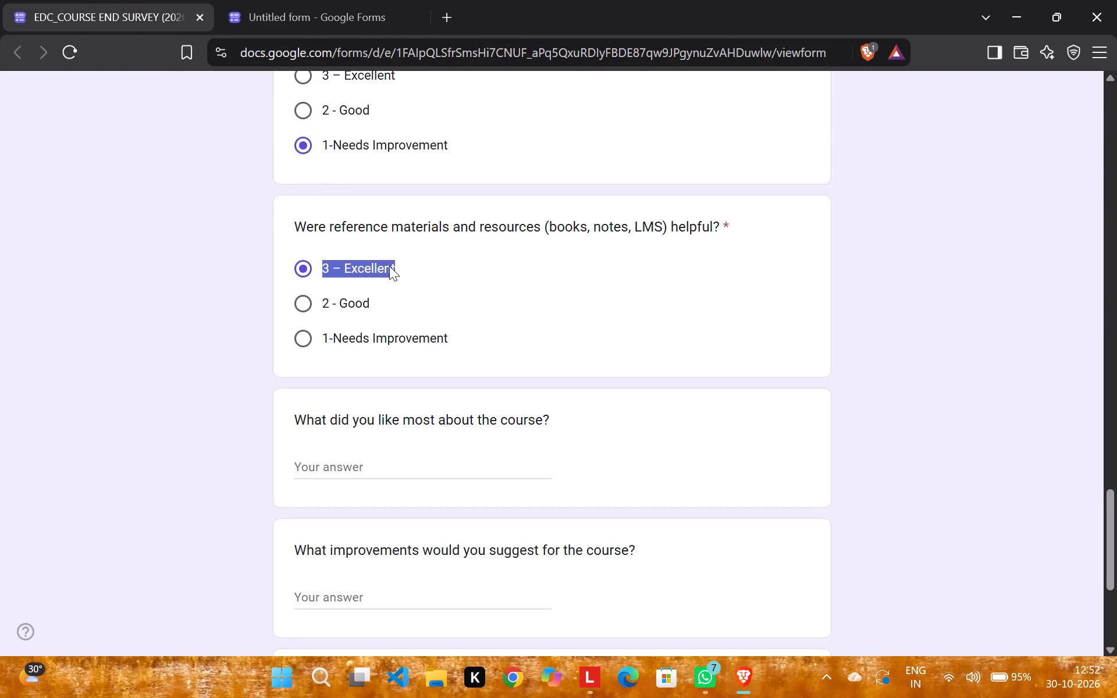
drag(373, 304, 322, 309)
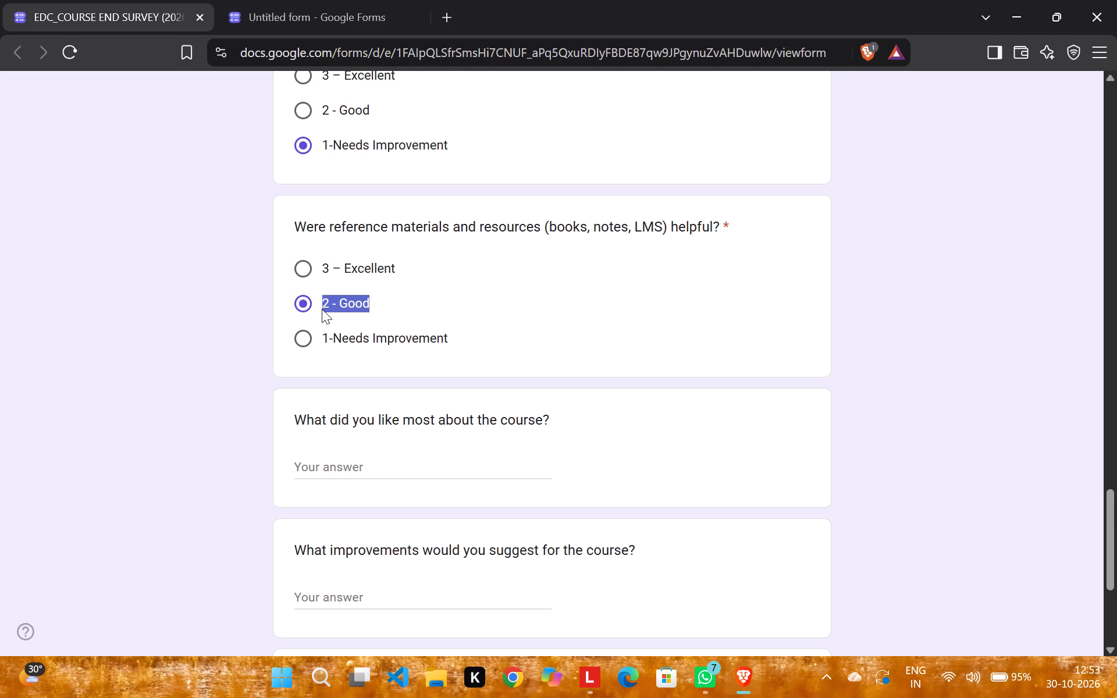
key(ctrl+c)
key(ctrl+Tab)
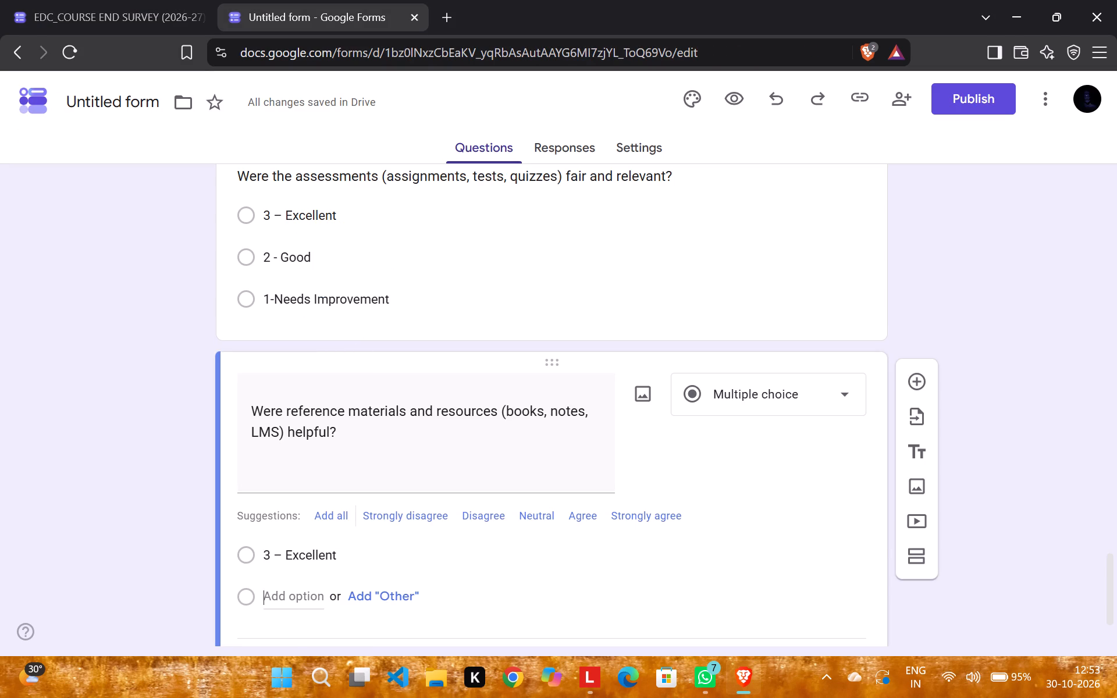
click(307, 589)
key(ctrl+v)
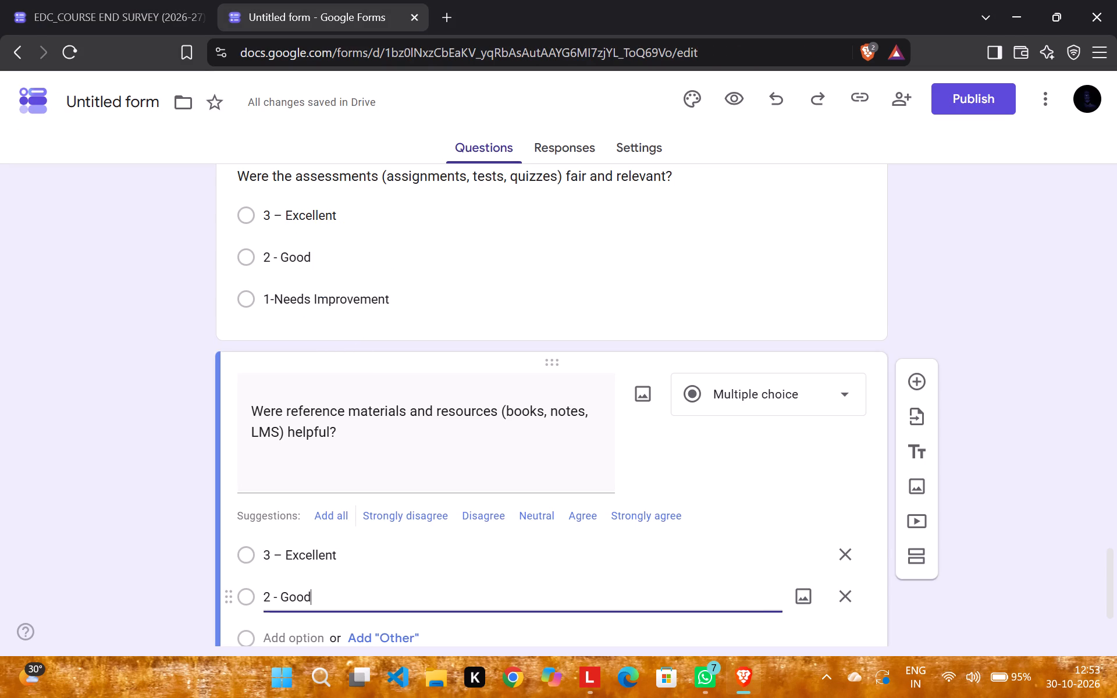
Add a third option "1-Needs Improvement" to the reference-materials question, copied from the existing survey.
scroll(304, 585, down, 2)
click(286, 496)
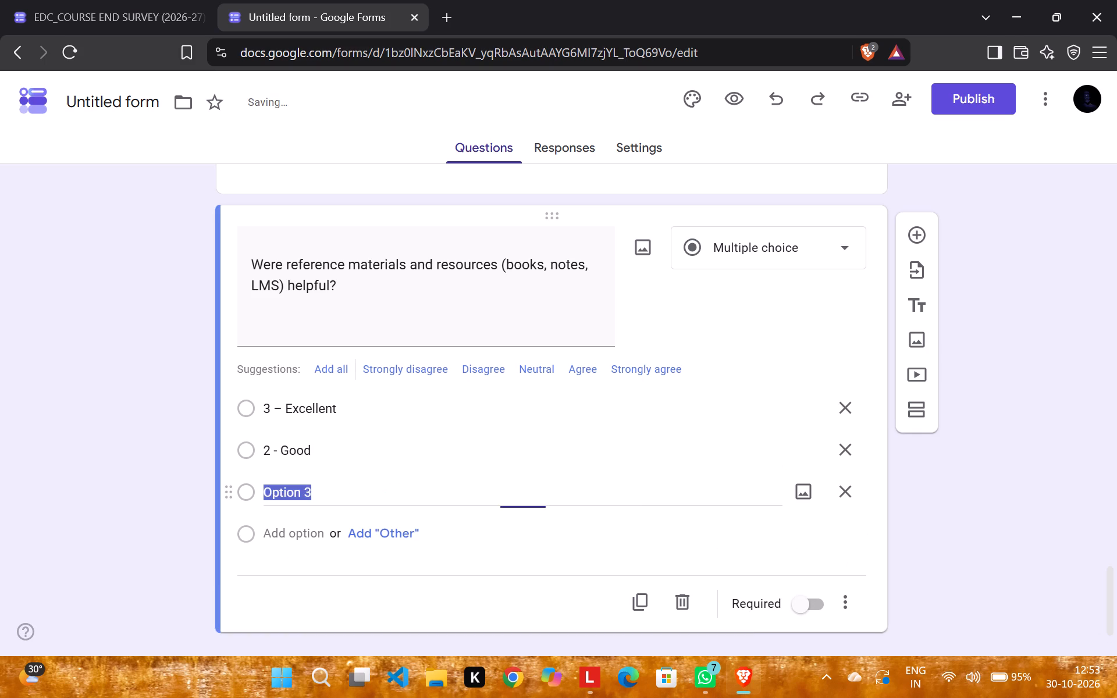
key(ctrl+Tab)
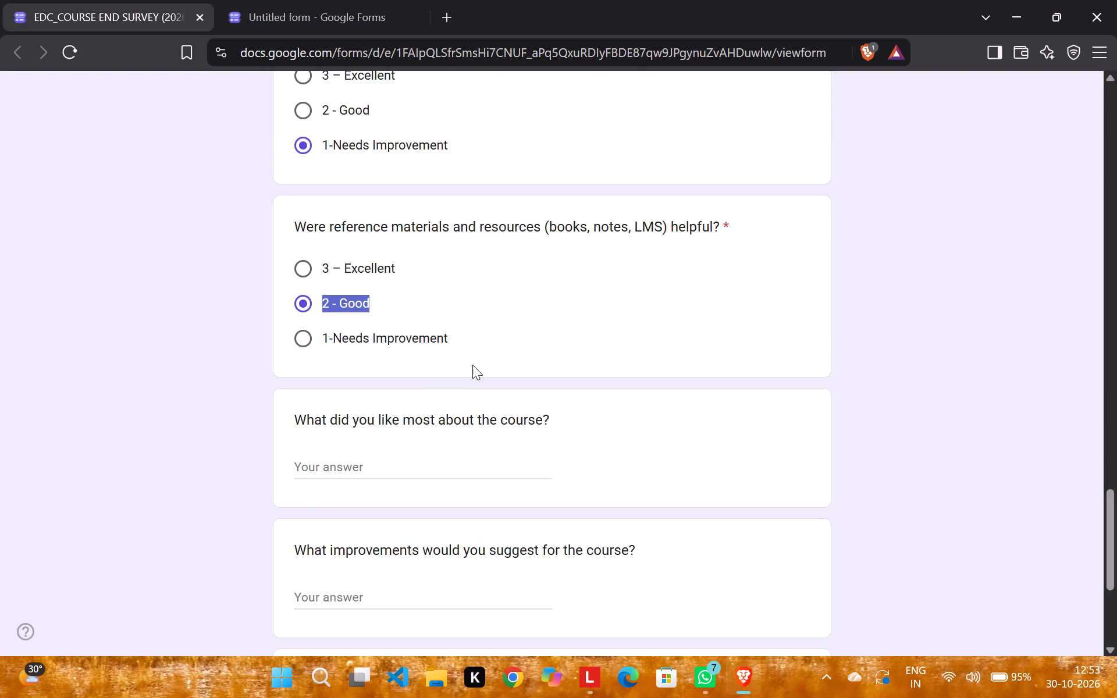
drag(453, 340, 320, 328)
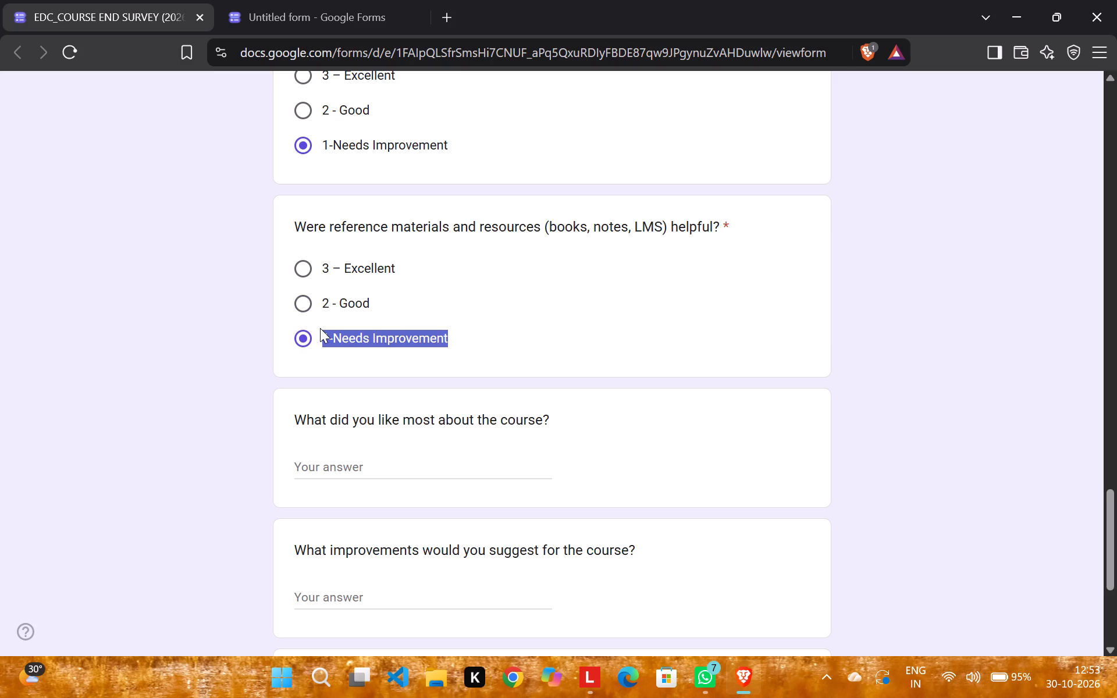
key(ctrl+c)
key(ctrl+Tab)
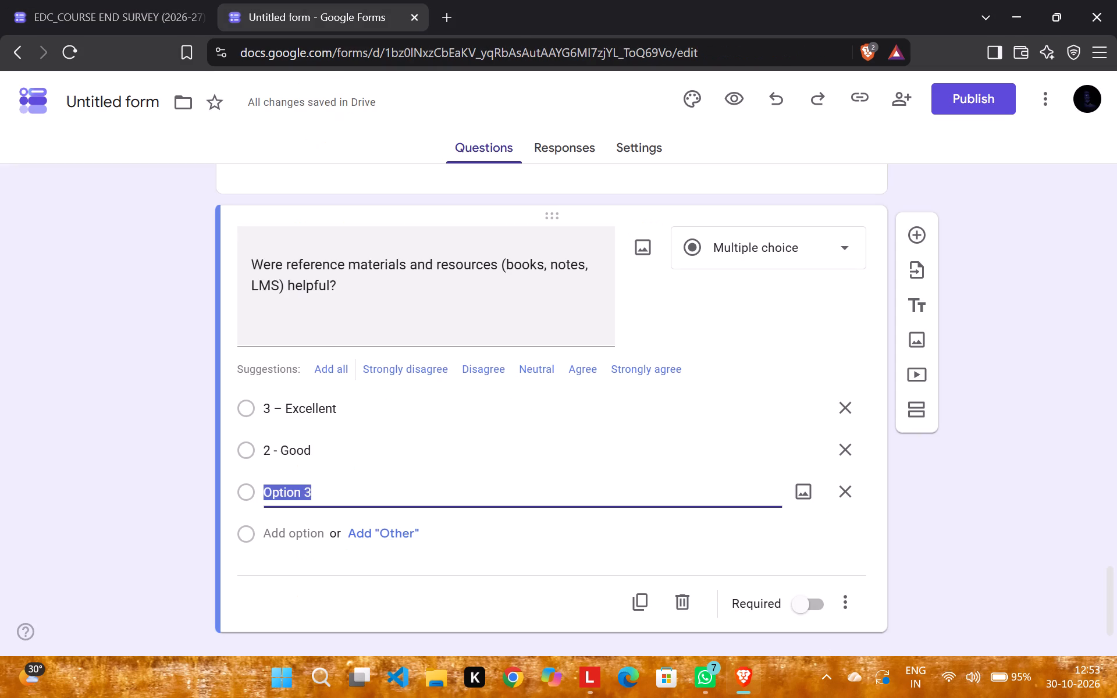
key(ctrl+v)
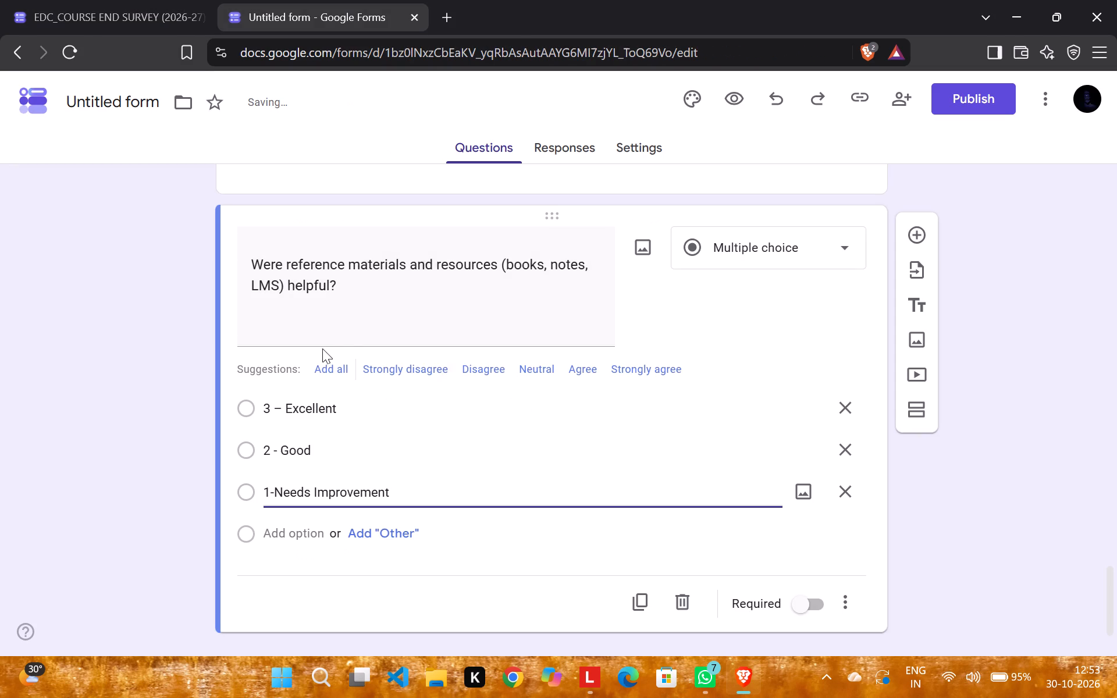
Add a short-answer question "What did you like most about the course?" copied from the existing survey.
scroll(382, 366, down, 2)
click(914, 202)
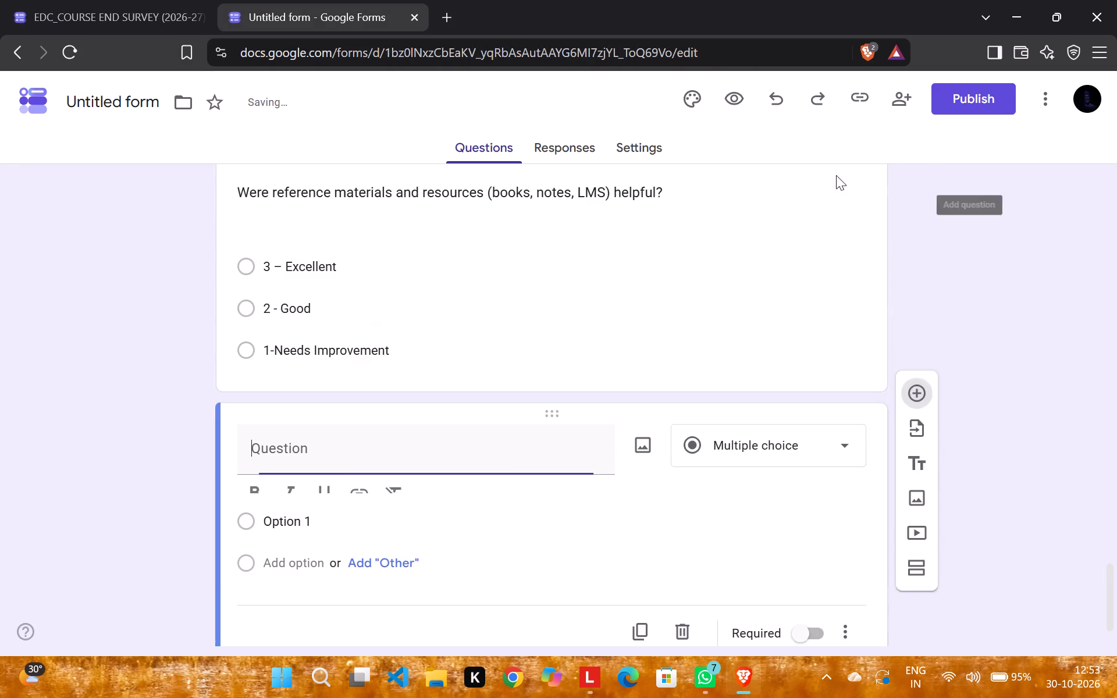
click(67, 0)
scroll(424, 409, down, 2)
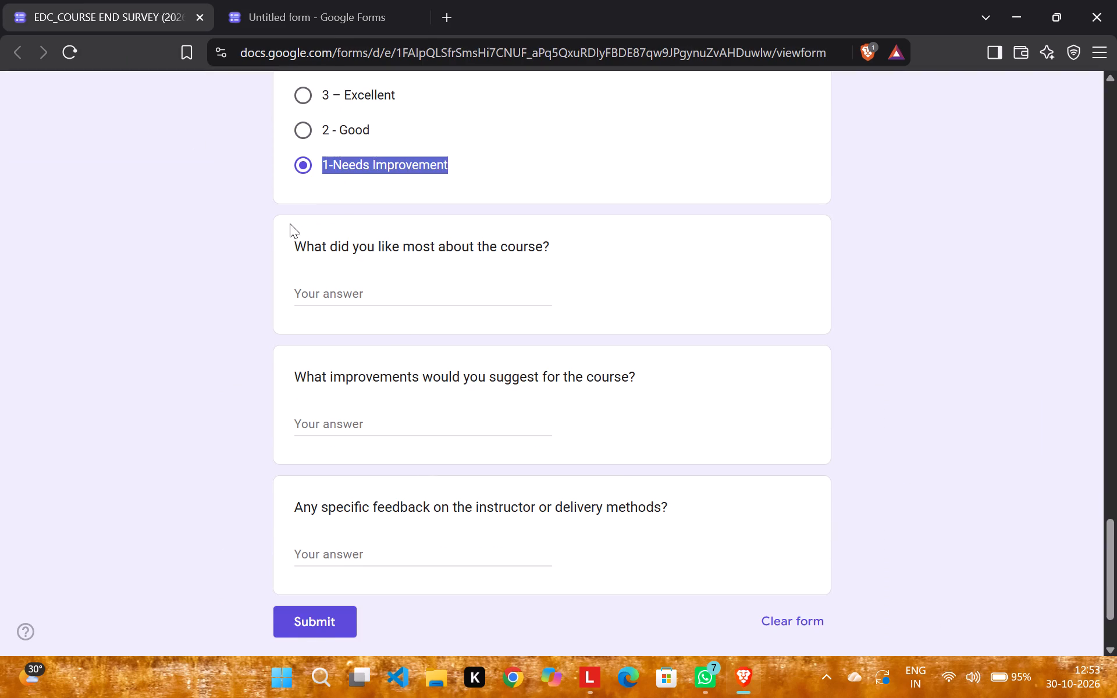
drag(287, 237, 561, 247)
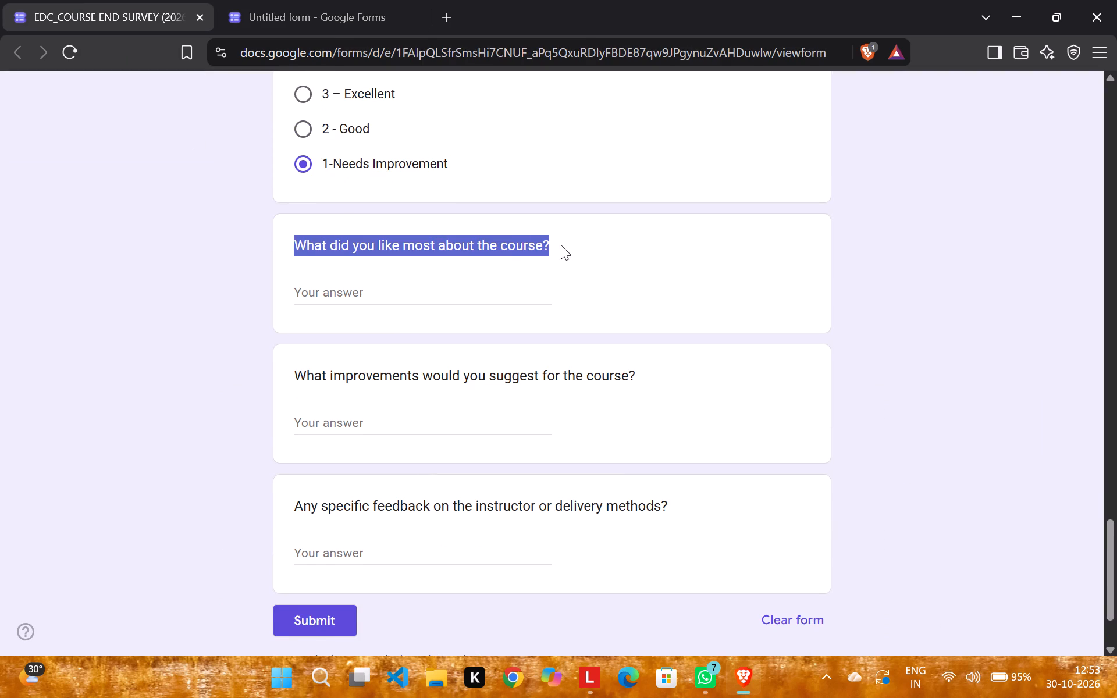
key(ctrl+c)
key(ctrl+Tab)
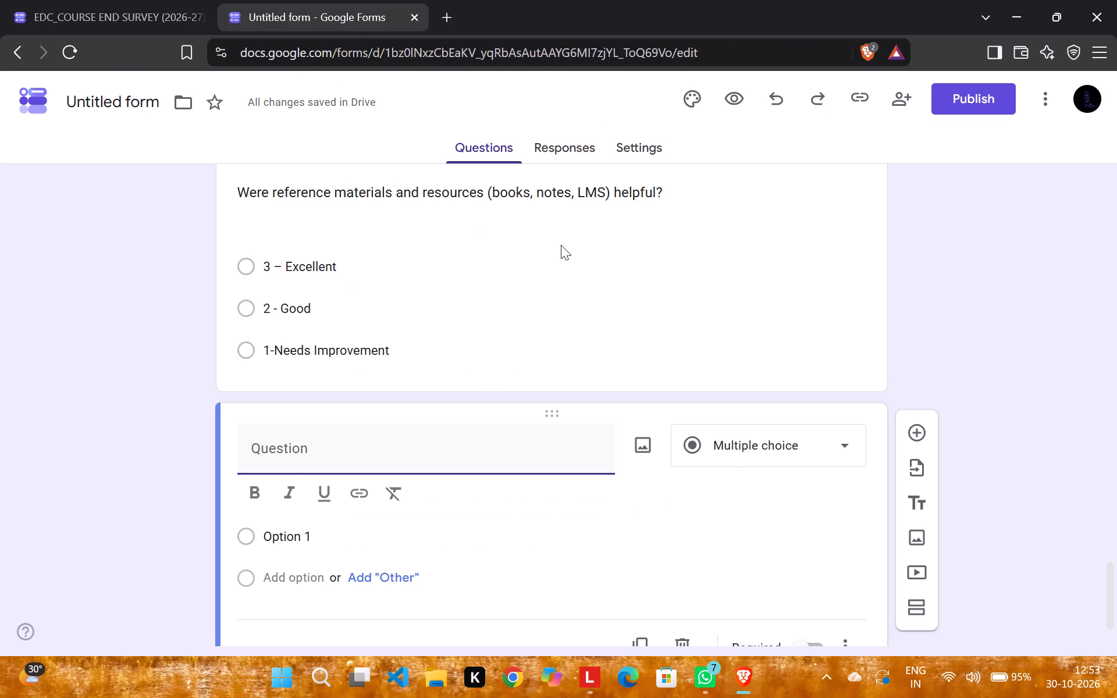
key(ctrl+v)
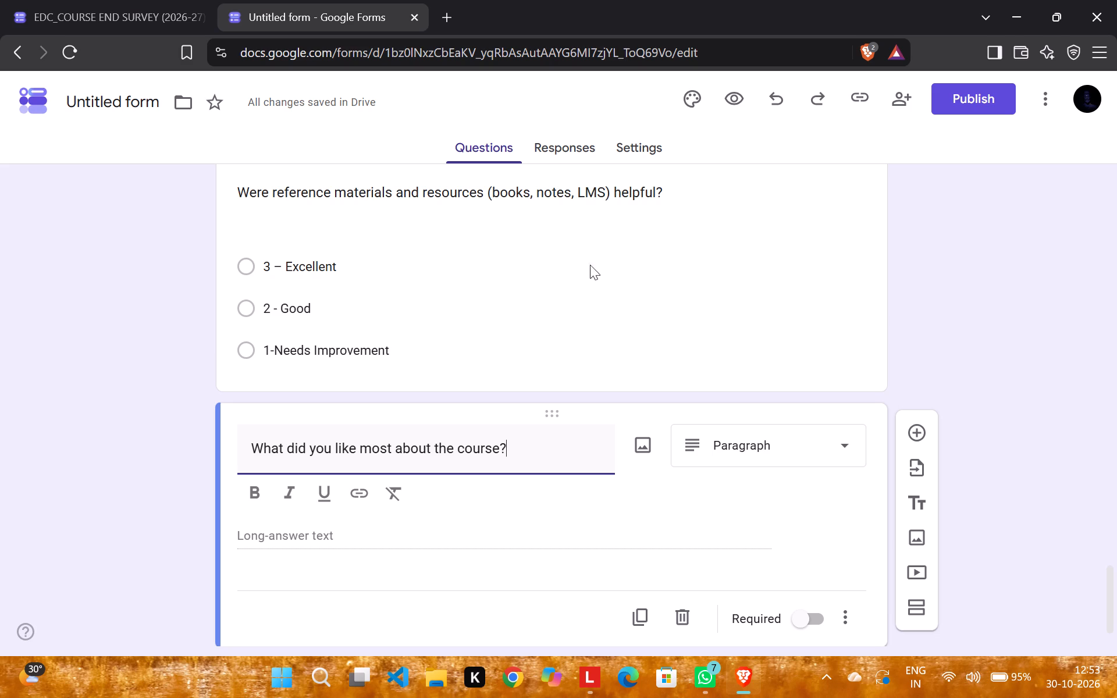
click(762, 457)
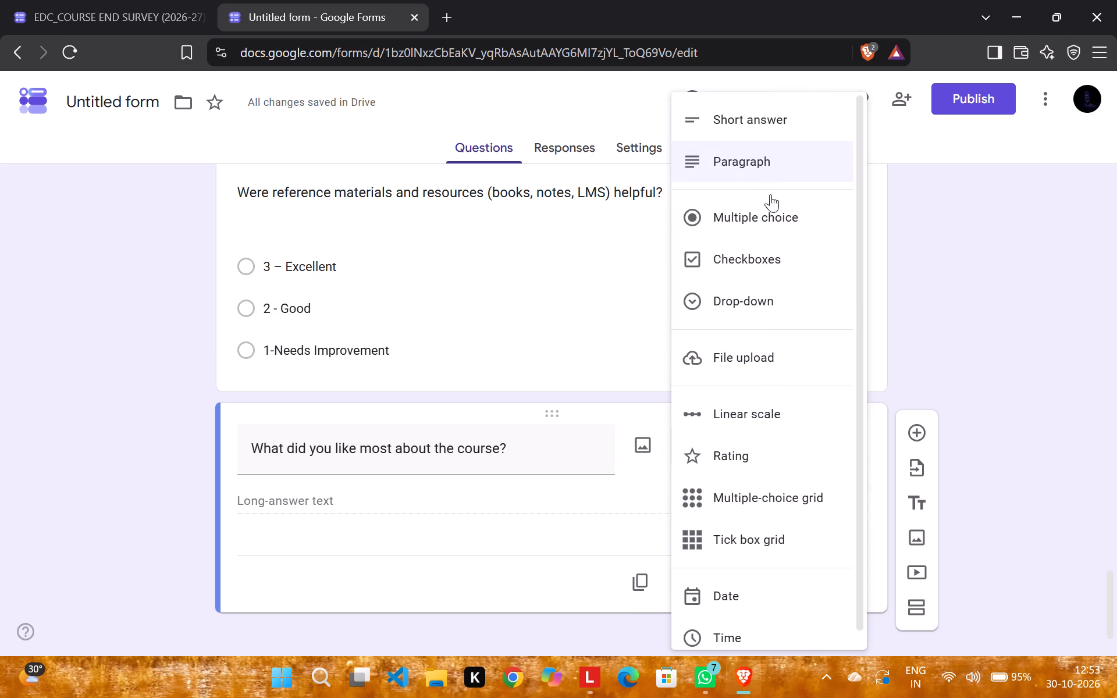
click(766, 121)
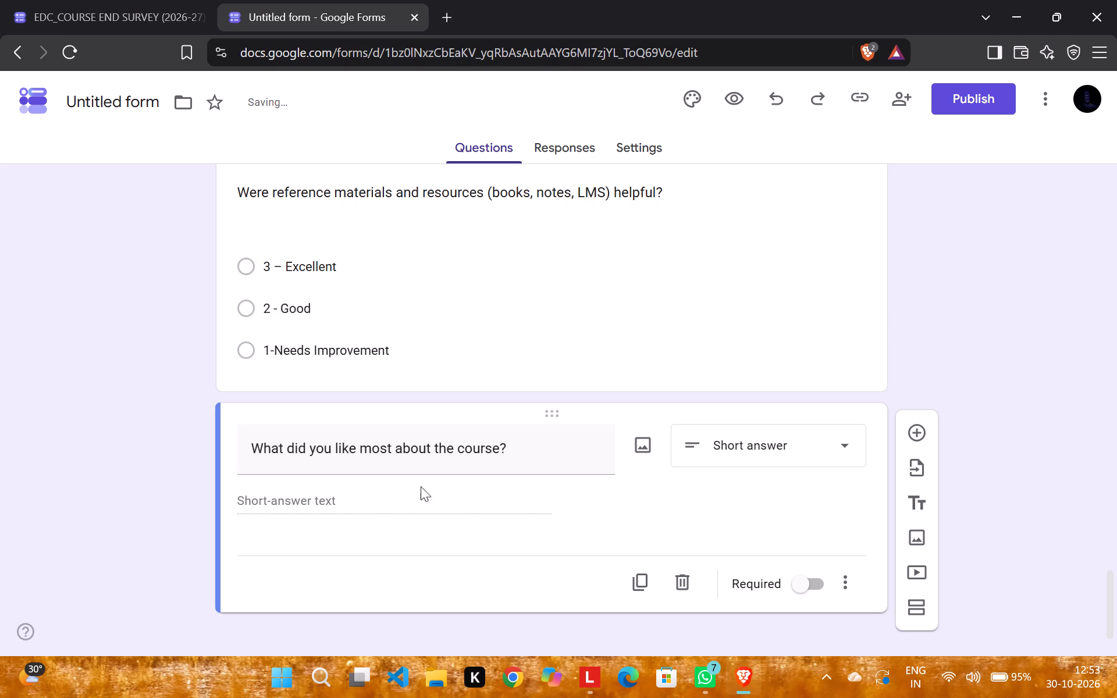
Add a short-answer question "What improvements would you suggest for the course?" copied from the existing survey.
click(115, 0)
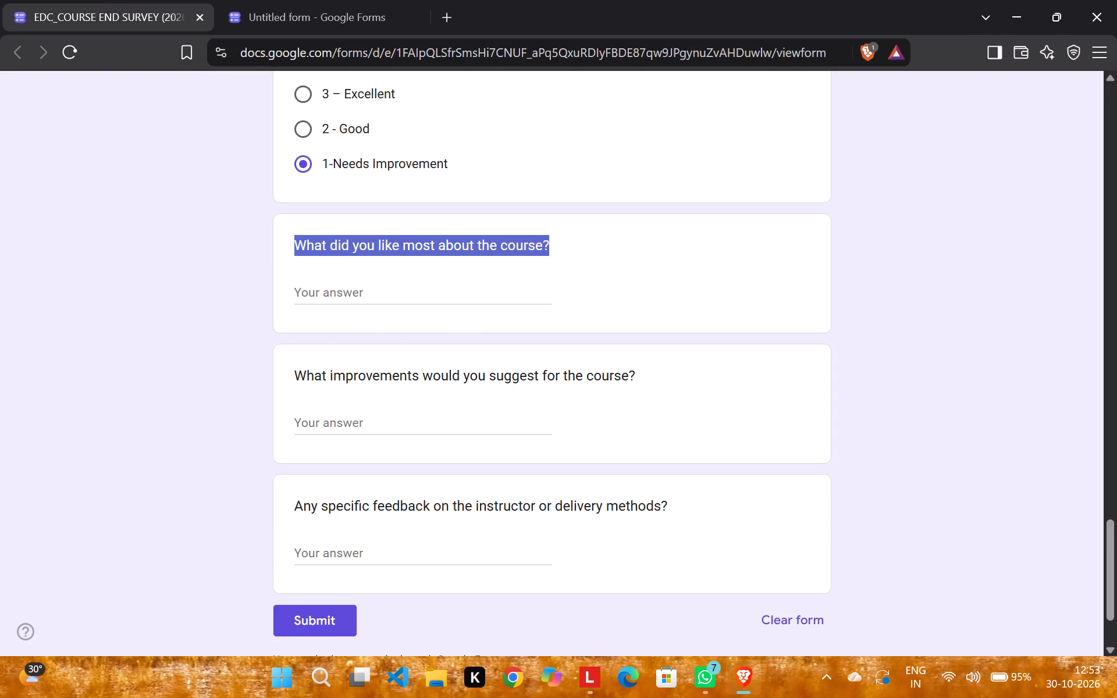
drag(288, 367, 640, 373)
key(ctrl+c)
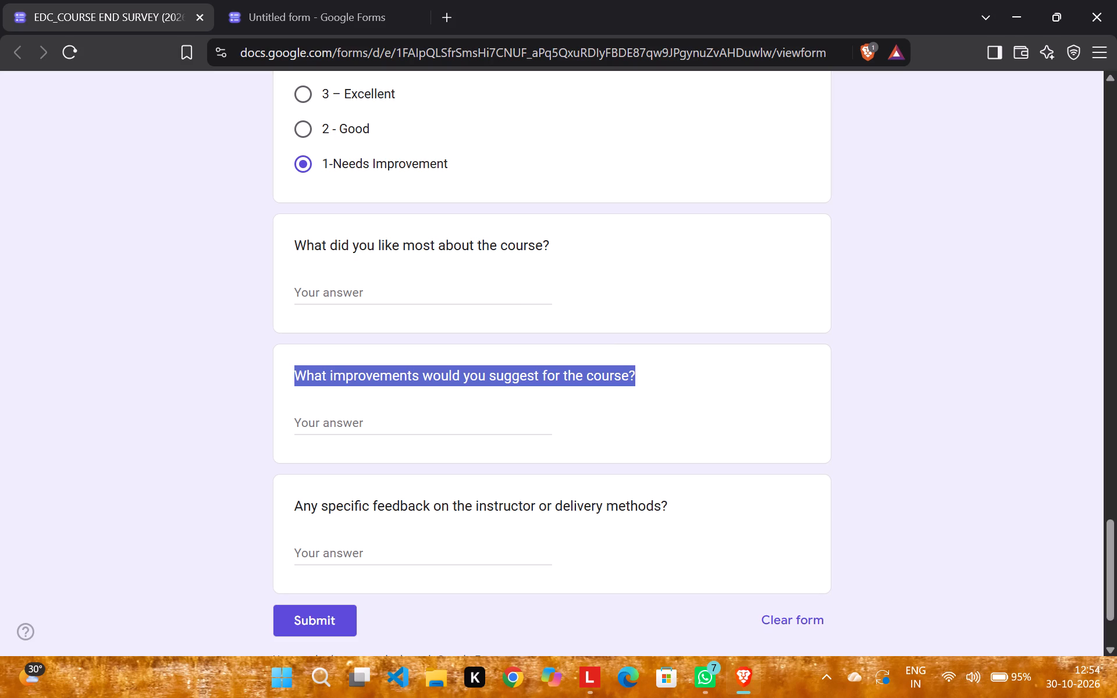
key(ctrl+c)
key(ctrl+Tab)
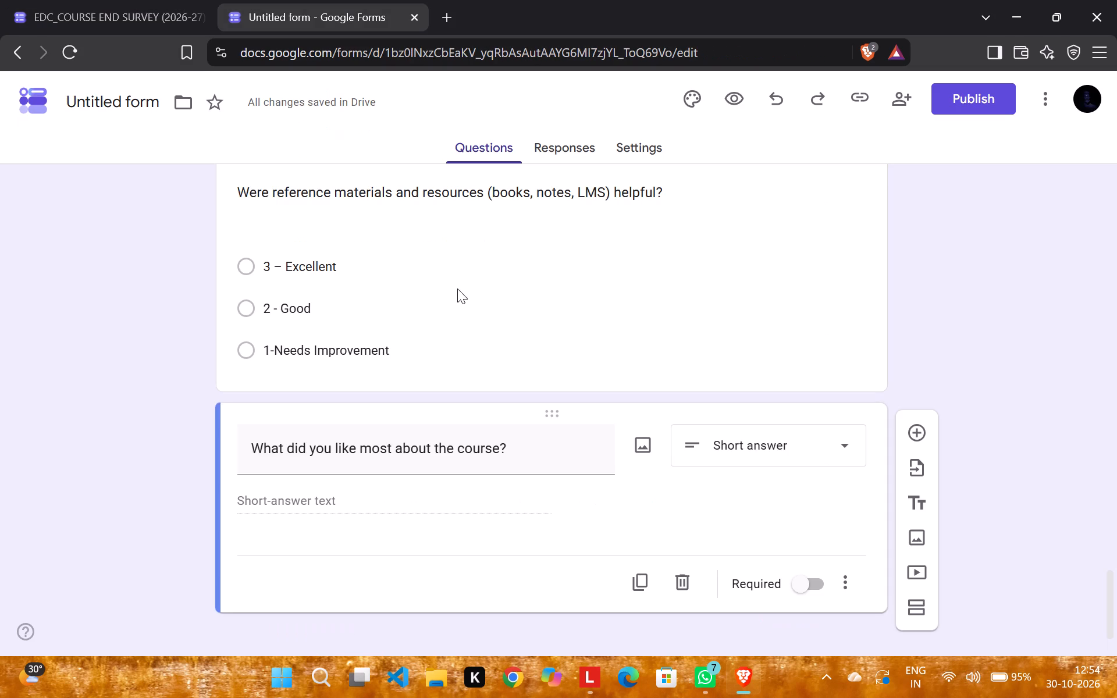
click(917, 427)
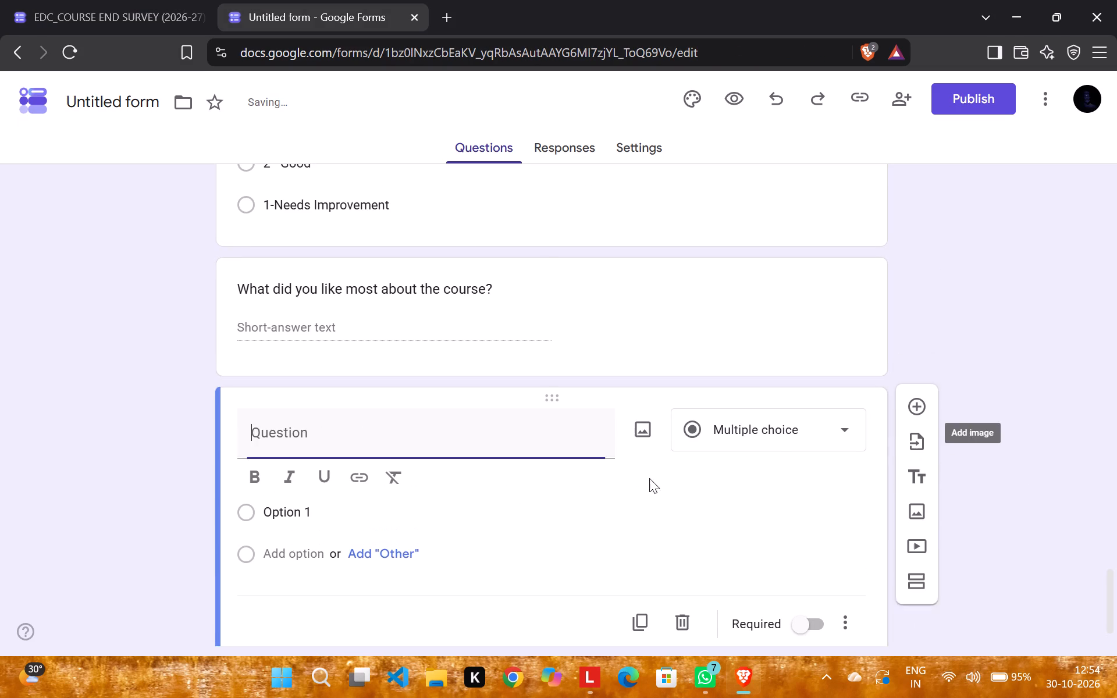
scroll(417, 476, down, 2)
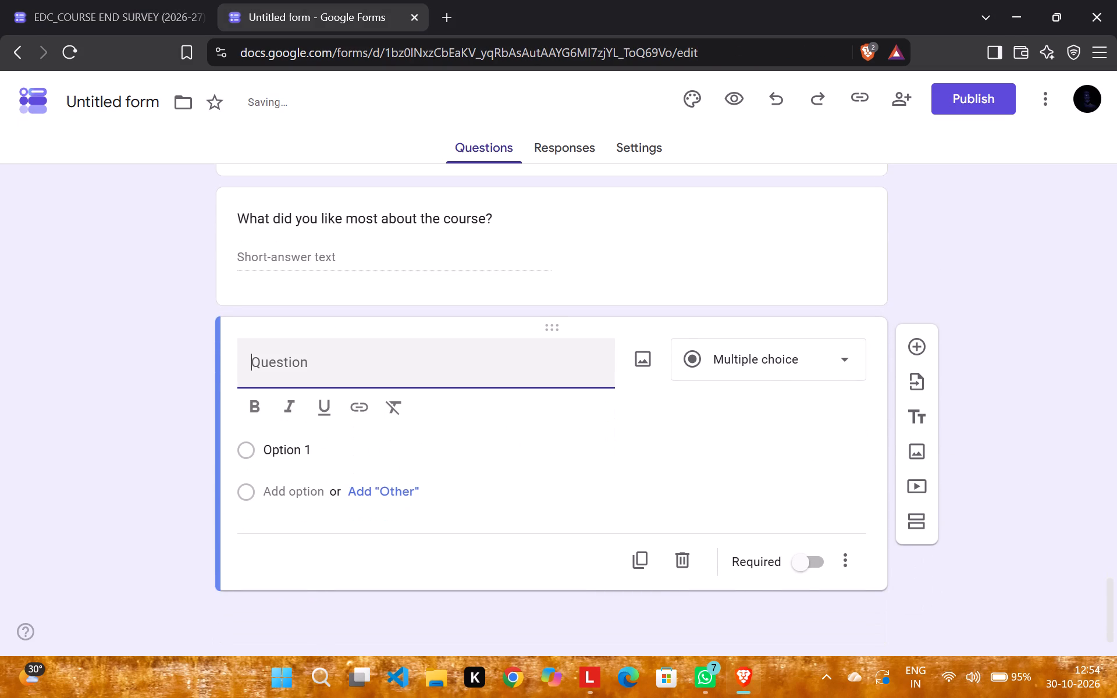
key(ctrl+v)
click(728, 354)
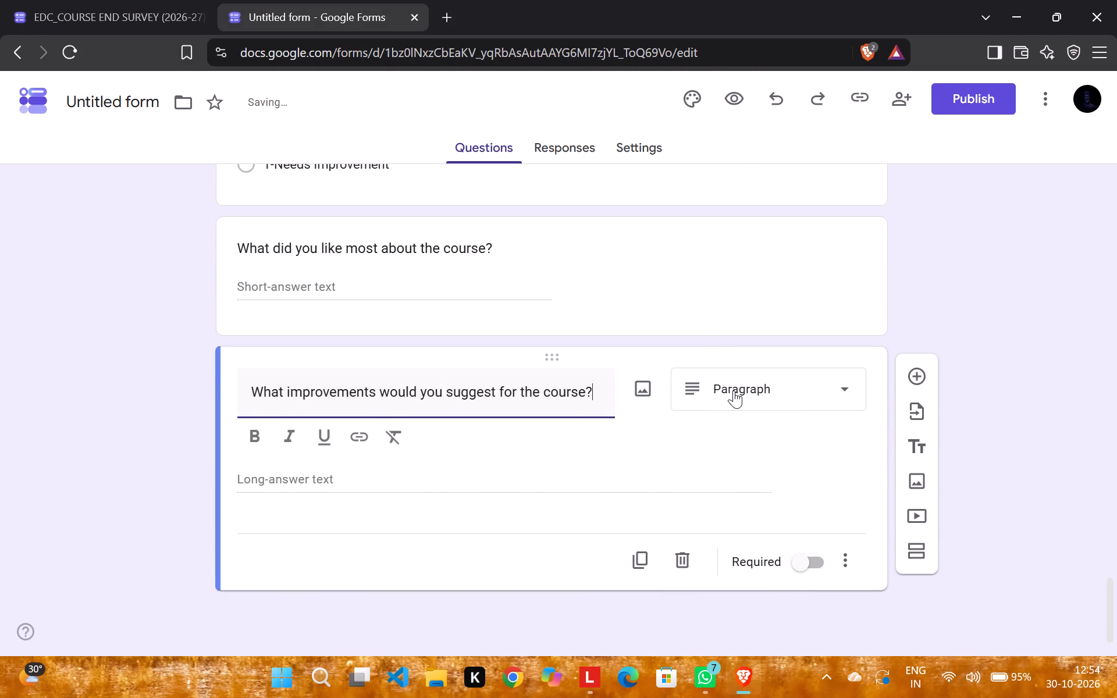
click(734, 390)
click(789, 116)
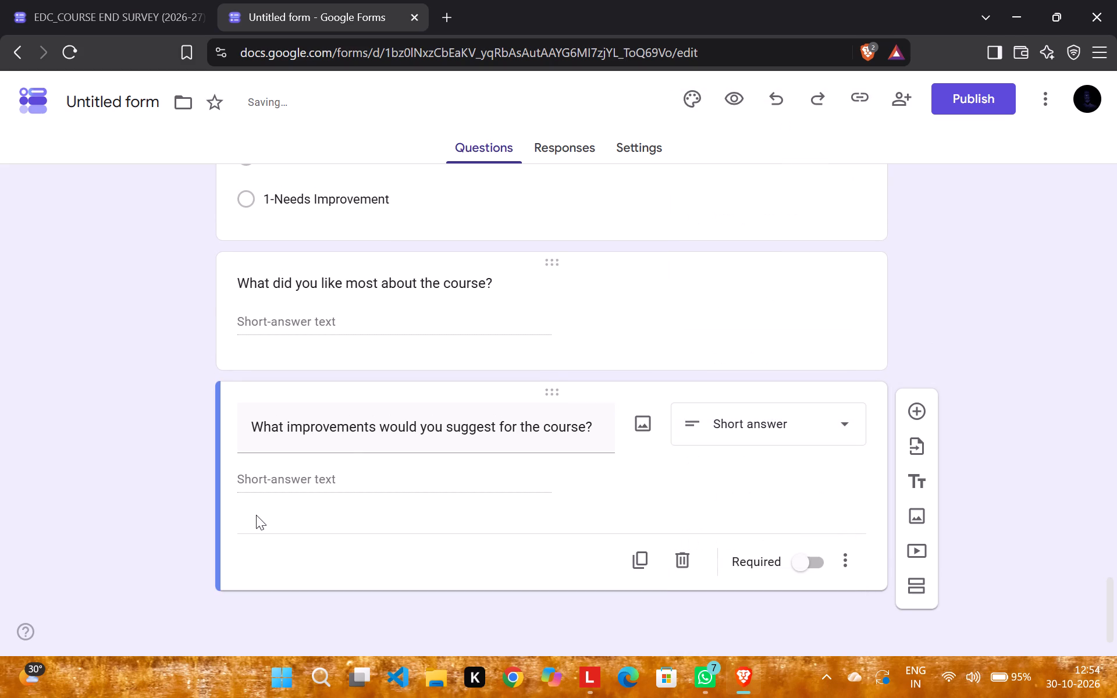
Add a short-answer question "Any specific feedback on the instructor or delivery methods?" copied from the existing survey.
scroll(259, 443, down, 4)
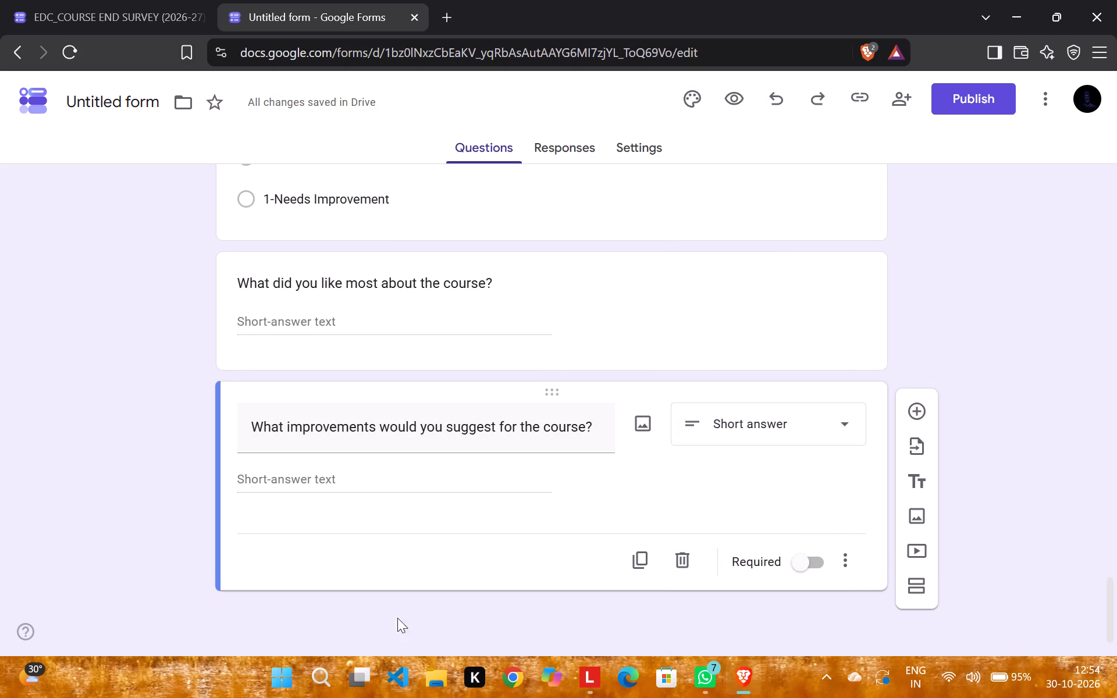
click(898, 409)
click(929, 413)
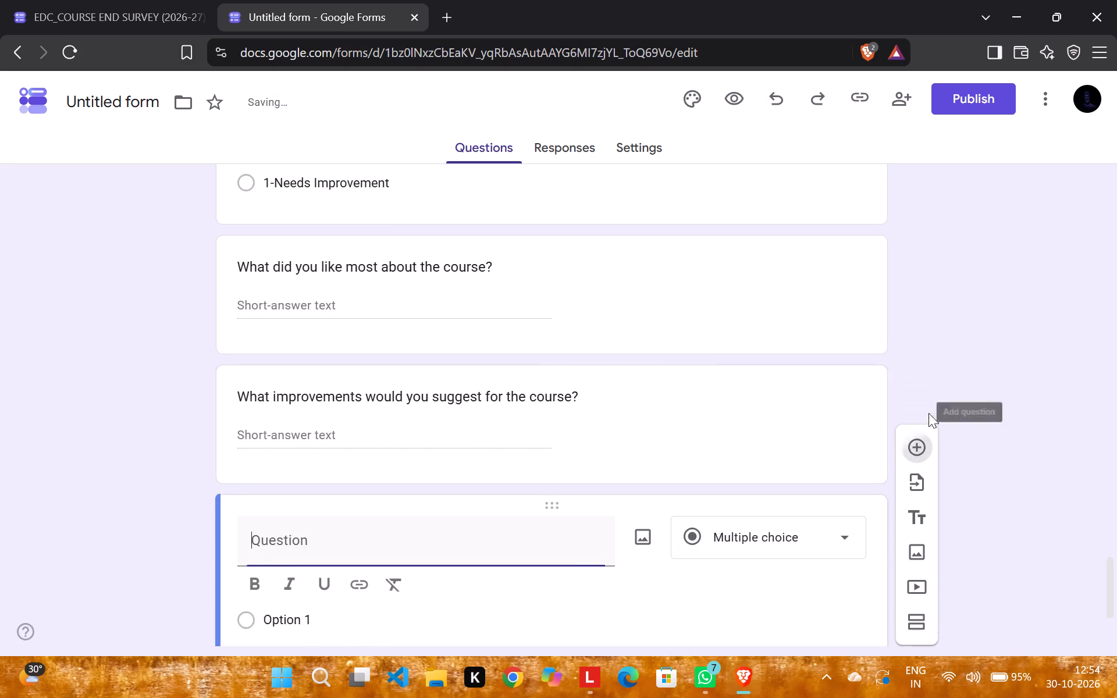
key(ctrl+Tab)
drag(285, 498, 649, 540)
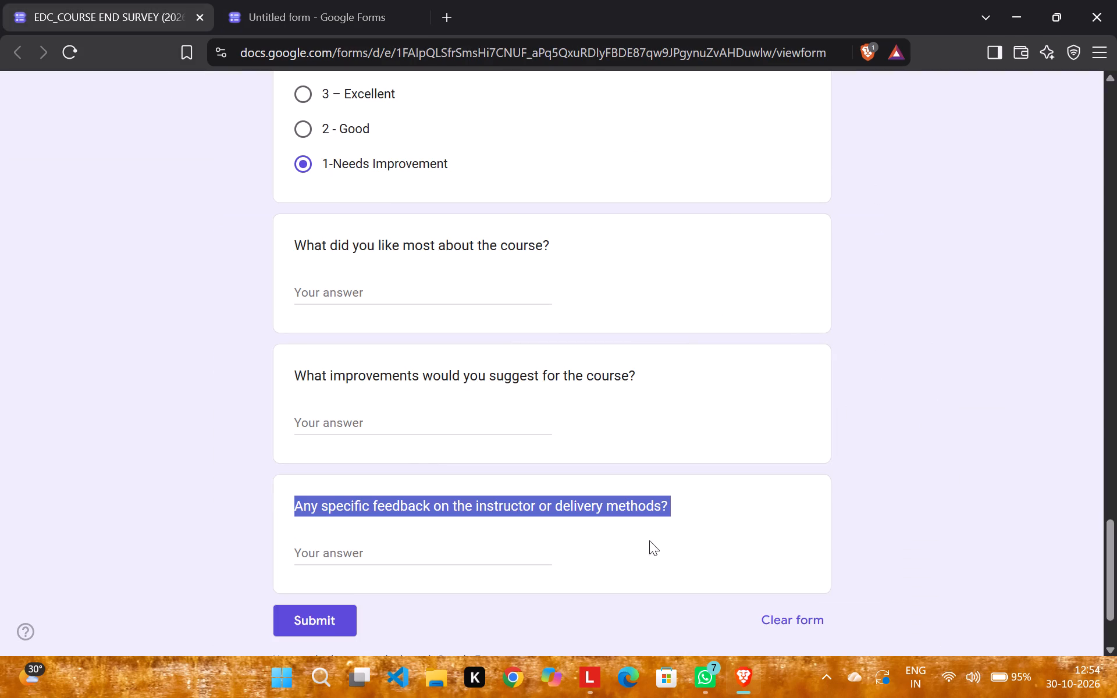
drag(649, 540, 662, 526)
key(ctrl+c)
key(ctrl+Tab)
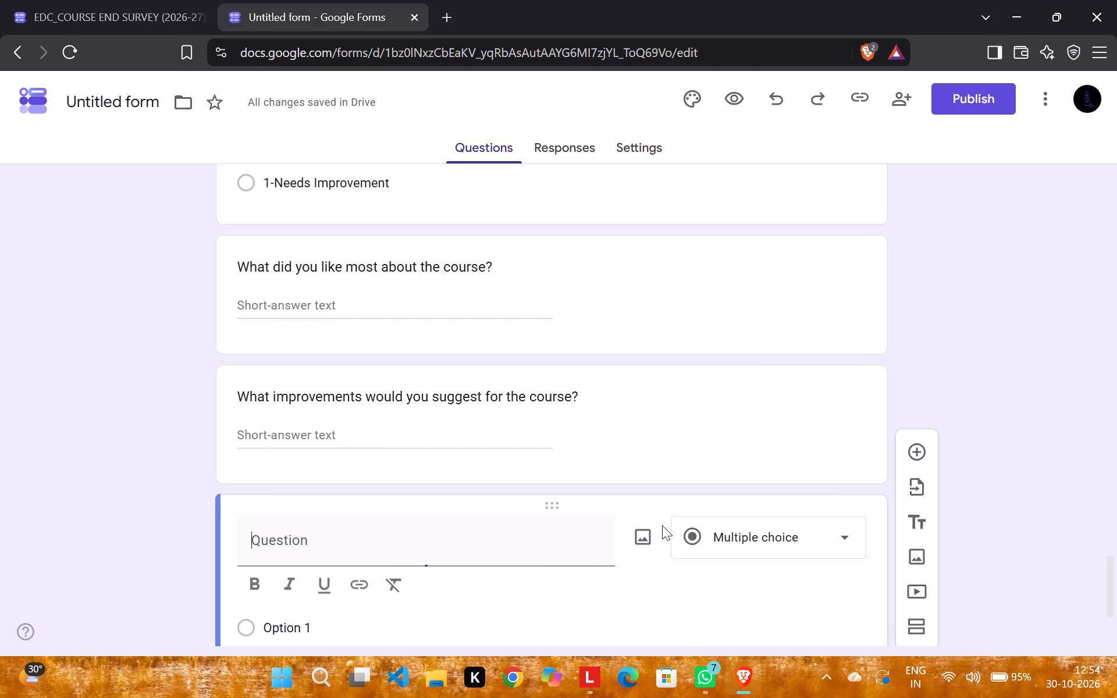
click(391, 528)
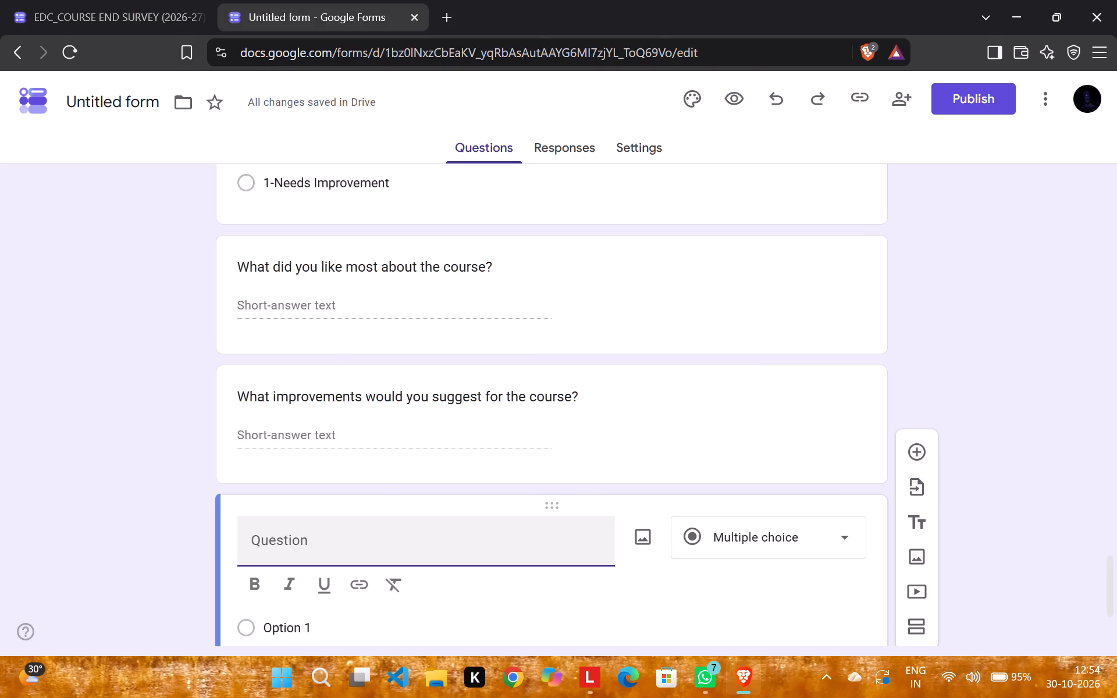
key(ctrl+v)
click(777, 537)
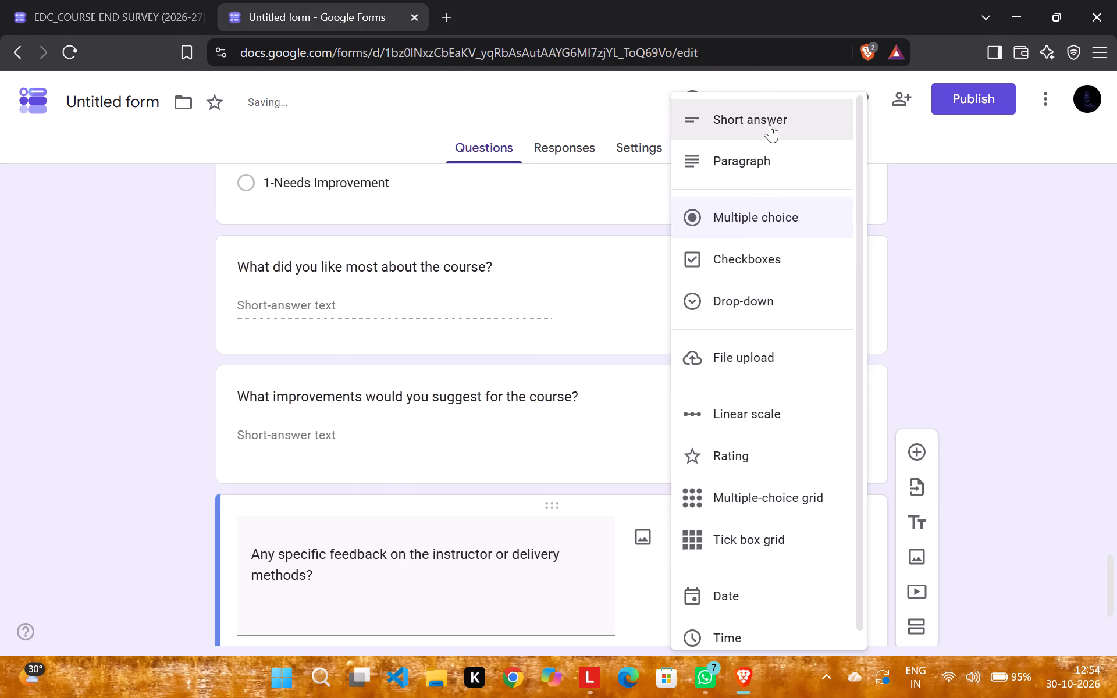
click(773, 116)
scroll(688, 258, down, 2)
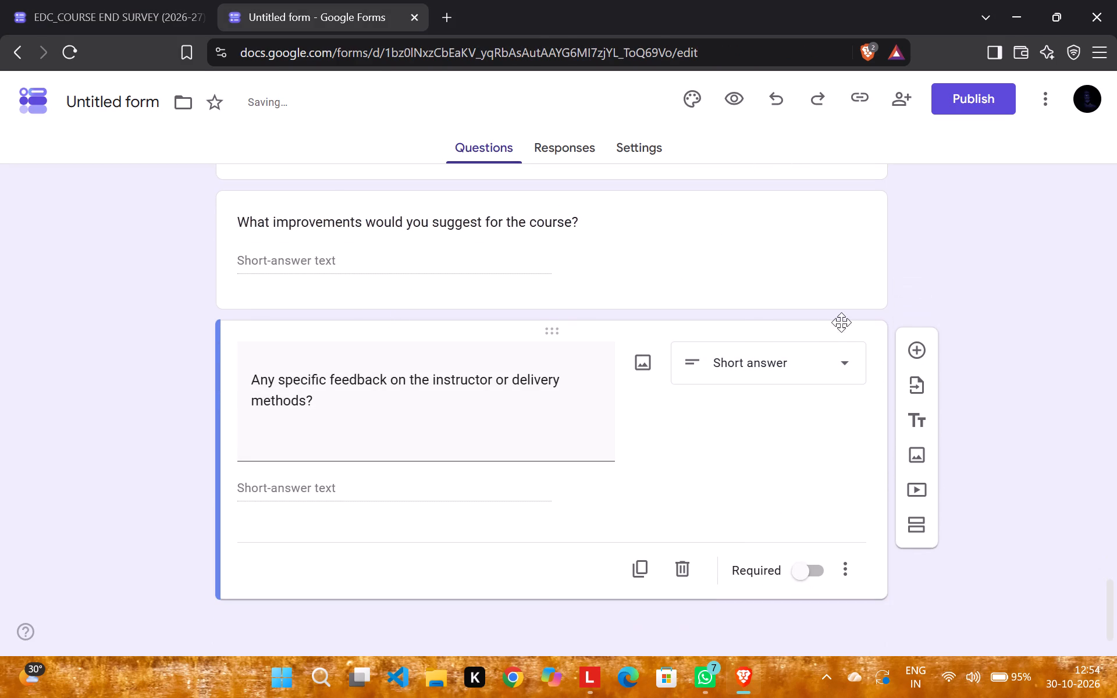
click(984, 272)
Review the new form up to its title and compare its opening questions with those of the existing survey.
scroll(862, 390, up, 6)
scroll(861, 390, up, 19)
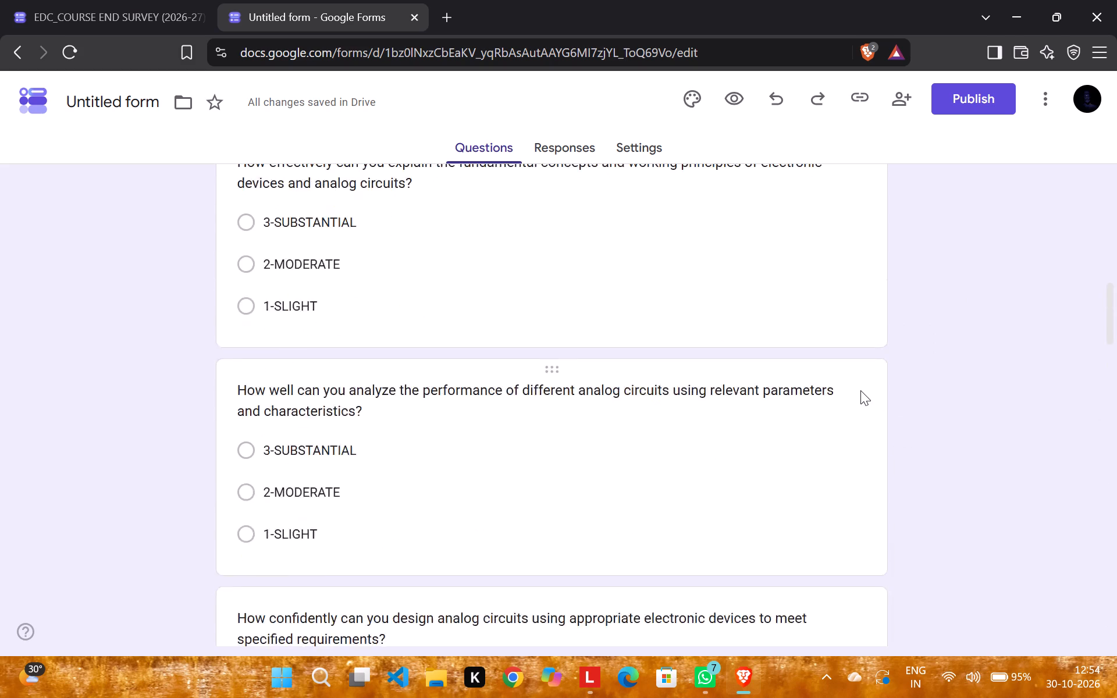
scroll(860, 390, up, 20)
scroll(860, 390, up, 3)
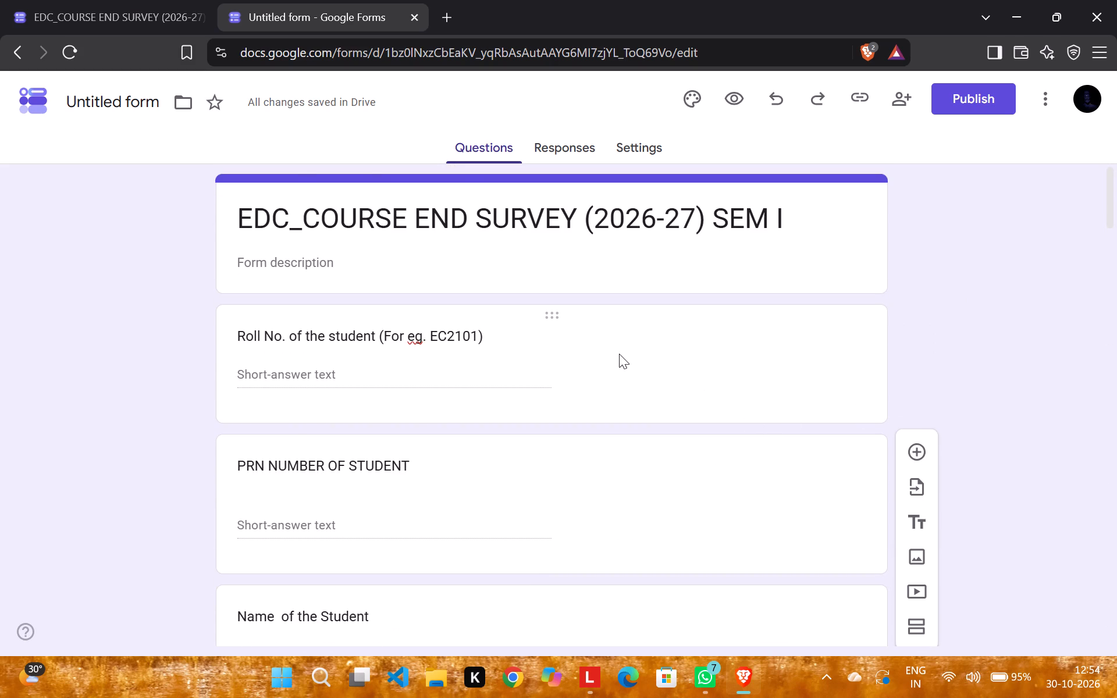
key(ctrl+Tab)
scroll(596, 322, up, 7)
scroll(596, 320, up, 20)
scroll(596, 320, up, 1)
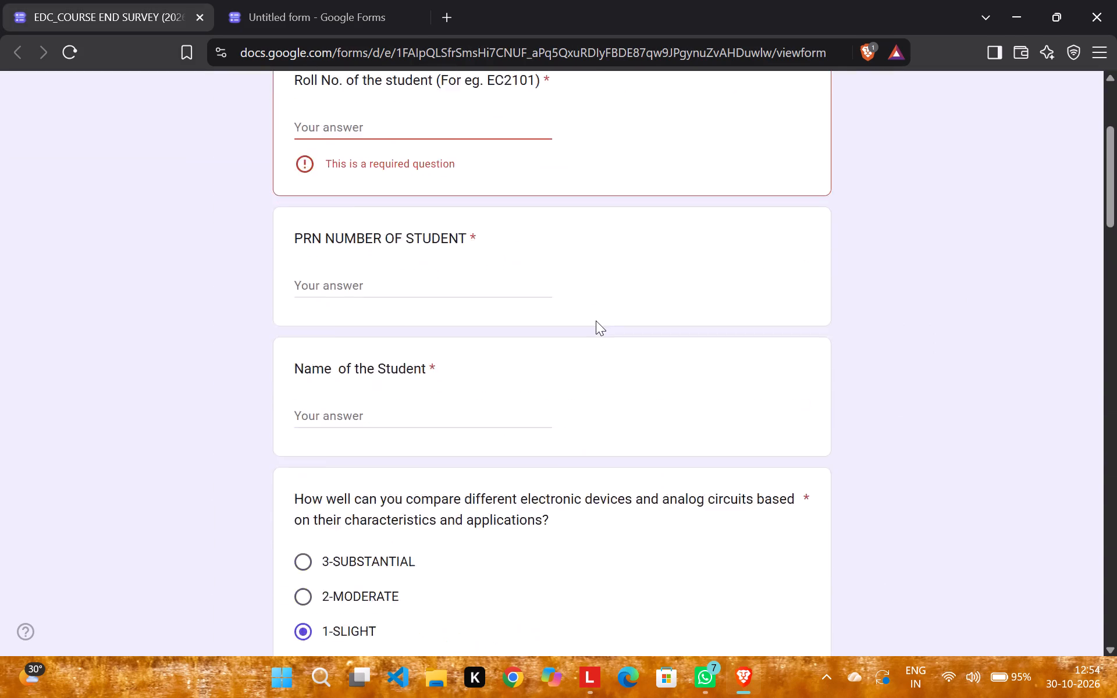
scroll(596, 320, up, 15)
click(870, 244)
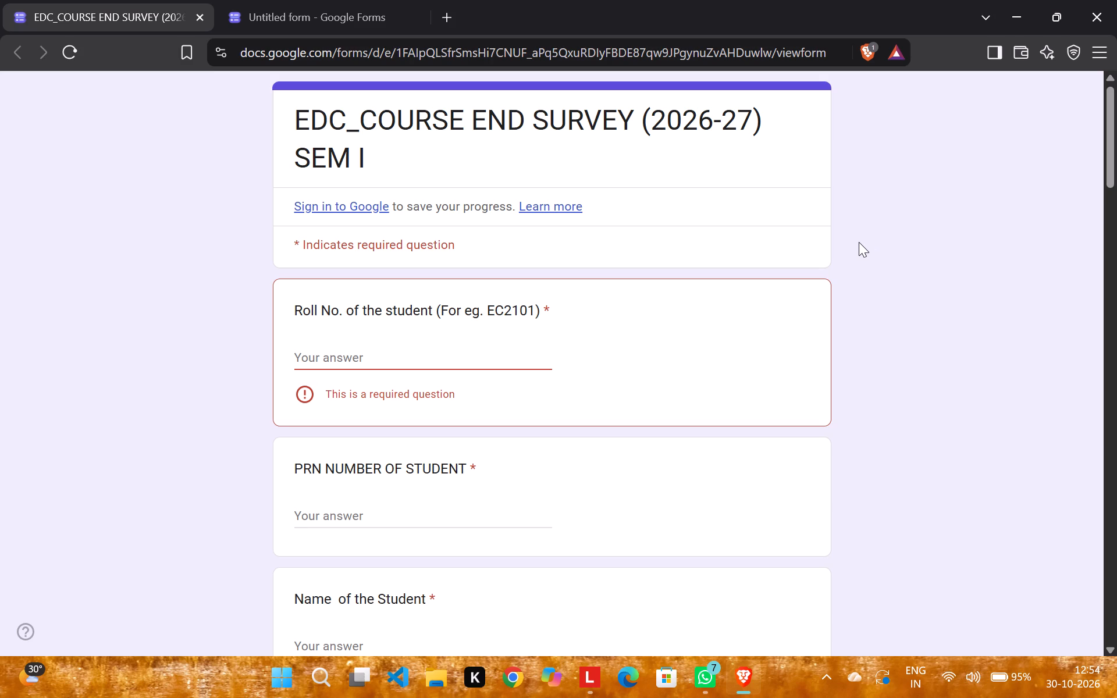
key(ctrl+Tab)
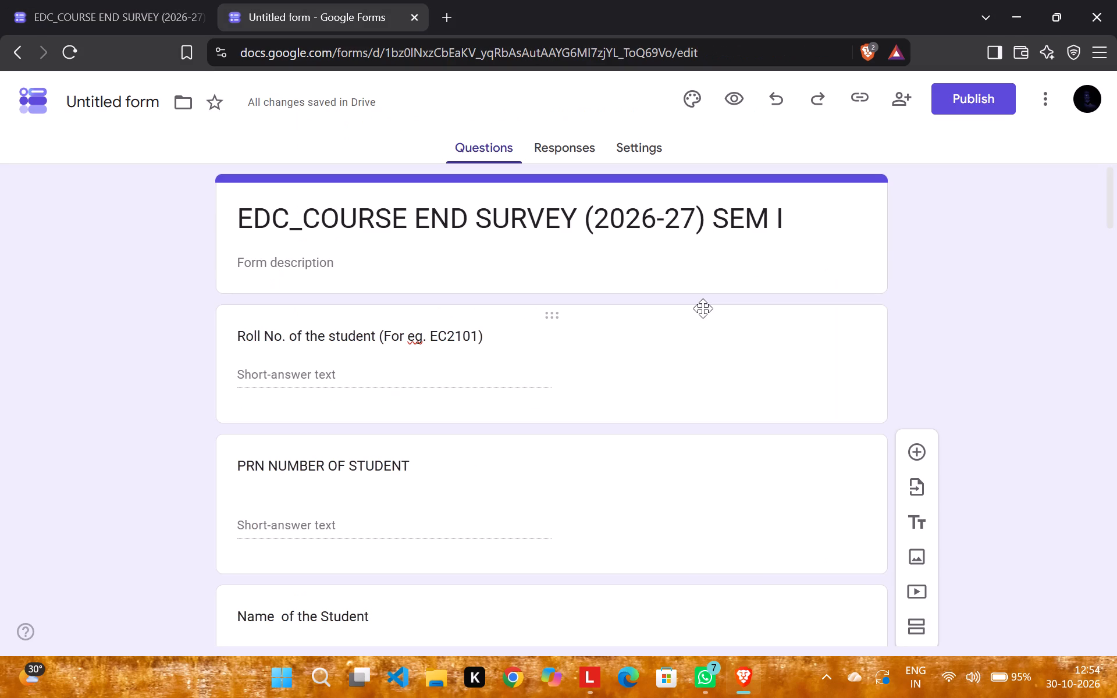
Change the example in the roll number question to EC2201.
key(ctrl+Tab)
key(ctrl+Tab)
click(460, 332)
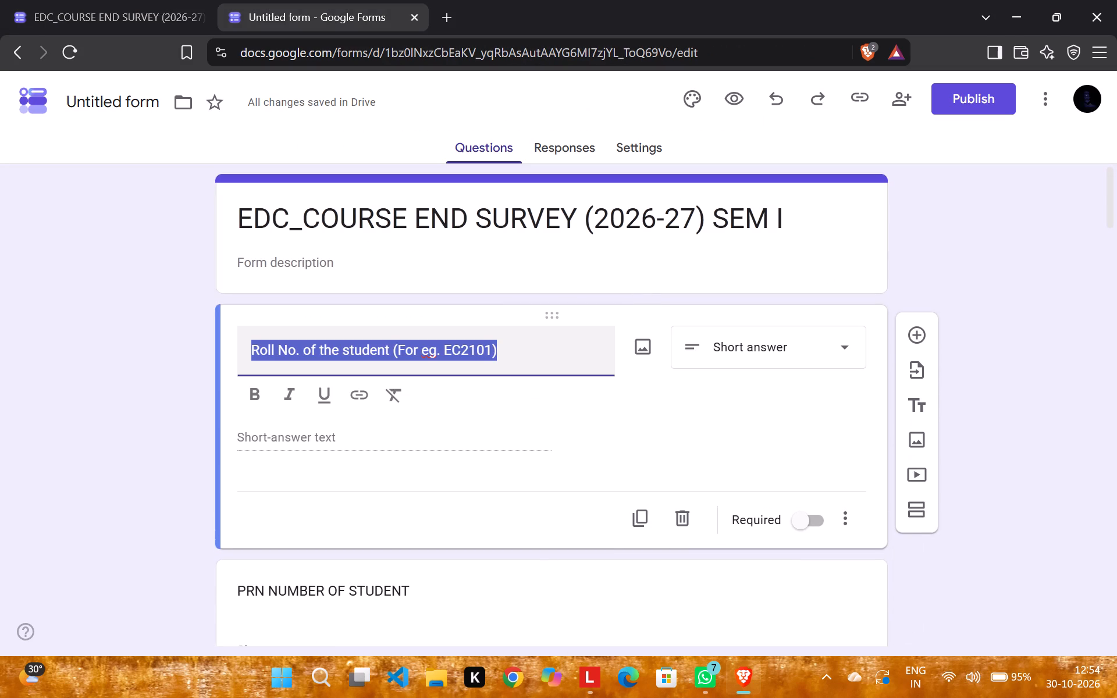
click(474, 348)
key(BackSpace)
key(2)
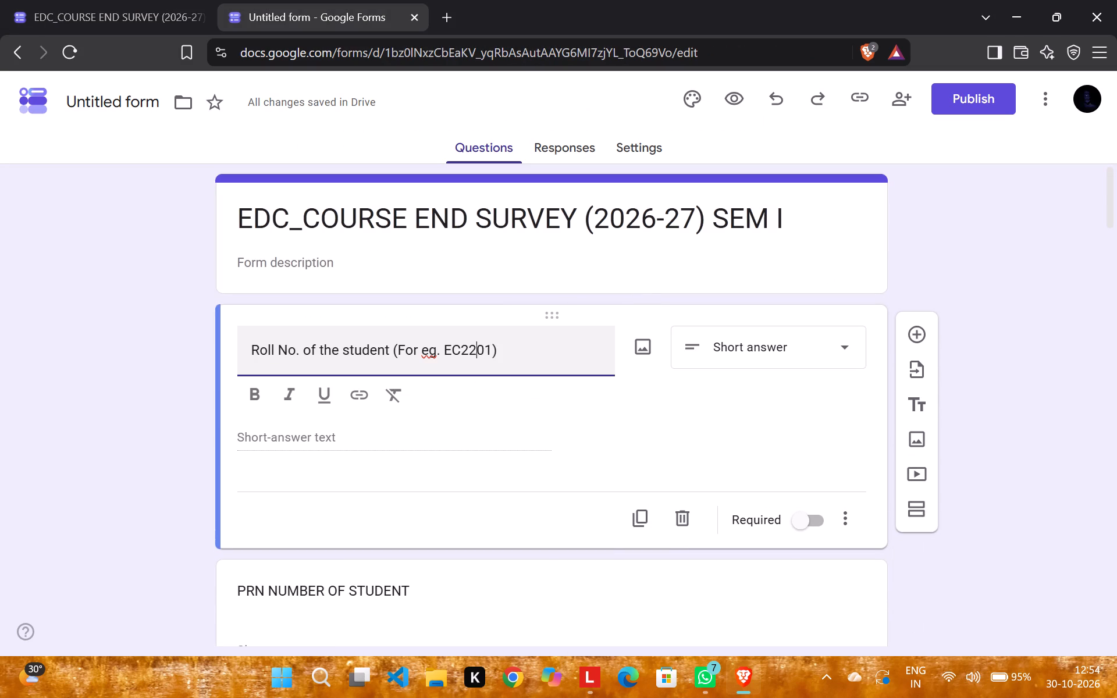
click(1027, 270)
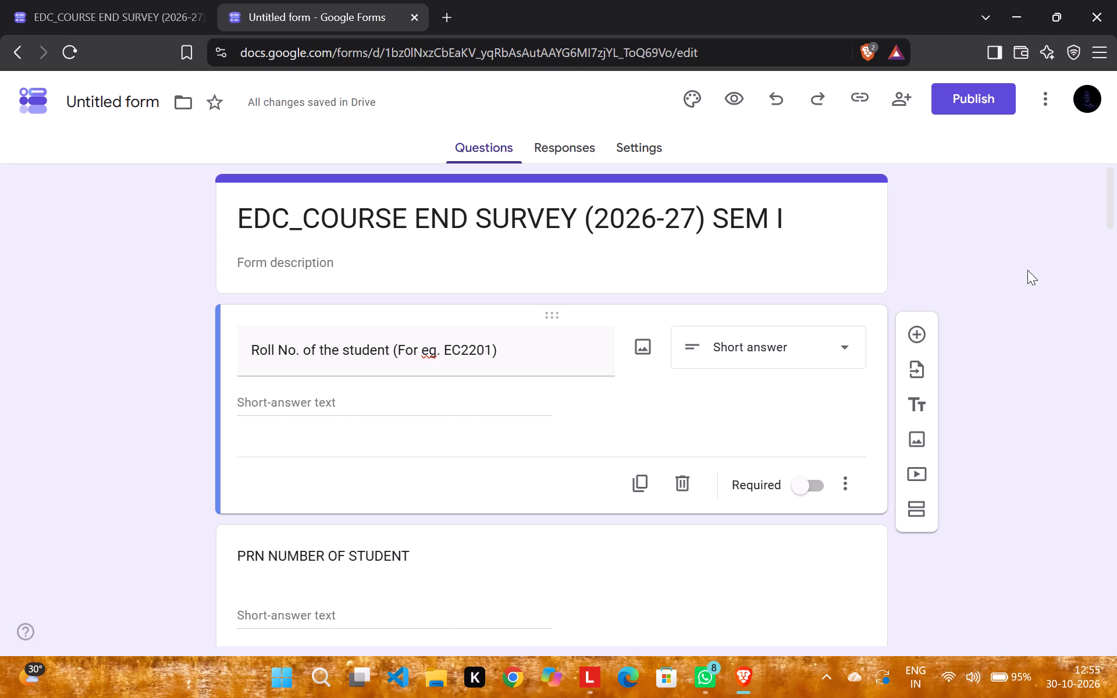
click(940, 297)
Check the required marks in the existing survey and make the new form's roll number question required.
key(ctrl+Tab)
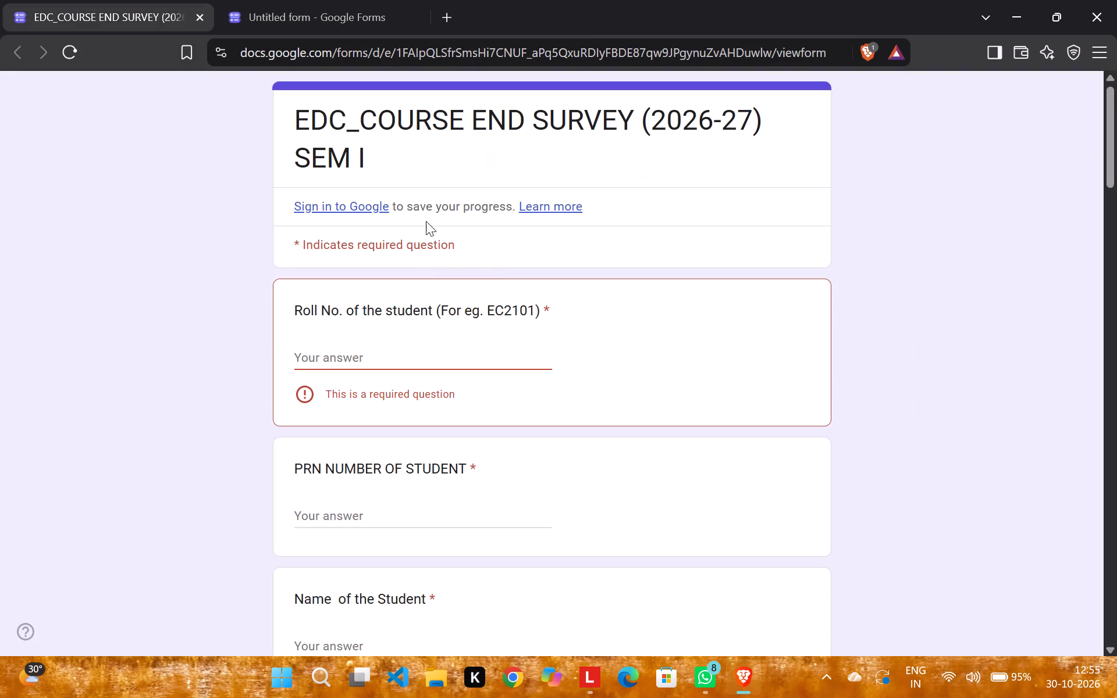
key(ctrl+Tab)
key(ctrl+Tab)
key(ctrl+Tab)
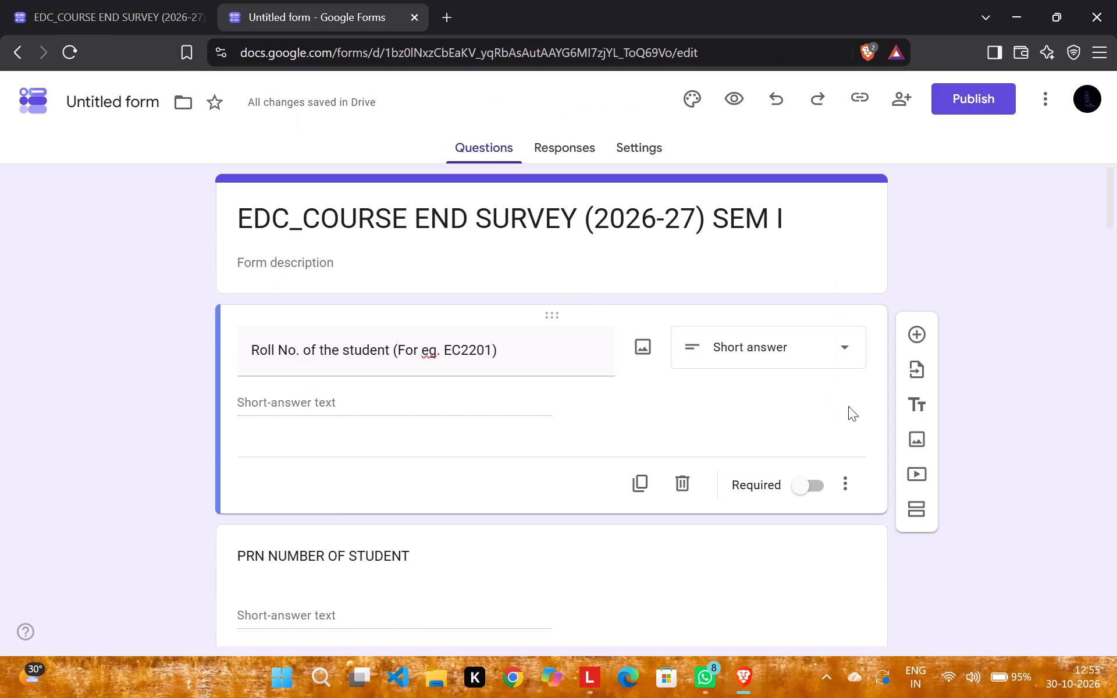
click(809, 487)
scroll(766, 429, down, 4)
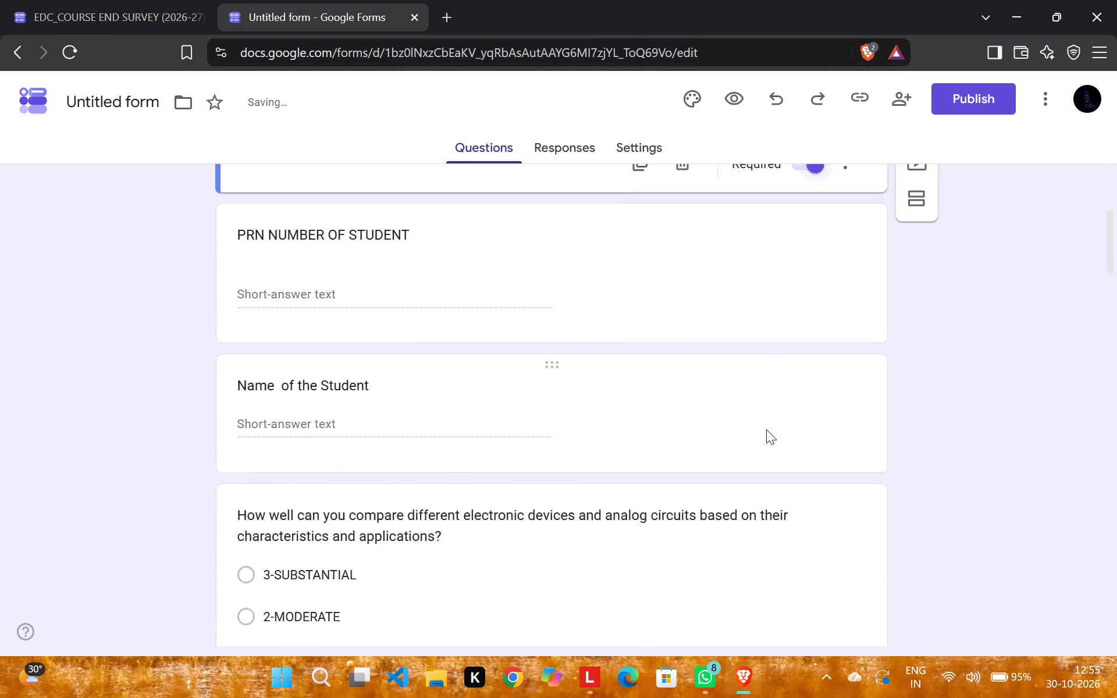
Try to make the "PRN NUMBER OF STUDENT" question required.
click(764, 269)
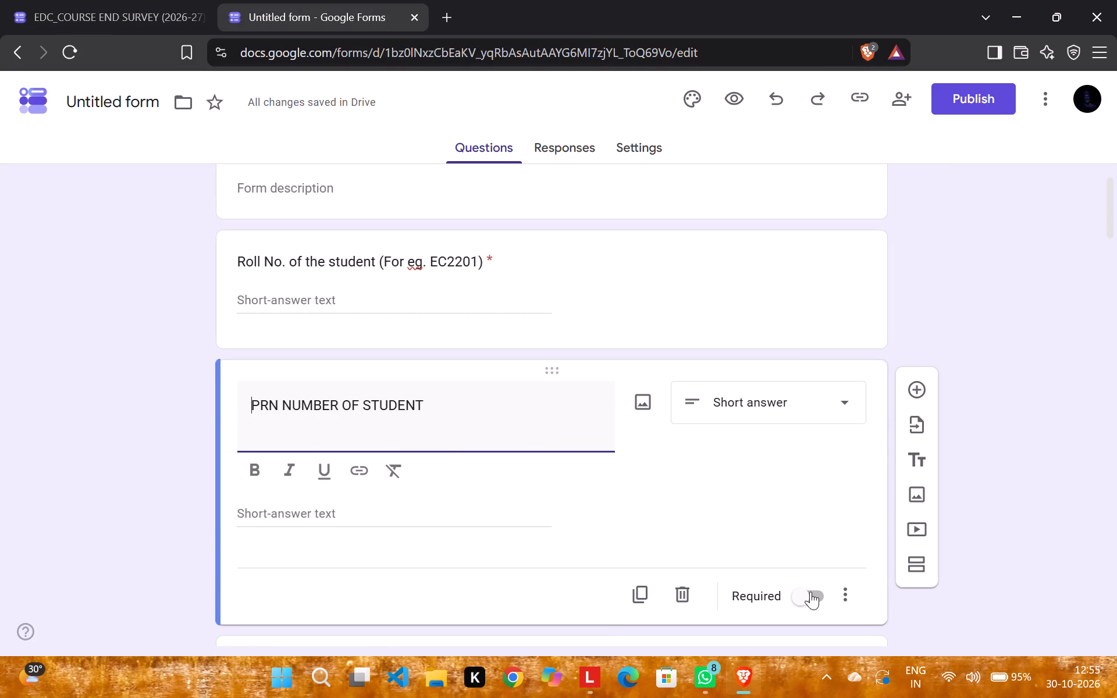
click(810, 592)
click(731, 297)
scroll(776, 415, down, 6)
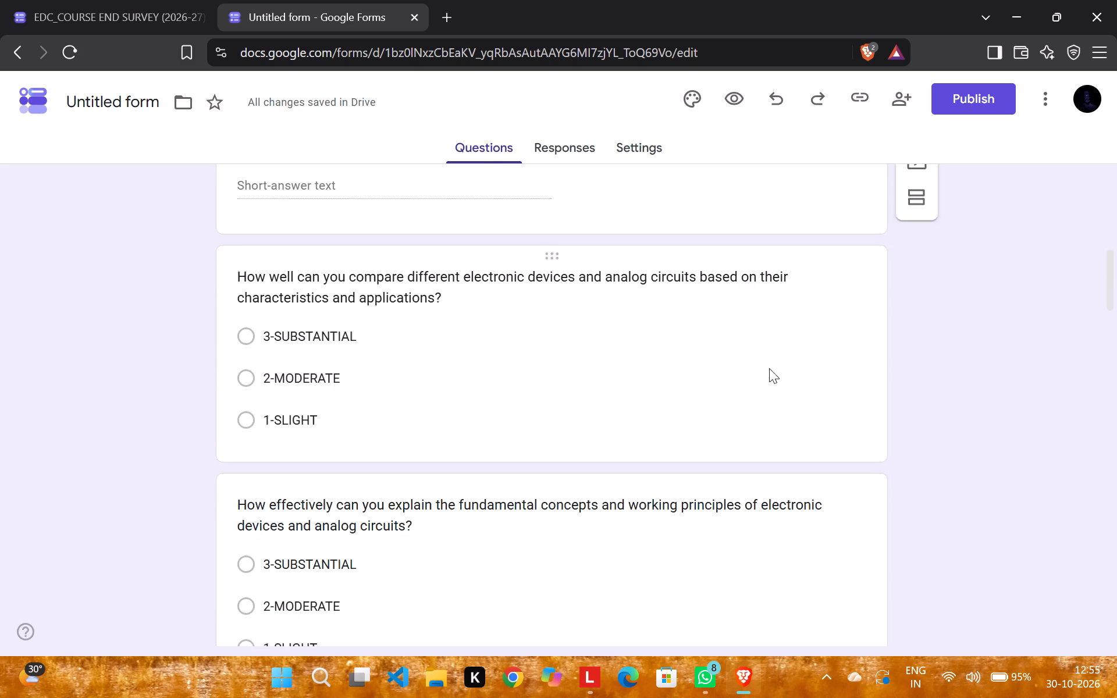
Make the "Name of the Student" question required.
click(760, 209)
click(807, 585)
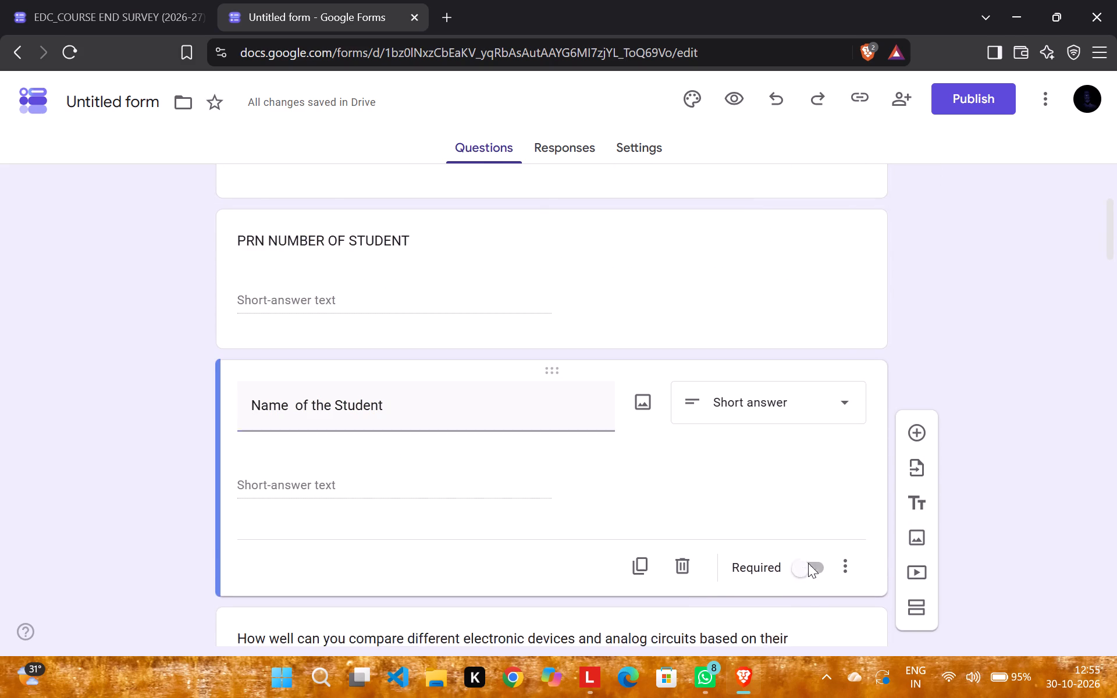
scroll(809, 543, down, 4)
click(809, 199)
Make the four multiple-choice questions with the 3-SUBSTANTIAL, 2-MODERATE and 1-SLIGHT options required.
click(795, 487)
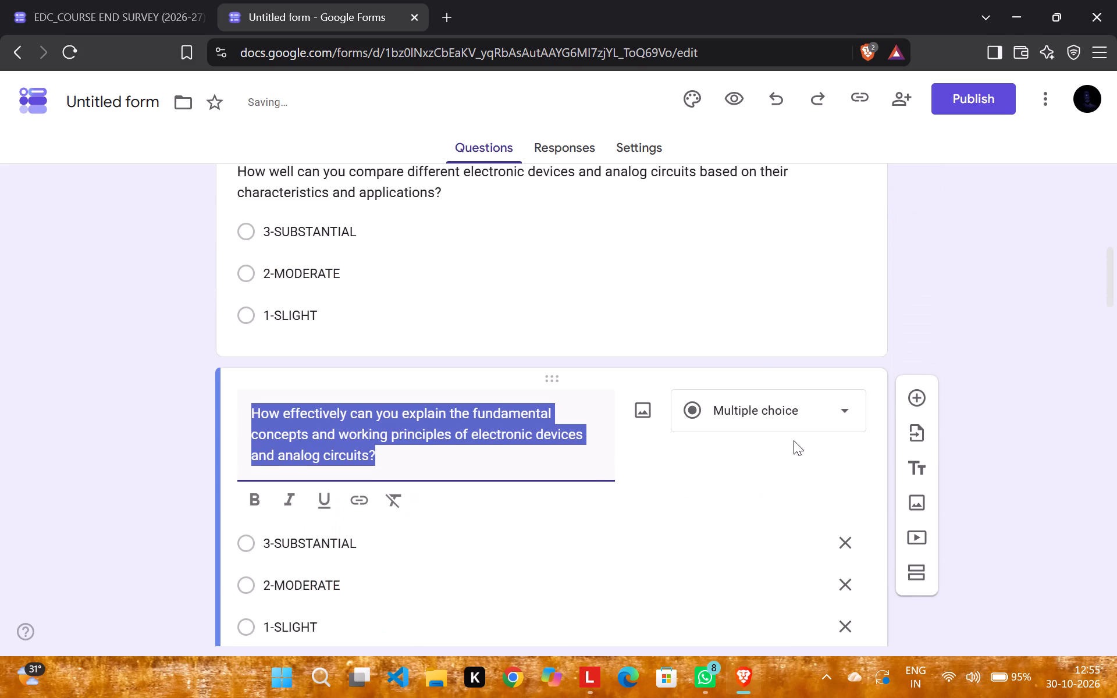
click(775, 290)
click(807, 476)
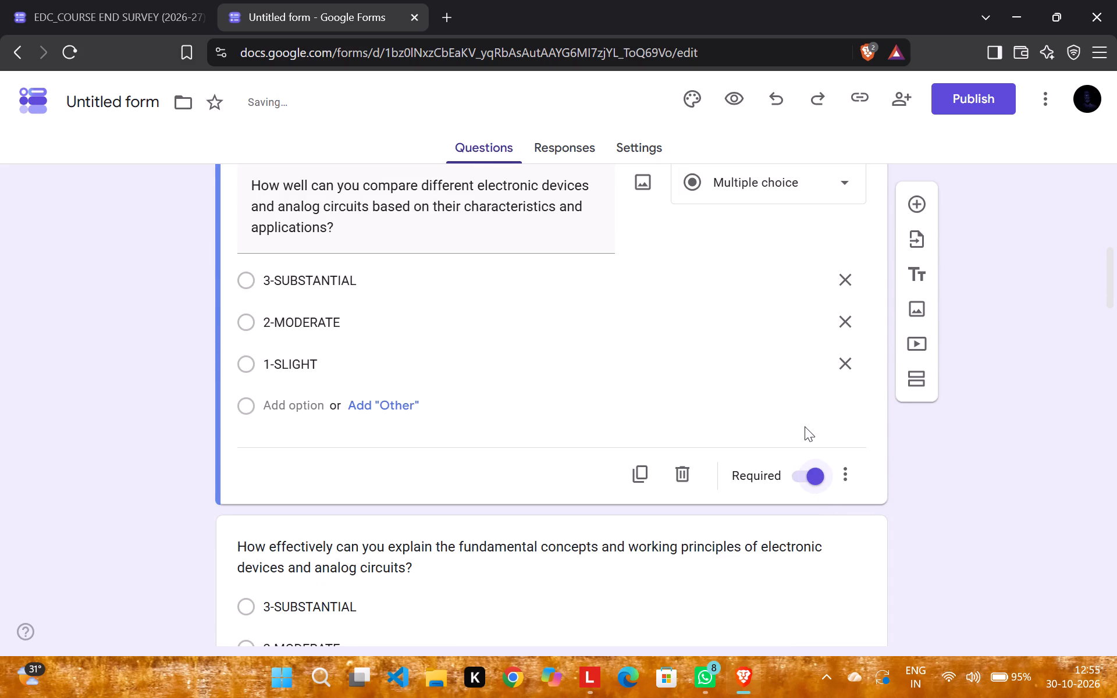
scroll(796, 413, down, 3)
click(821, 371)
scroll(830, 439, down, 1)
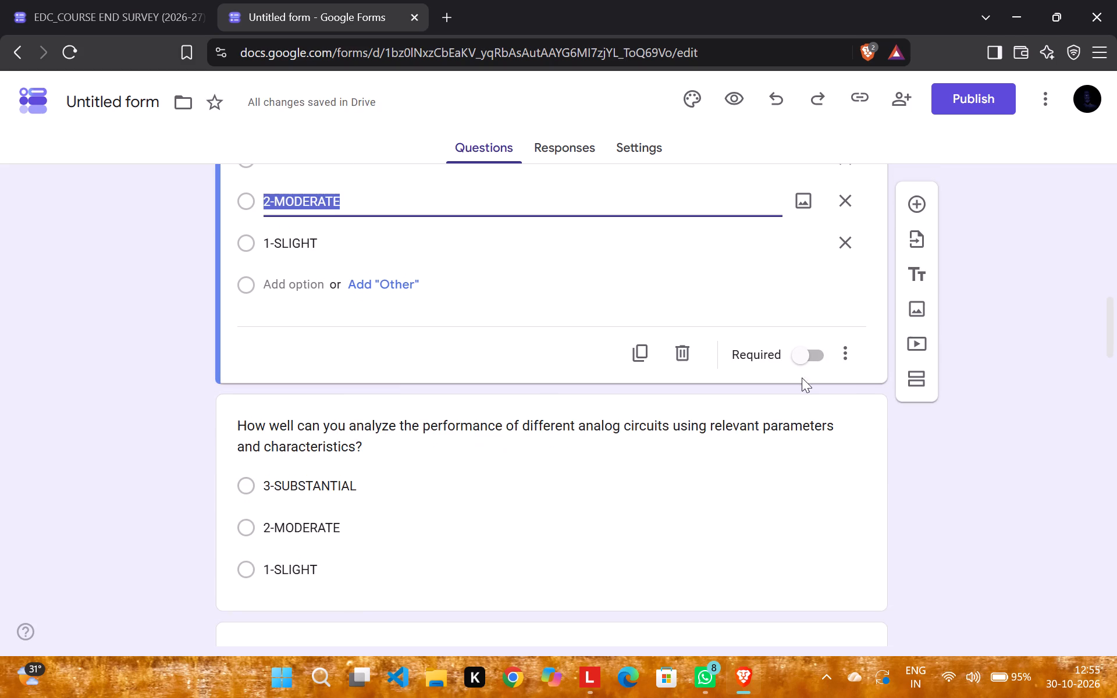
click(806, 361)
scroll(804, 371, down, 2)
click(782, 352)
click(805, 398)
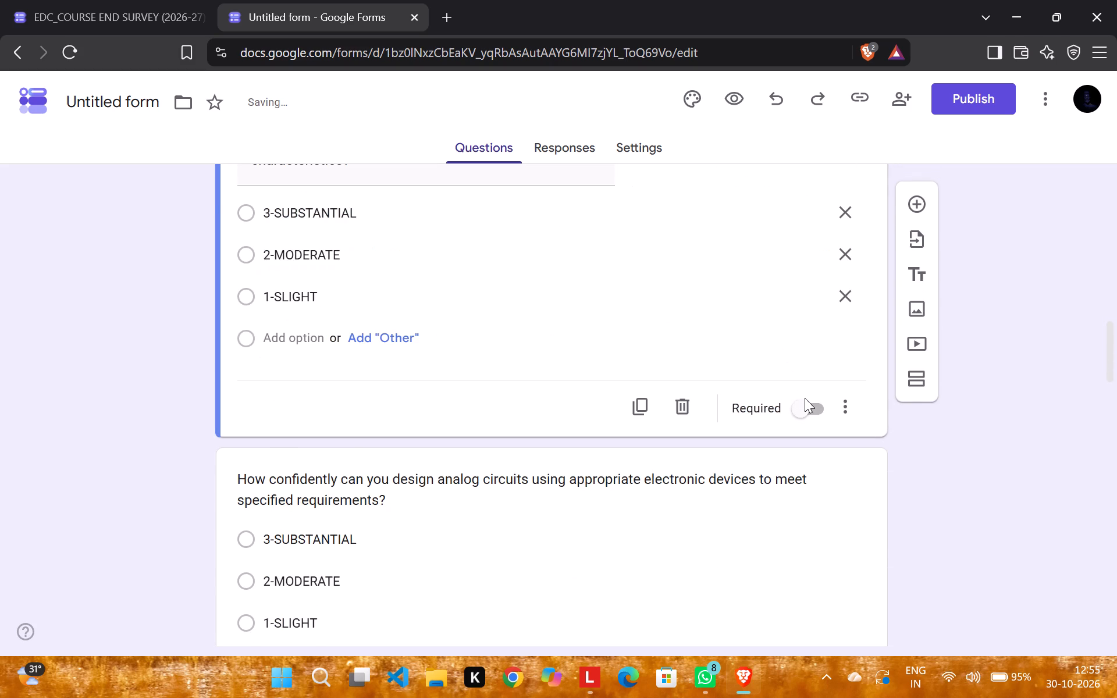
click(805, 409)
scroll(803, 401, down, 4)
click(752, 291)
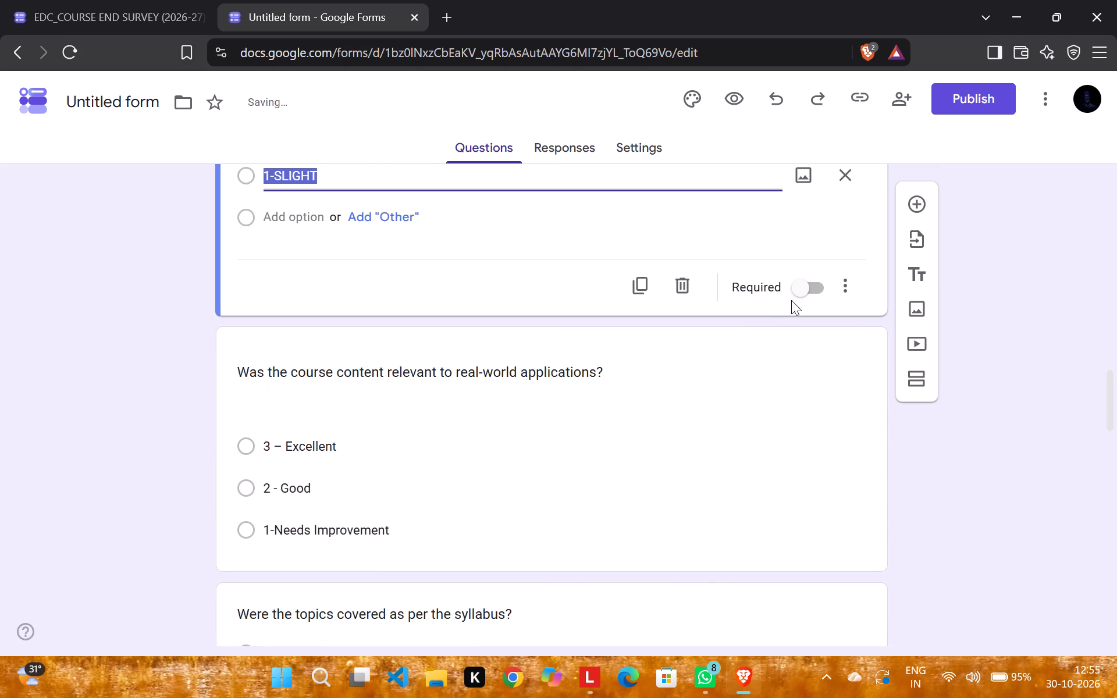
click(796, 297)
click(798, 290)
Make the questions on real-world relevance, syllabus topic coverage and course structure and organization required.
scroll(798, 295, down, 2)
click(784, 266)
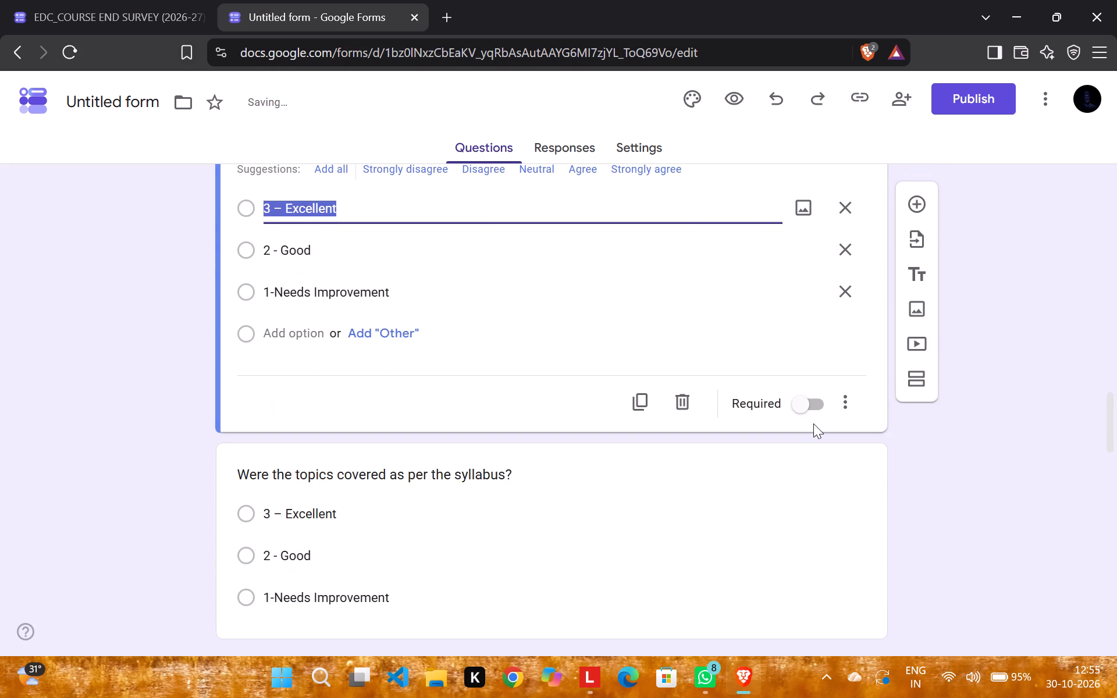
click(809, 409)
scroll(804, 389, down, 2)
click(787, 343)
click(808, 381)
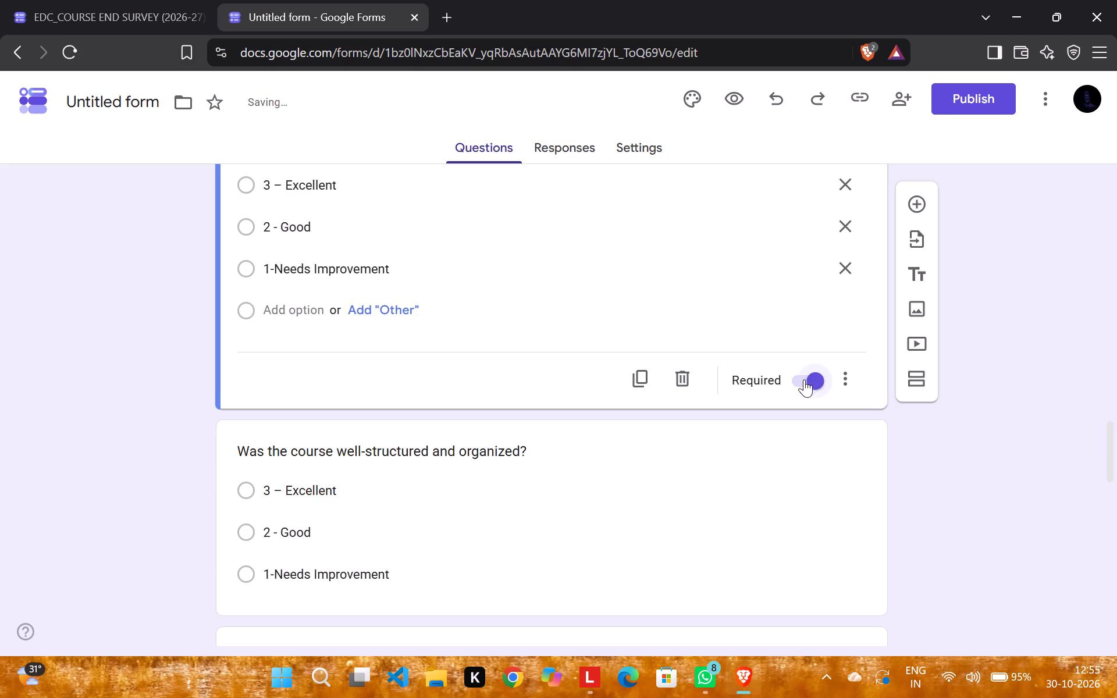
scroll(804, 379, down, 1)
click(772, 439)
click(804, 511)
click(802, 498)
Make the teaching methods question and the two multiple-choice questions after it, ending with reference materials and resources, required.
scroll(781, 431, down, 2)
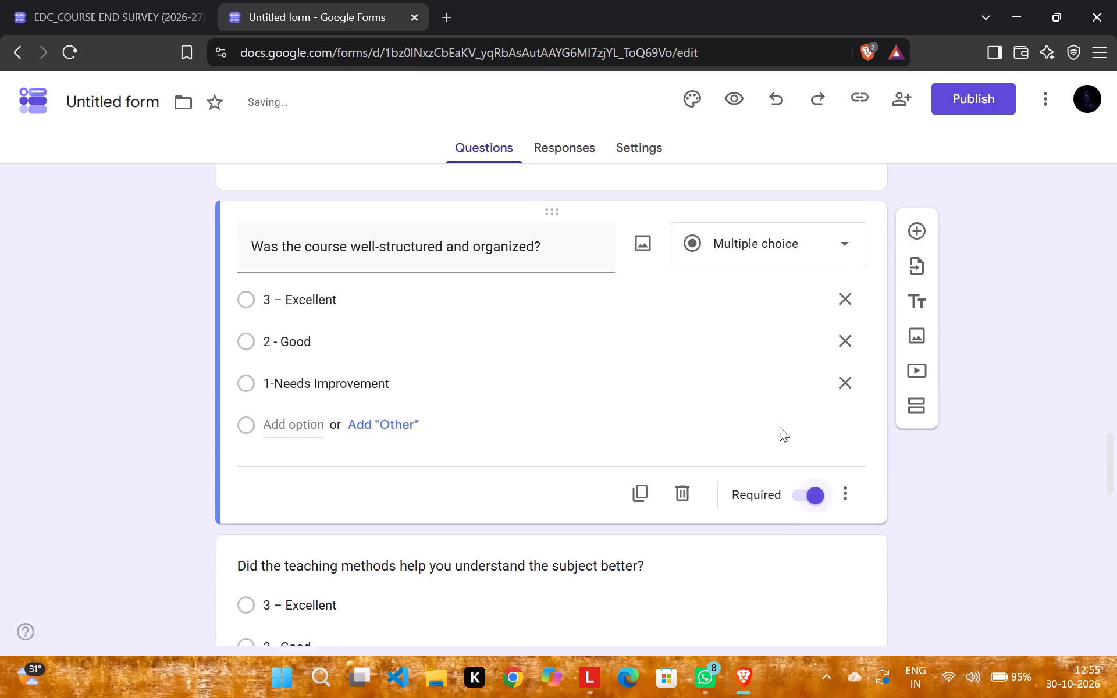
click(778, 413)
click(806, 611)
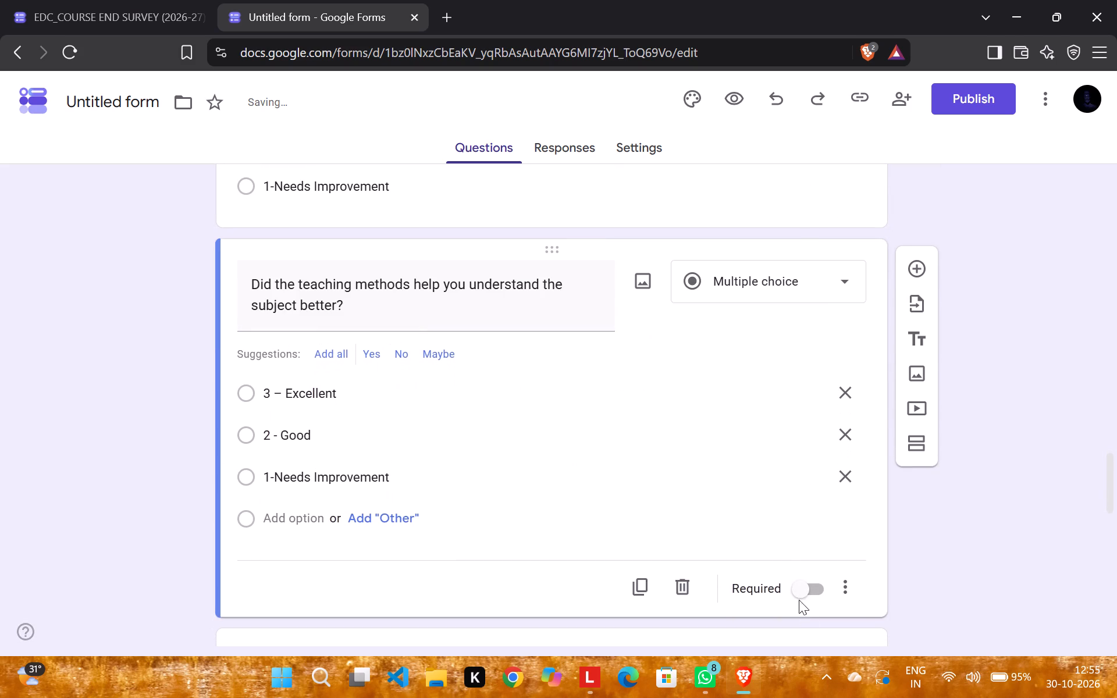
click(798, 591)
scroll(760, 460, down, 4)
click(762, 388)
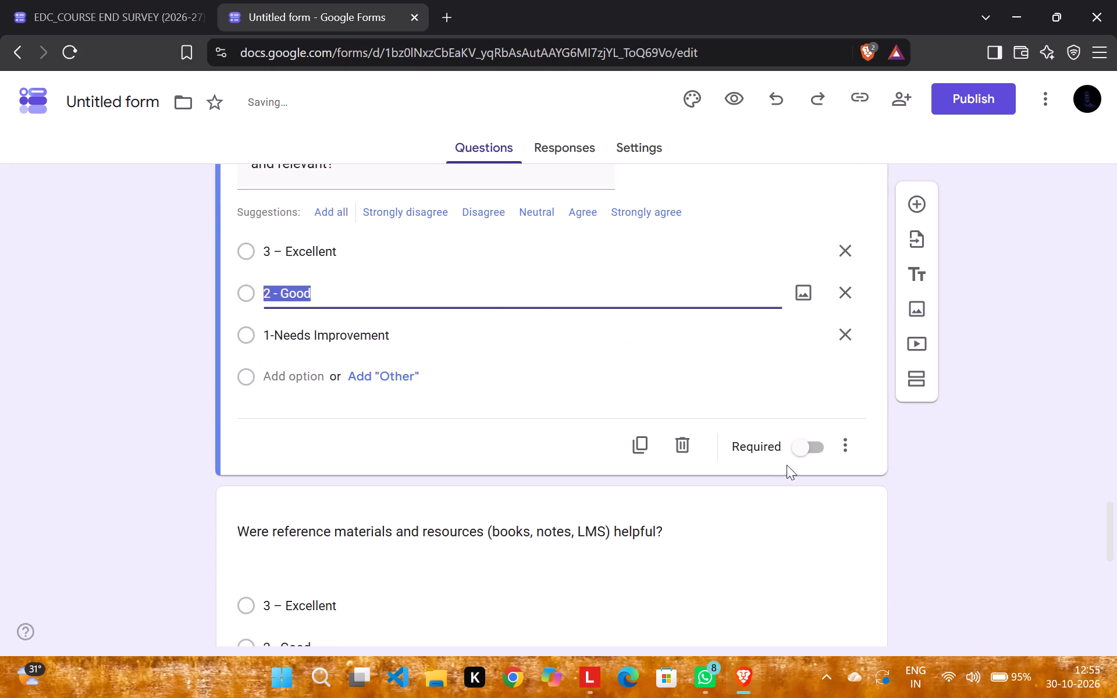
click(799, 443)
scroll(792, 429, down, 3)
click(791, 425)
click(803, 440)
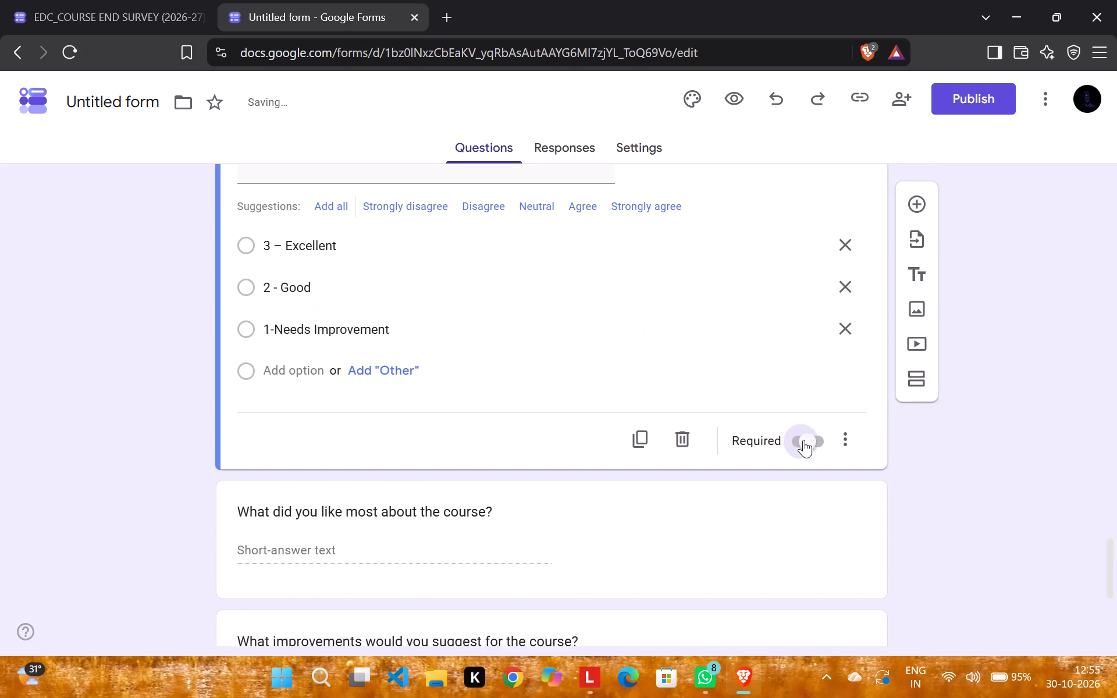
Make the three closing short-answer questions on what students liked, suggested improvements and instructor feedback required.
scroll(797, 435, down, 4)
click(801, 224)
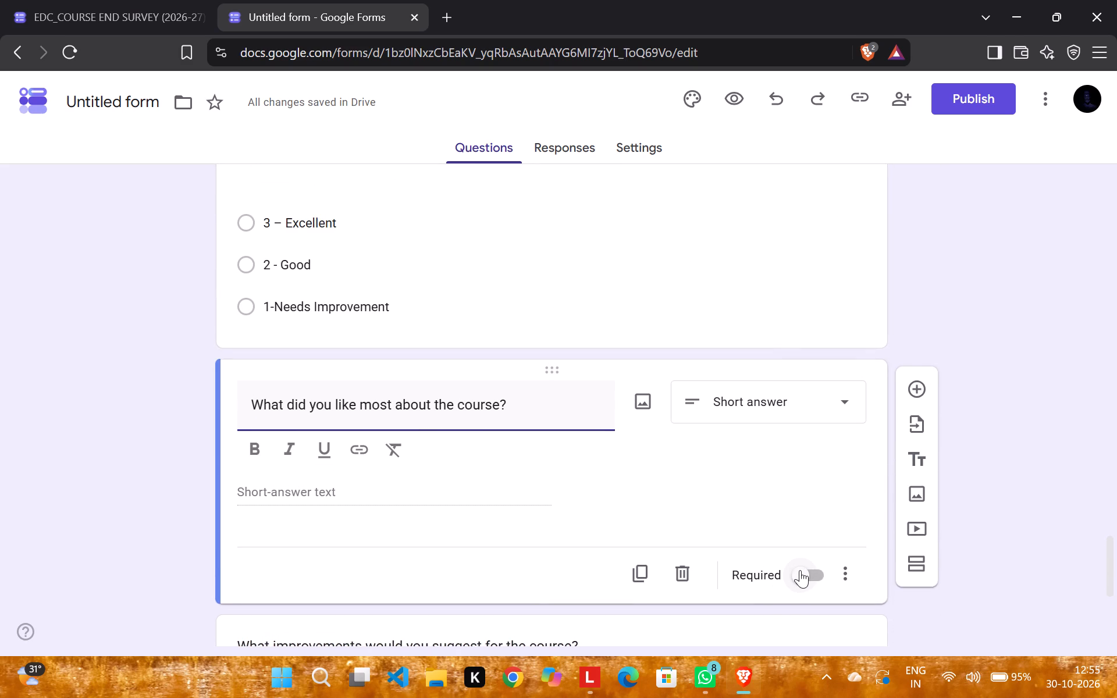
click(800, 571)
scroll(745, 443, down, 4)
click(798, 263)
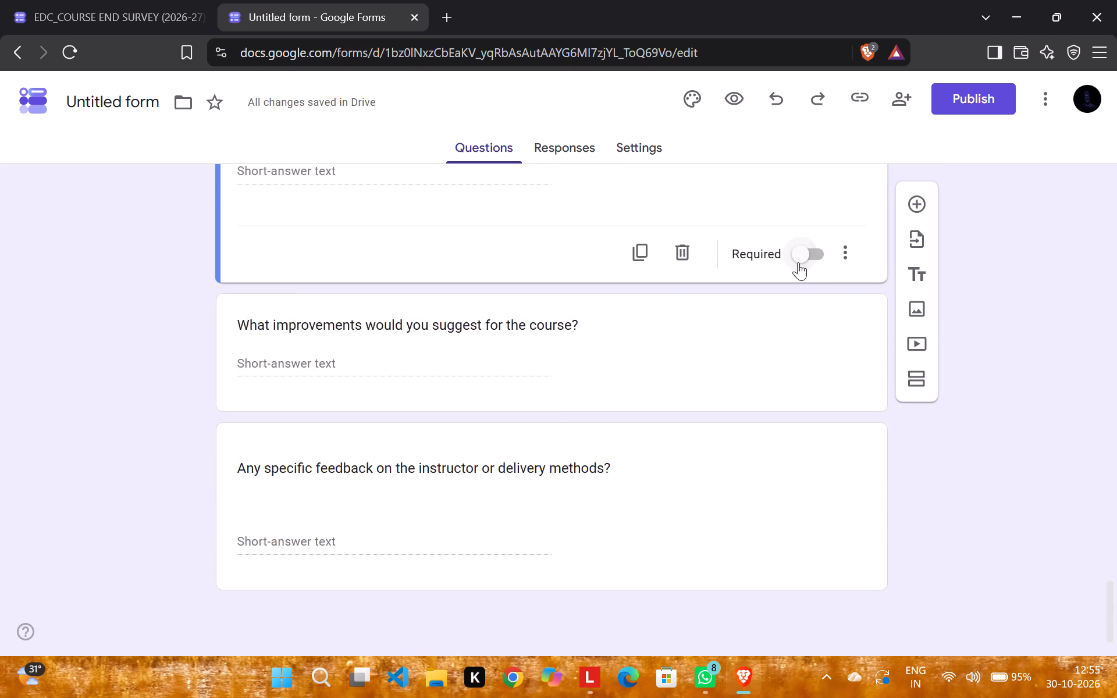
click(805, 255)
click(797, 356)
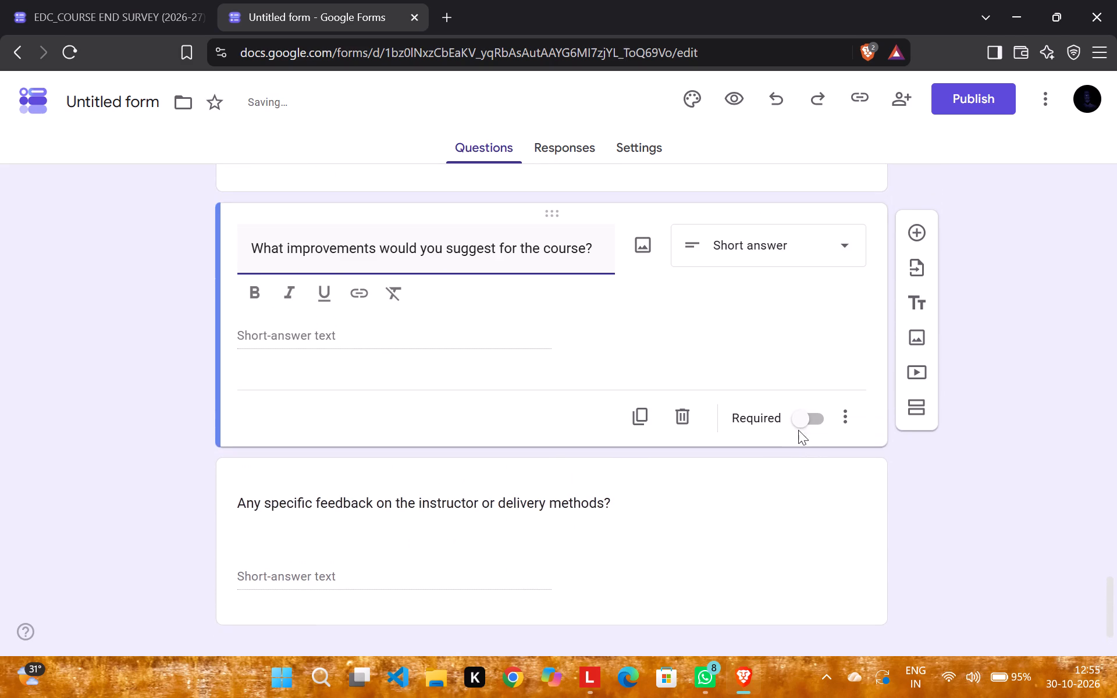
click(794, 420)
click(787, 470)
click(806, 618)
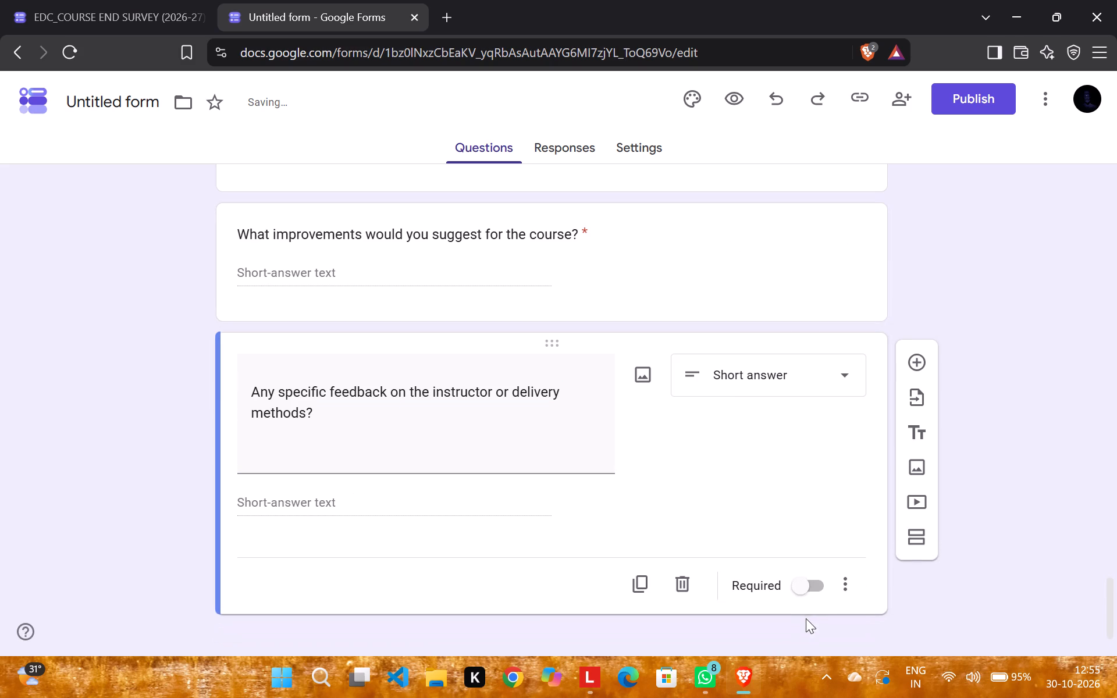
click(800, 577)
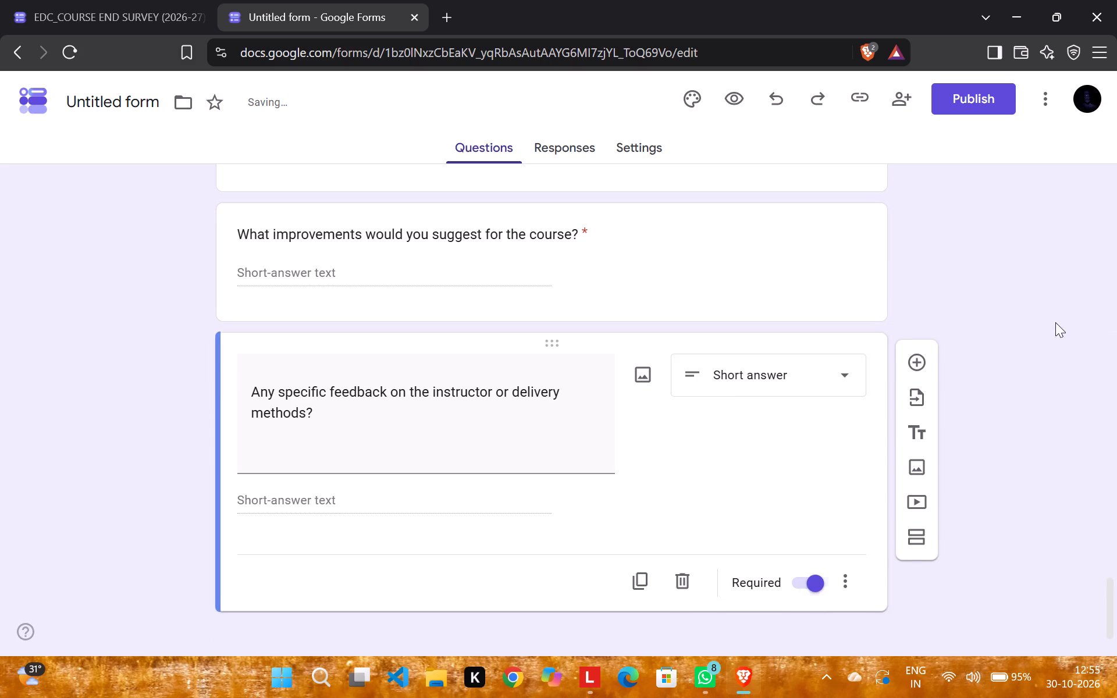
click(1055, 322)
Compare the wording and required marks of the new form's opening questions with those of the existing survey.
scroll(1009, 365, up, 20)
scroll(1009, 365, up, 20)
scroll(1009, 365, up, 1)
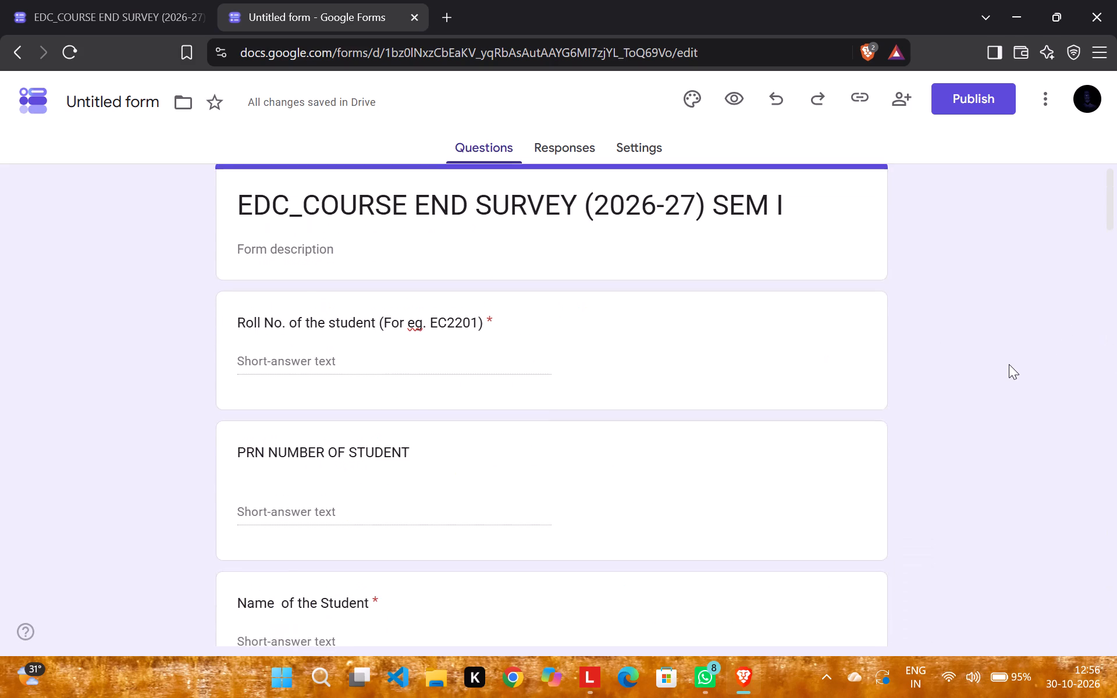
scroll(1009, 364, up, 2)
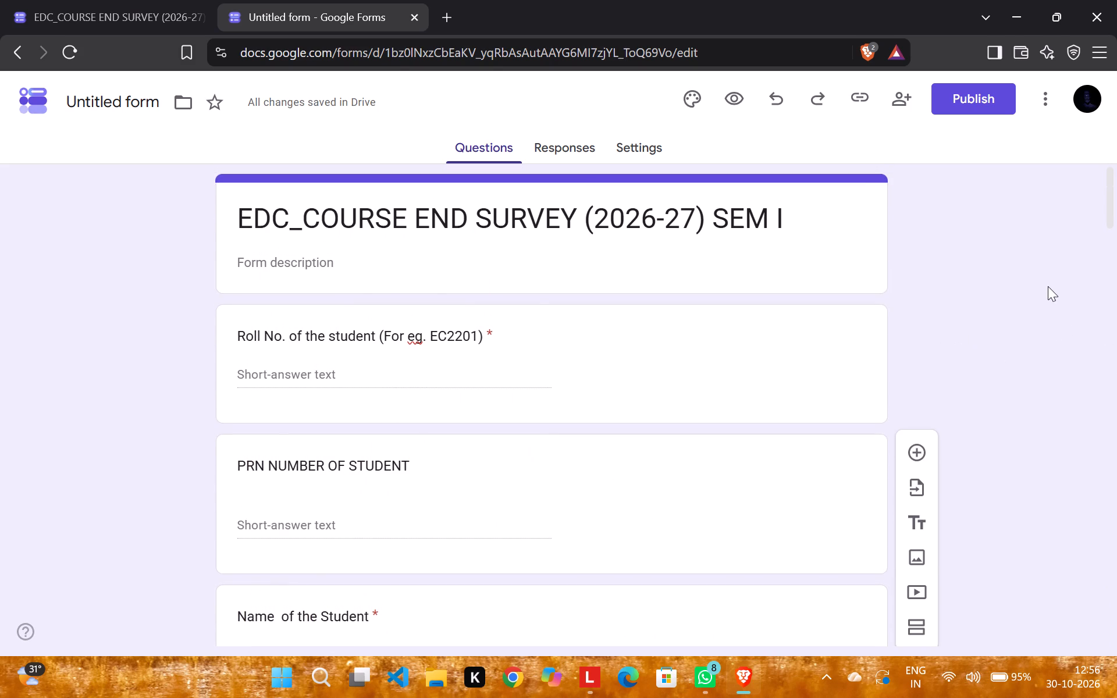
key(ctrl+Tab)
key(ctrl+Tab)
key(ctrl+Tab)
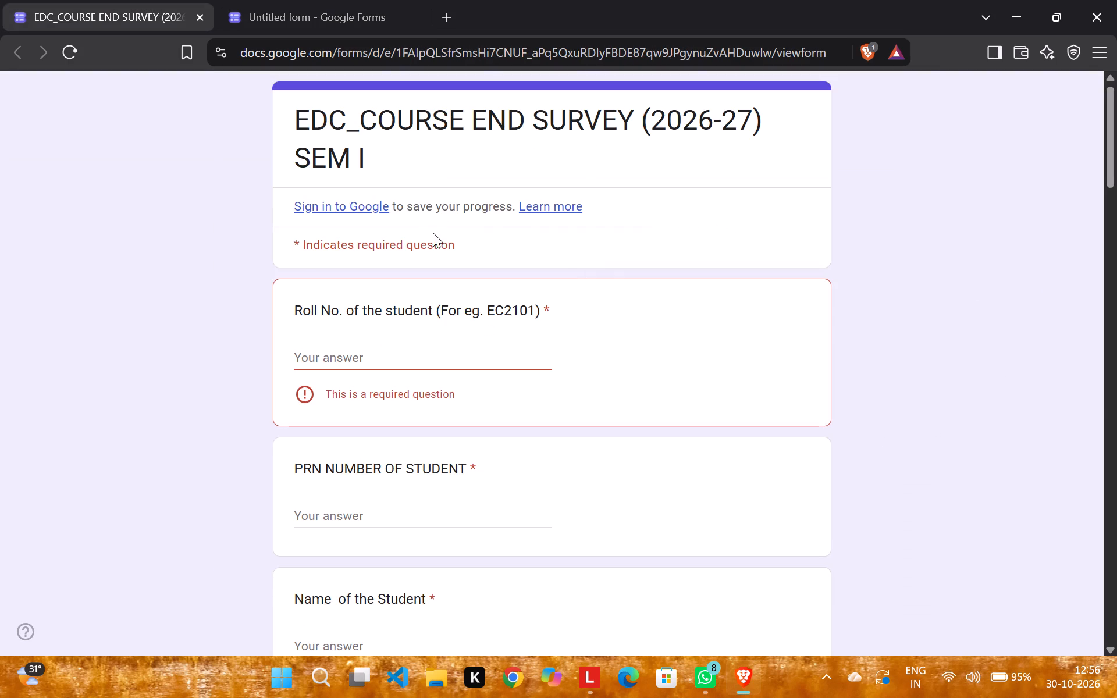
key(ctrl+Tab)
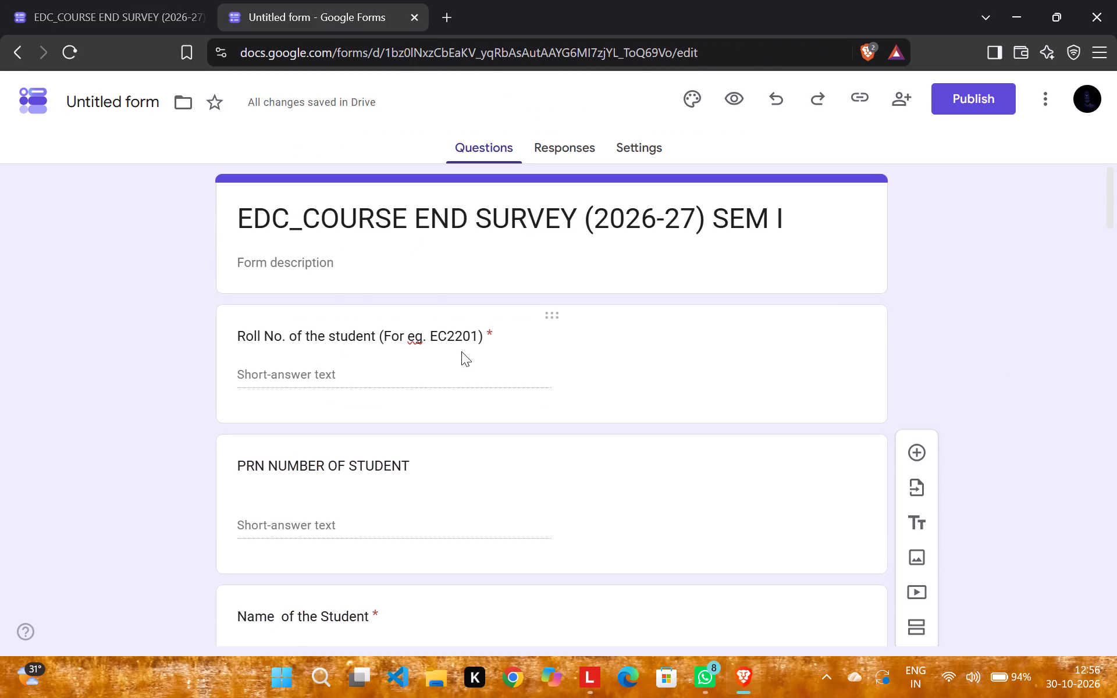
key(ctrl+Tab)
scroll(422, 338, down, 2)
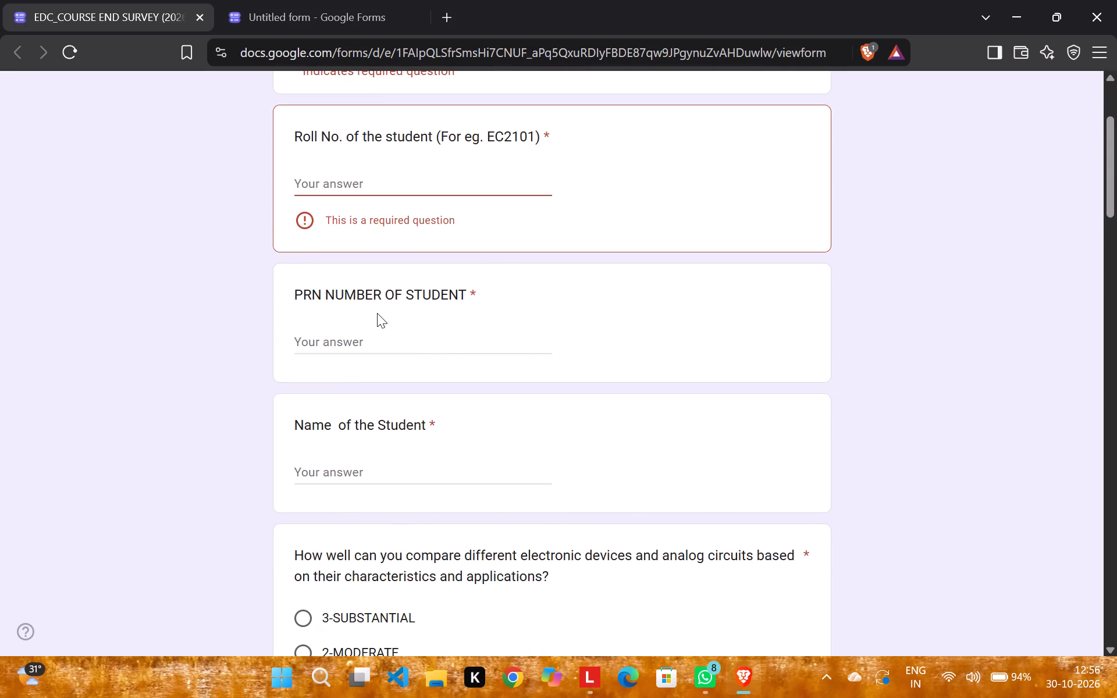
key(ctrl+Tab)
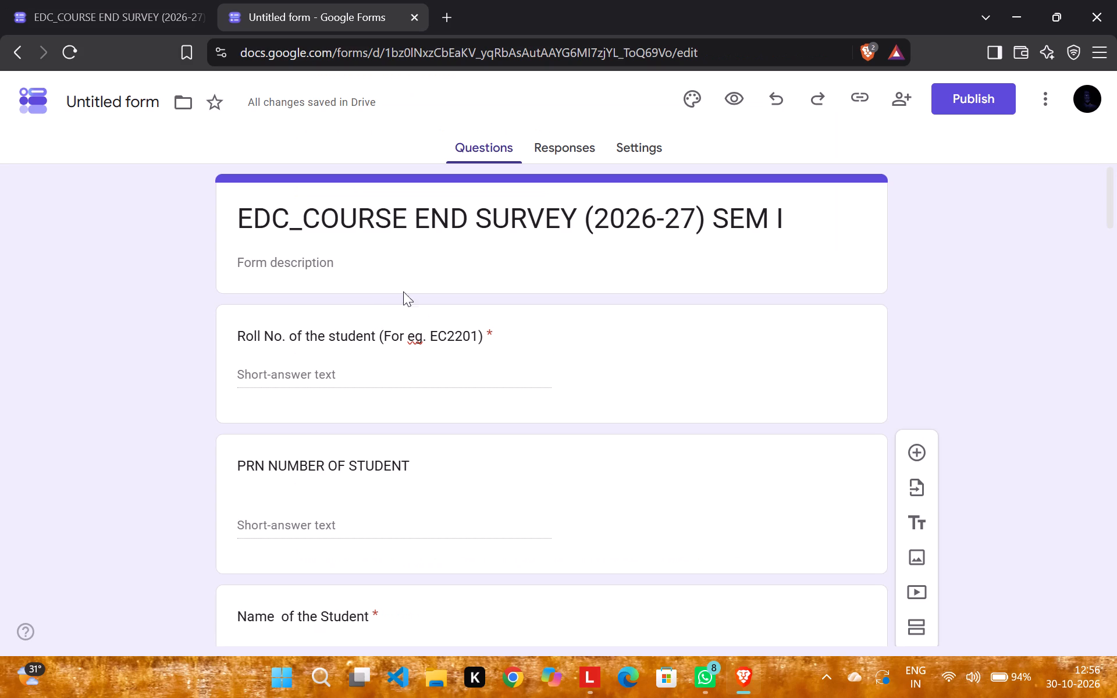
scroll(414, 368, down, 4)
scroll(414, 368, up, 4)
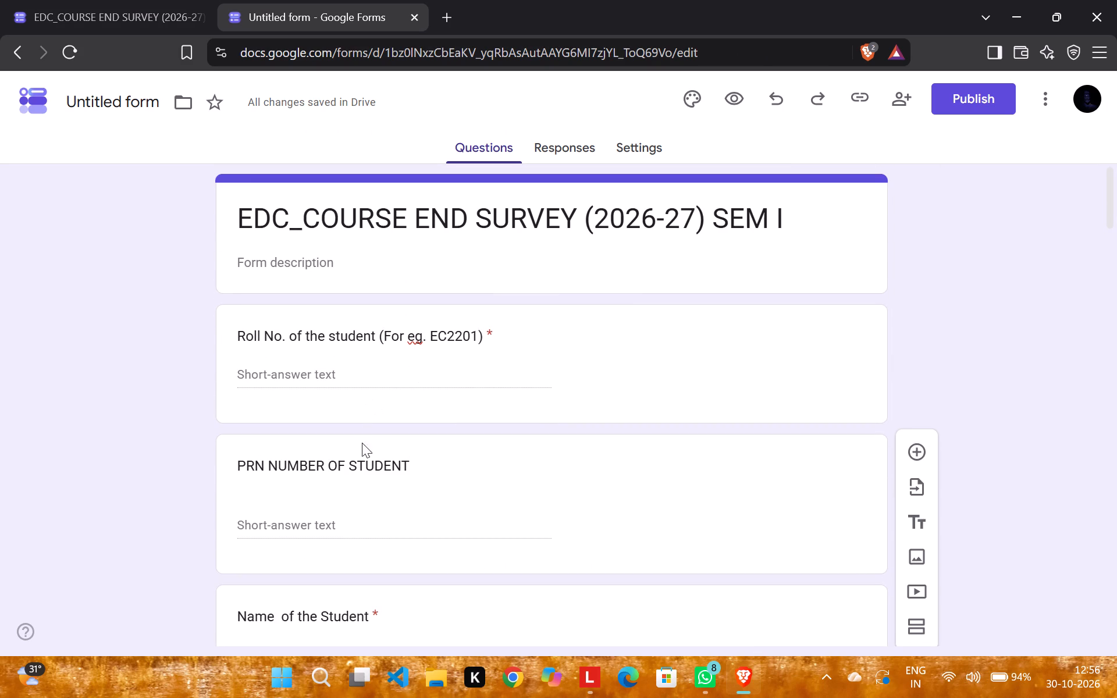
Compare the PRN number and student name questions in the new form with those in the existing survey.
key(ctrl+Tab)
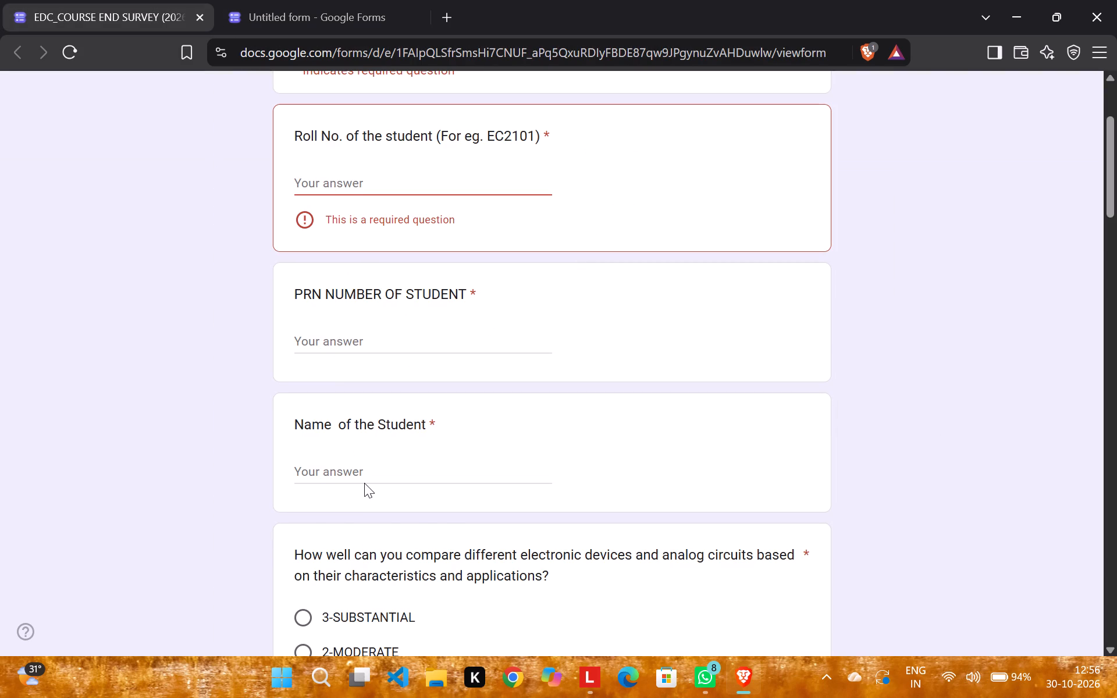
key(ctrl+Tab)
scroll(335, 515, down, 2)
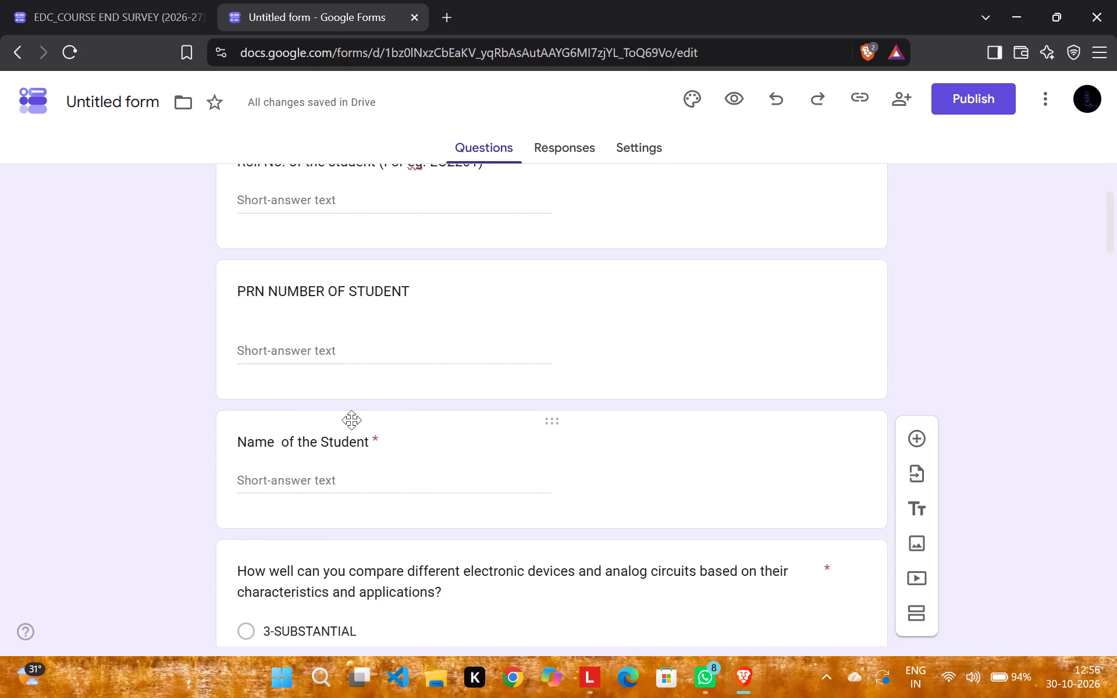
key(ctrl+Tab)
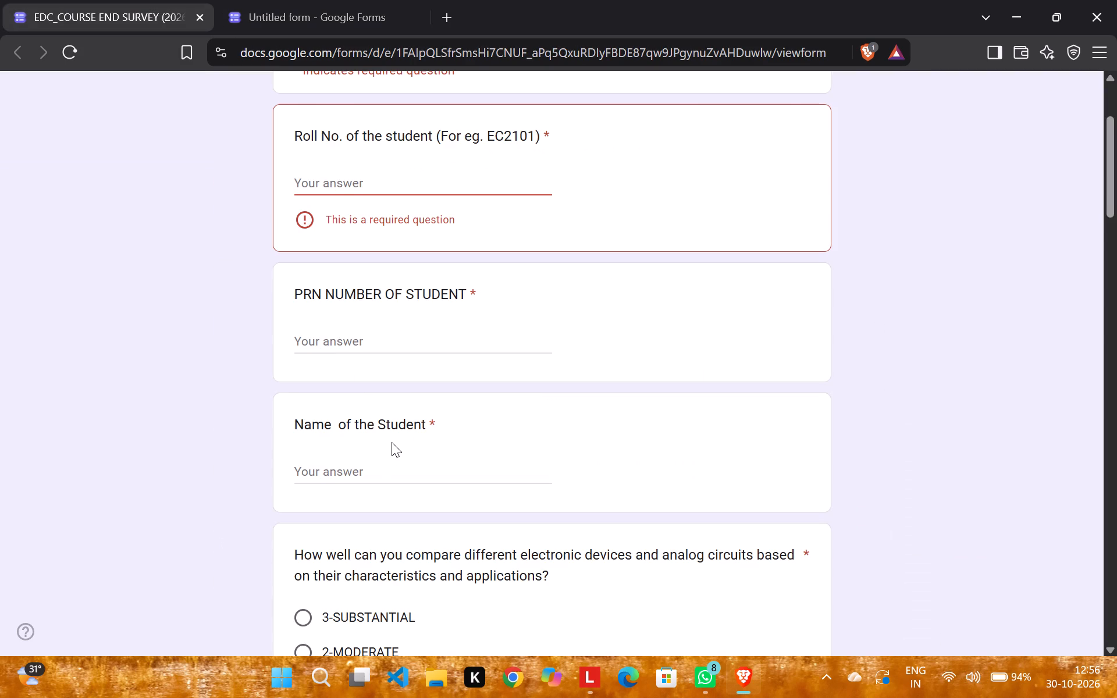
key(ctrl+Tab)
Compare the questions on comparing electronic devices and explaining fundamental concepts, including their options and required marks, between the survey and the new form.
key(ctrl+Tab)
scroll(391, 442, down, 4)
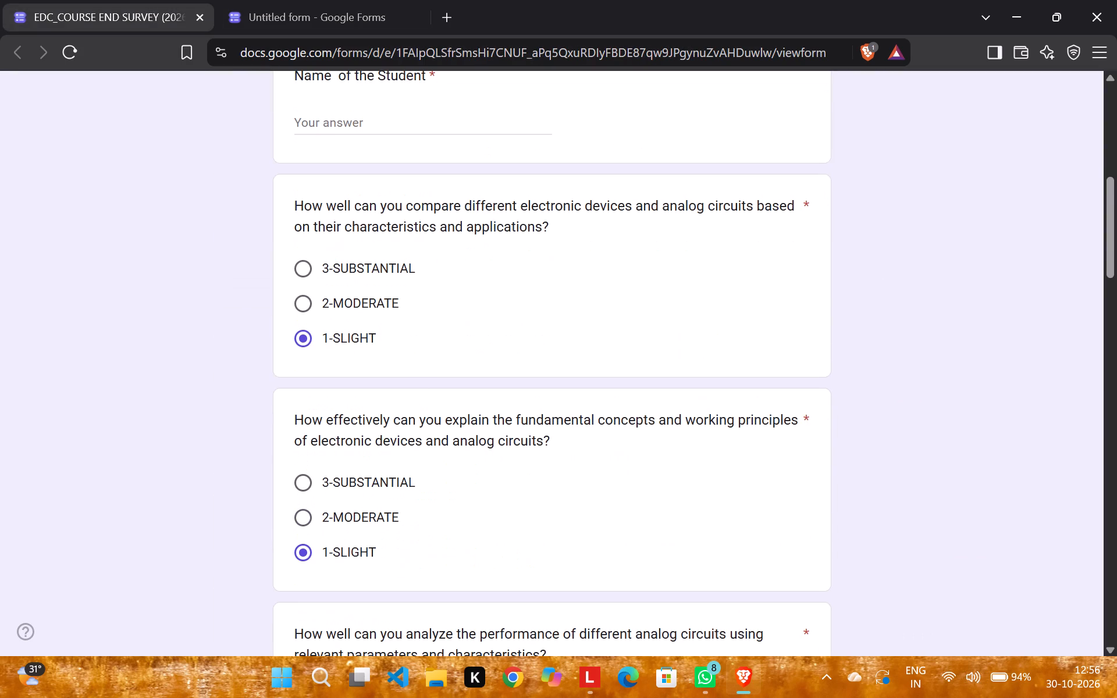
scroll(416, 227, down, 1)
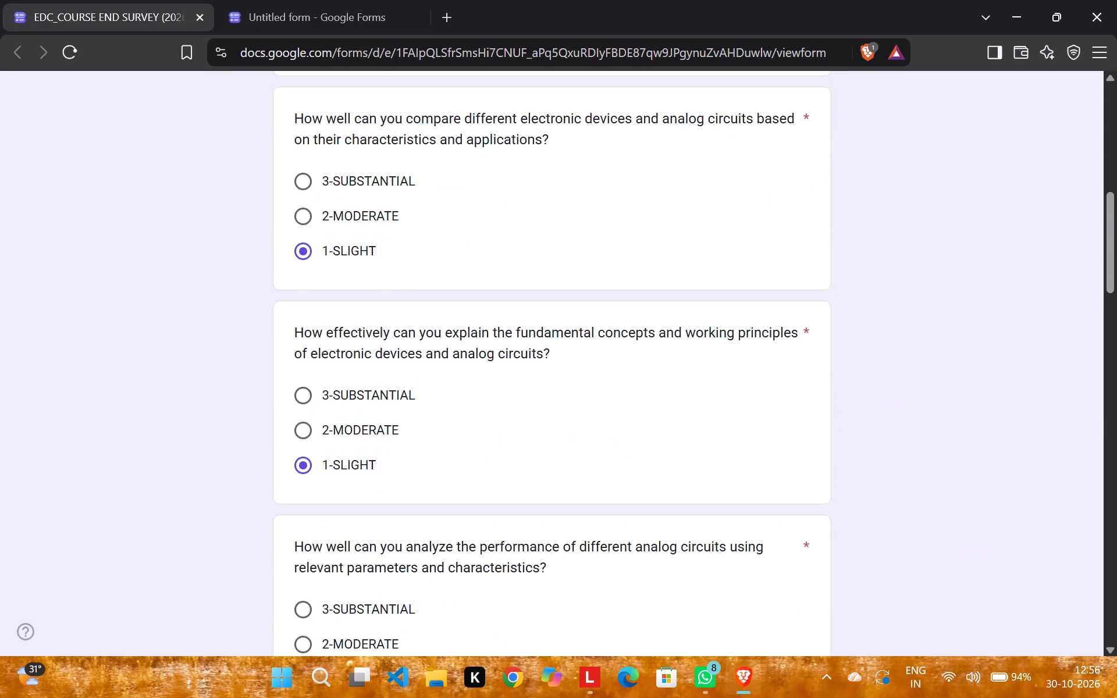
key(ctrl+Tab)
scroll(354, 476, down, 2)
scroll(394, 354, down, 2)
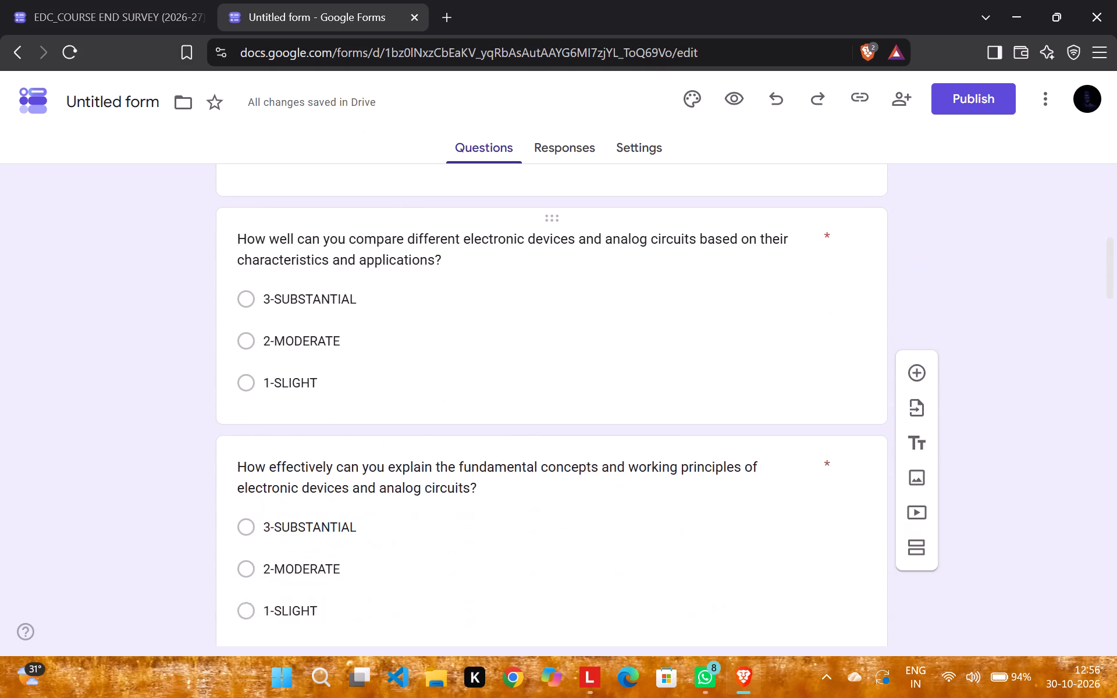
key(ctrl+Tab)
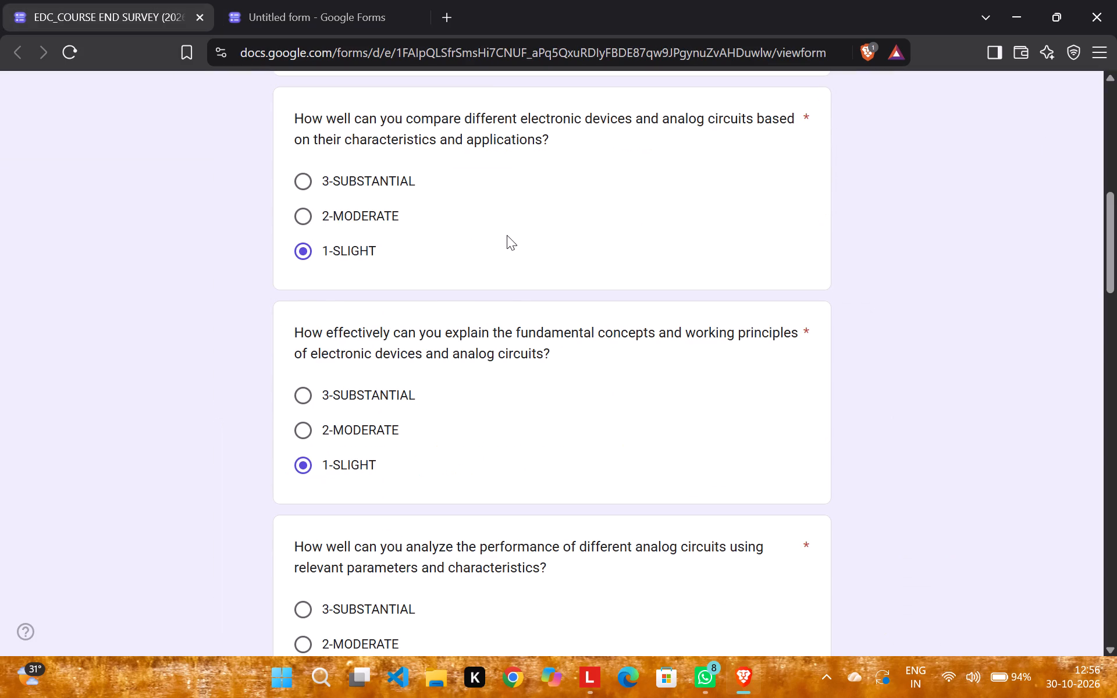
key(ctrl+Tab)
key(ctrl+Tab)
Check the question on analyzing analog circuit performance in the new form against the existing survey, including its options and required mark.
key(ctrl+Tab)
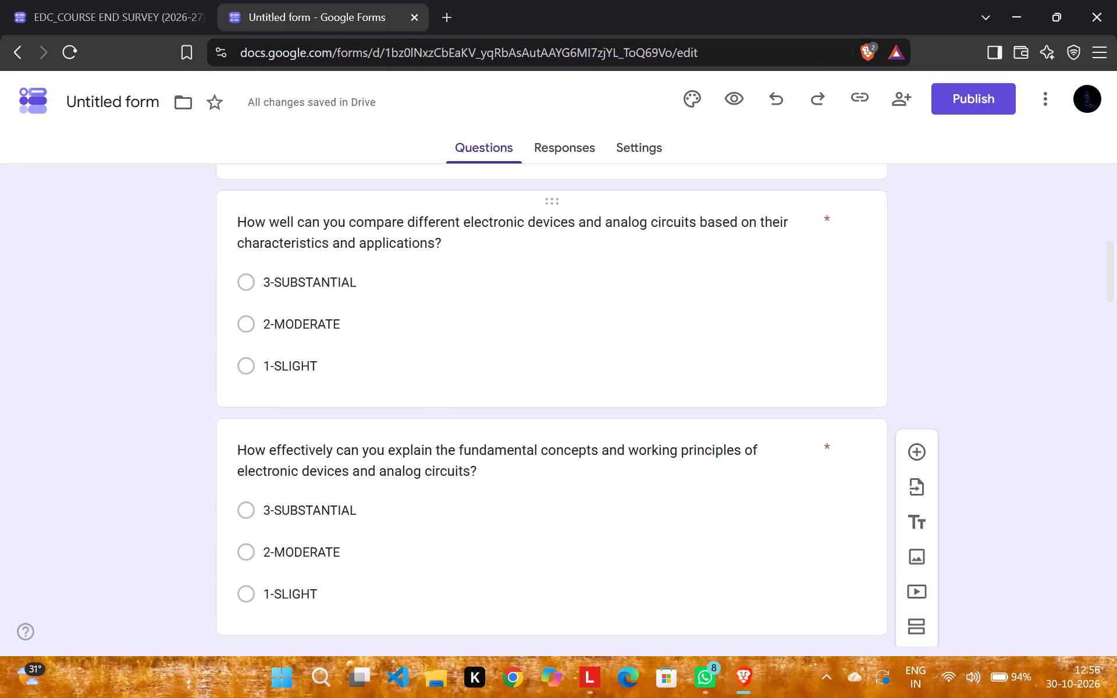
scroll(407, 435, down, 4)
scroll(399, 326, down, 1)
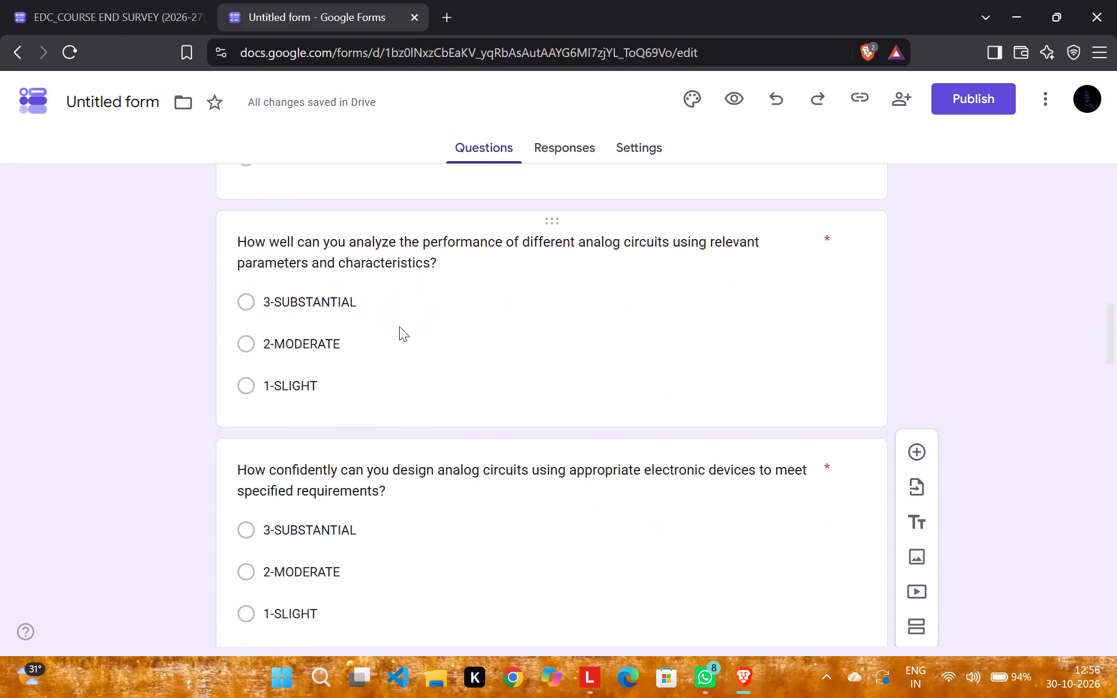
key(ctrl+Tab)
scroll(397, 330, down, 5)
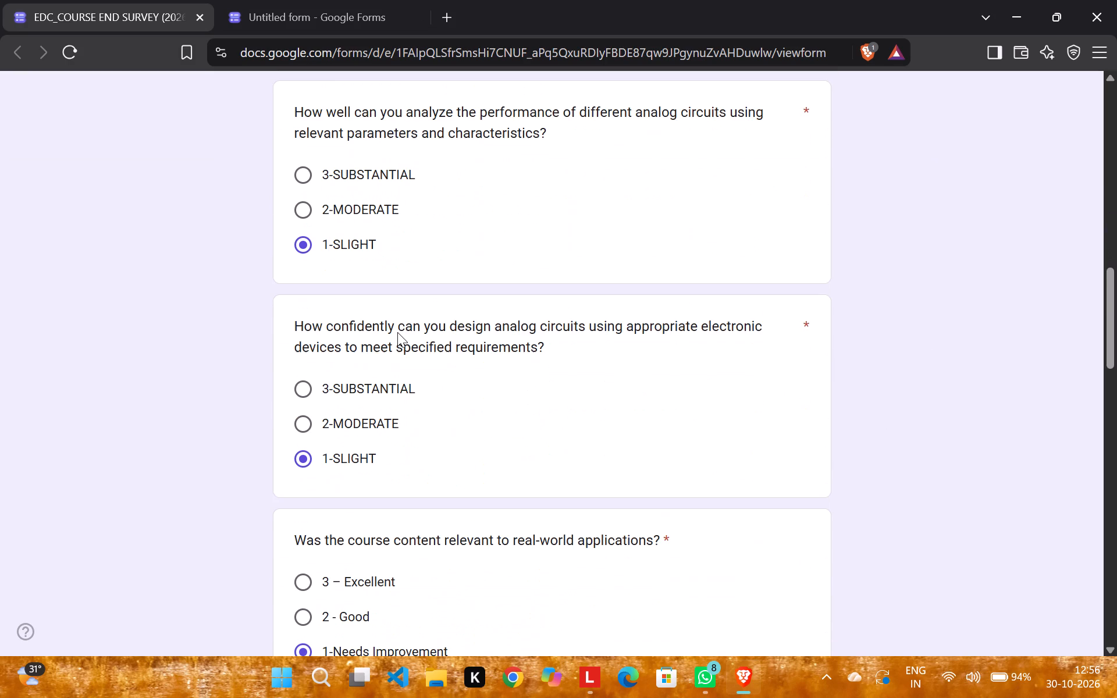
key(ctrl+Tab)
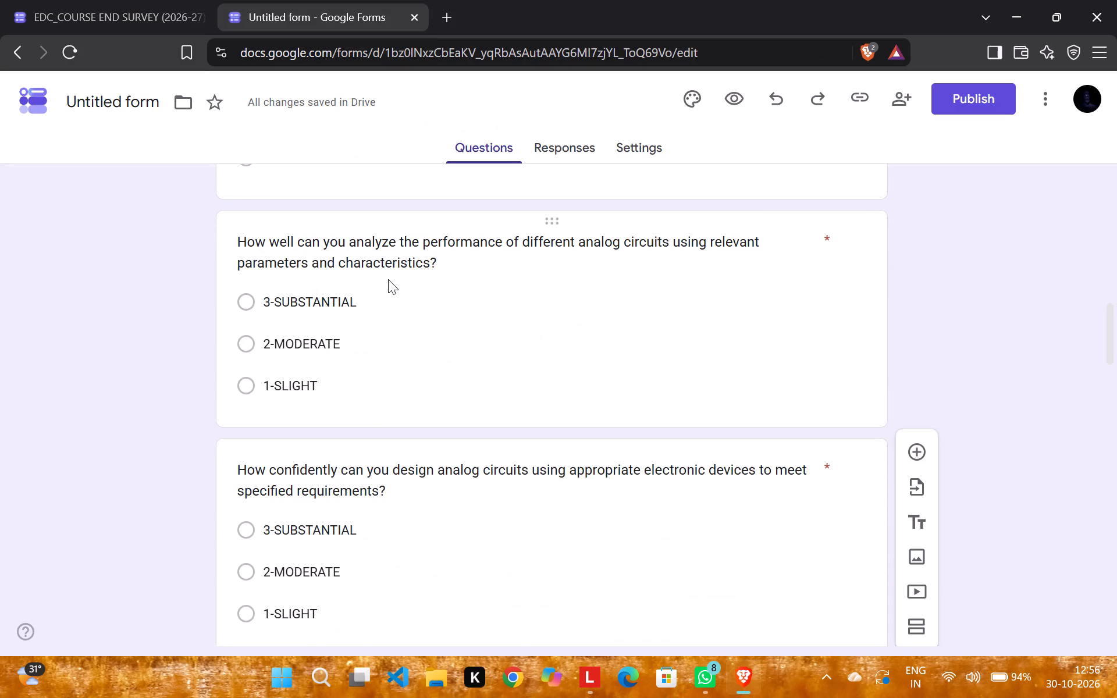
key(ctrl+Tab)
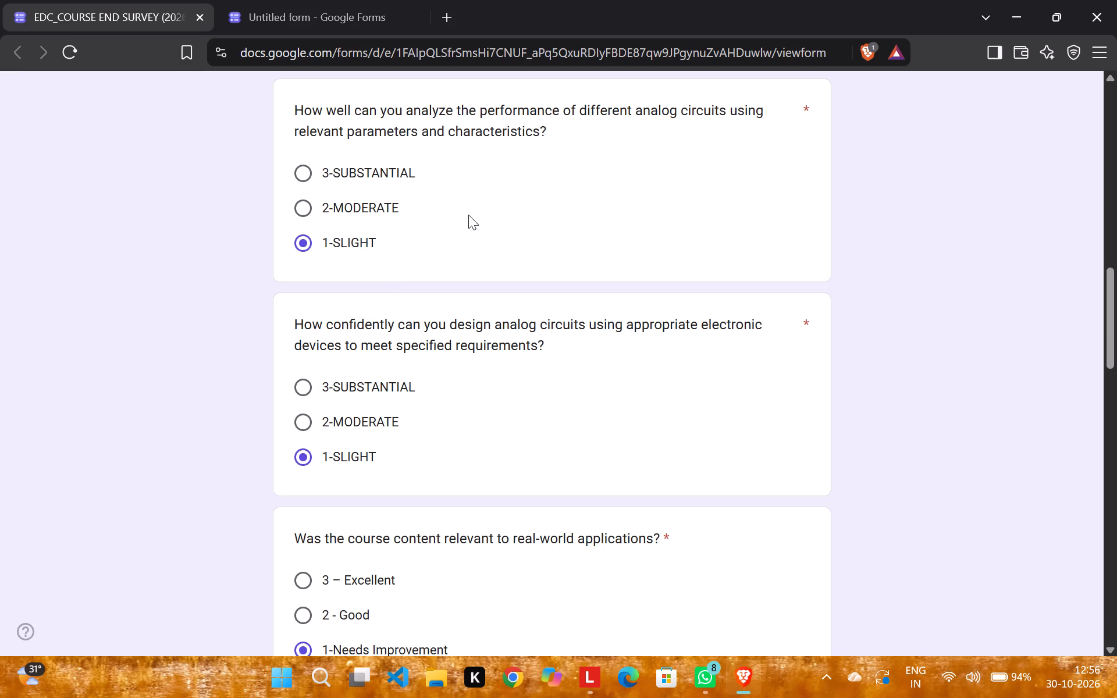
Check the question on designing analog circuits to meet specified requirements in the new form against the existing survey.
key(ctrl+Tab)
scroll(403, 350, down, 2)
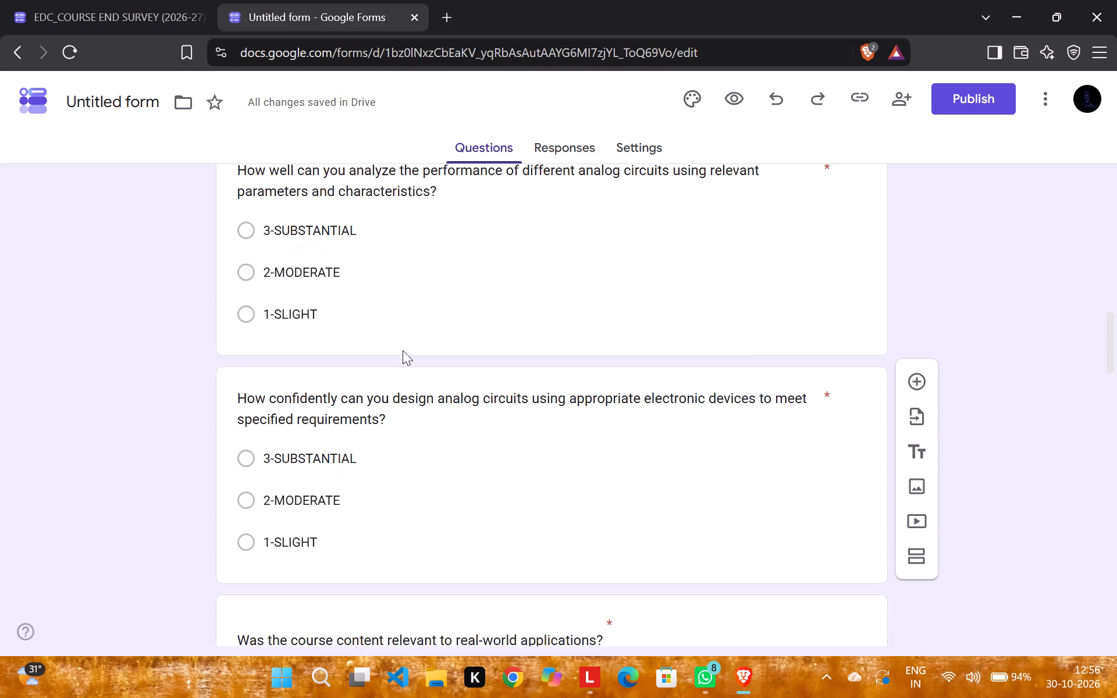
scroll(403, 344, down, 2)
scroll(403, 344, up, 2)
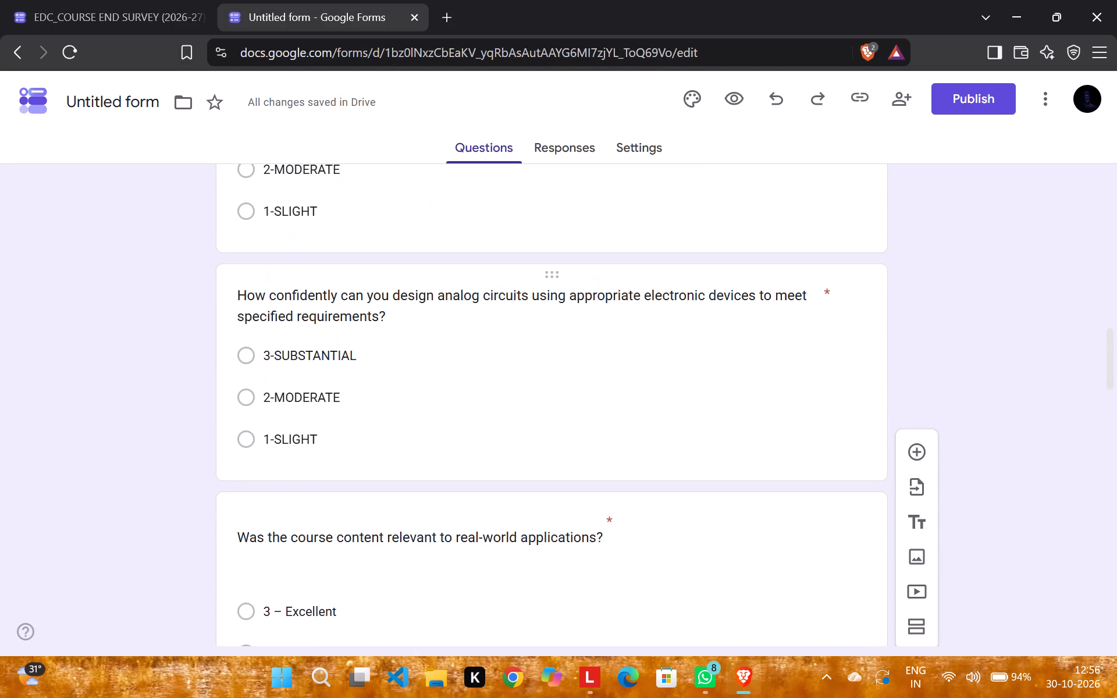
key(ctrl+Tab)
scroll(455, 361, down, 2)
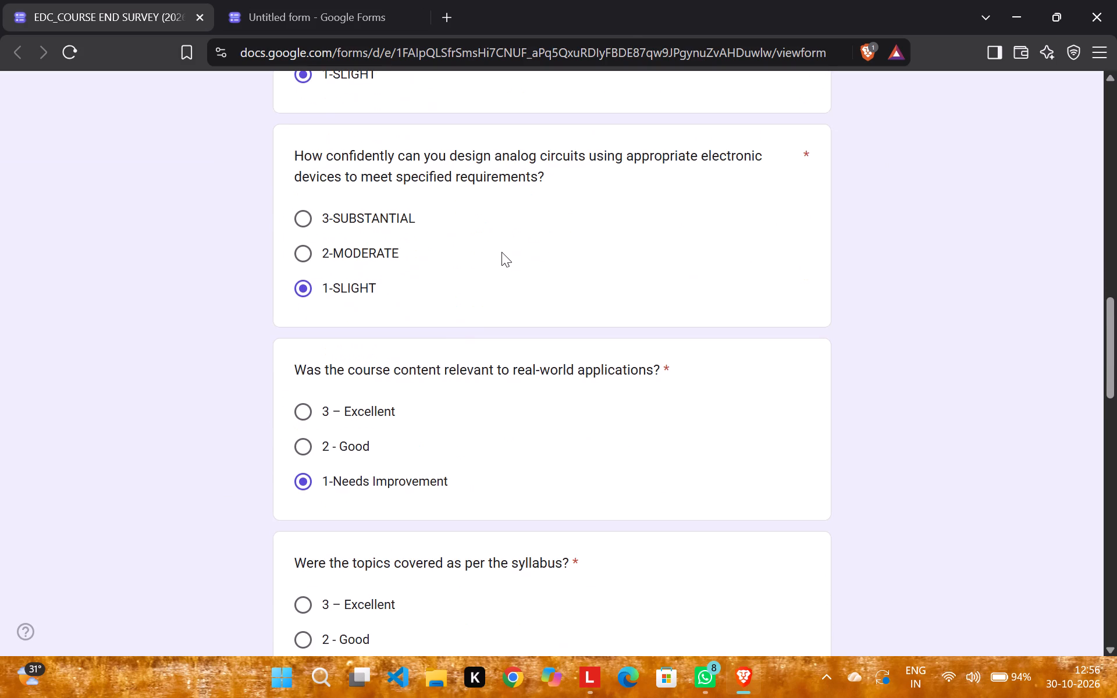
key(ctrl+Tab)
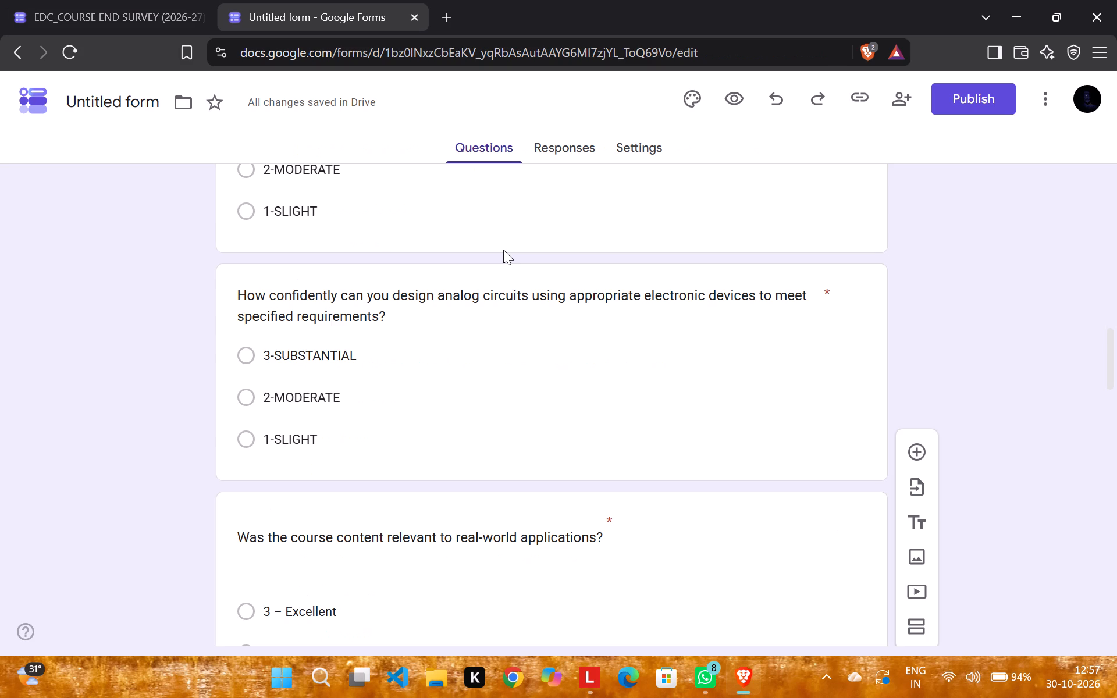
key(ctrl+Tab)
key(ctrl+Tab)
key(ctrl+Tab)
key(ctrl+Tab)
key(ctrl+Tab)
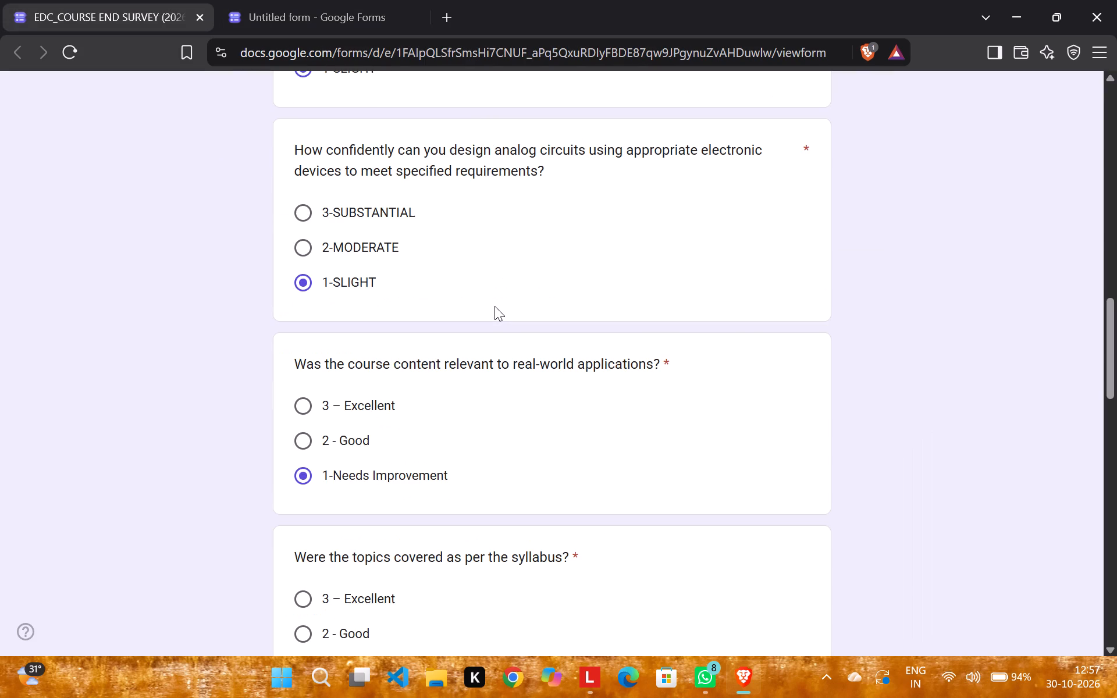
Compare the real-world applications and syllabus topics questions, with their Excellent, Good and Needs Improvement options, between the new form and the survey.
key(ctrl+Tab)
scroll(493, 306, down, 3)
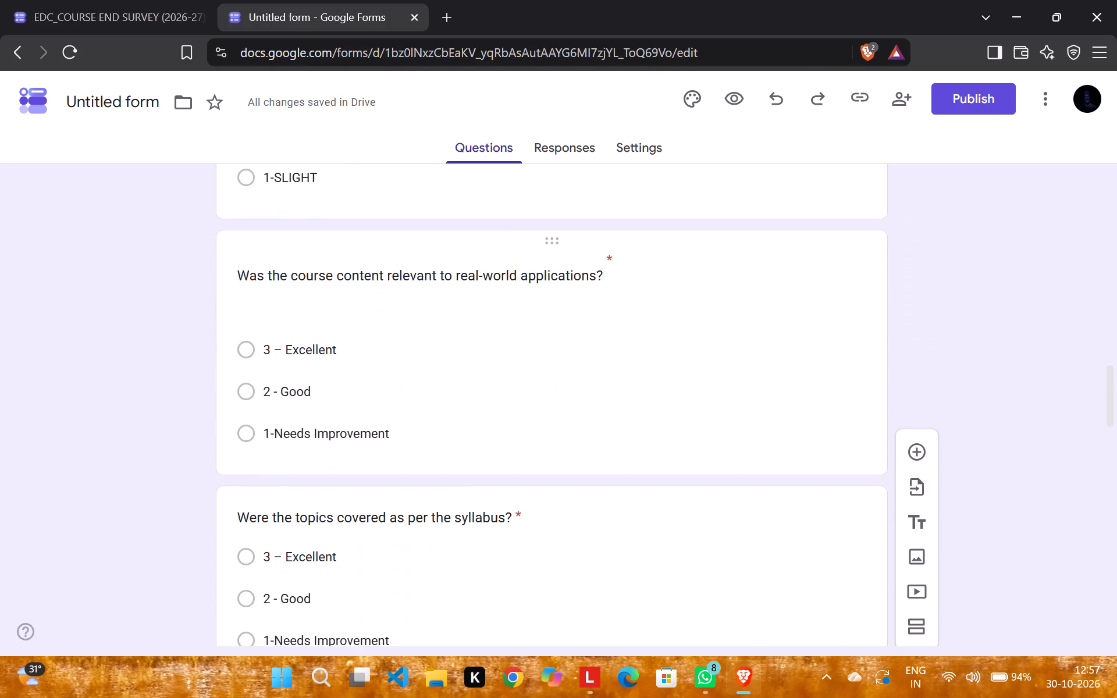
key(ctrl+Tab)
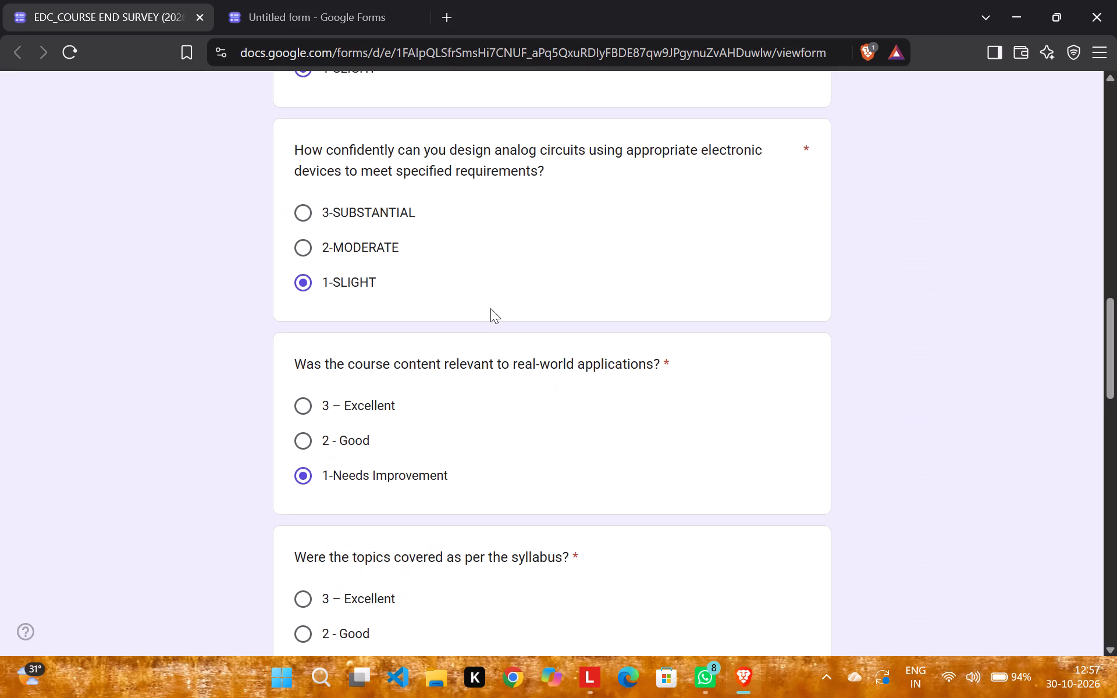
key(ctrl+Tab)
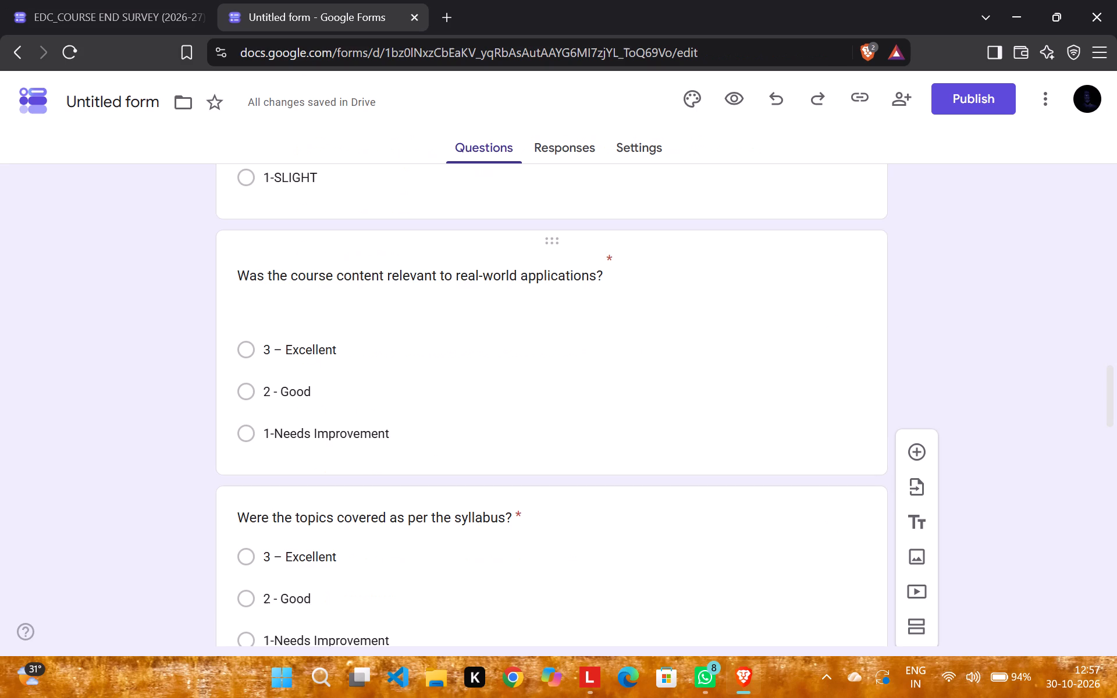
scroll(490, 307, down, 3)
key(ctrl+Tab)
scroll(489, 307, down, 2)
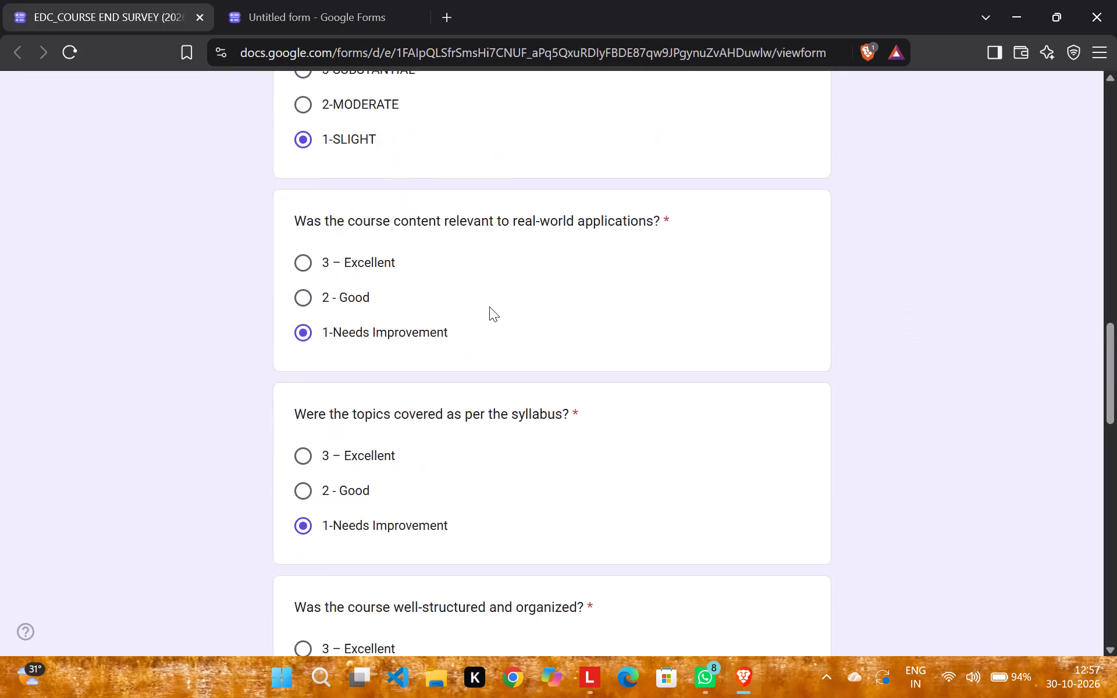
key(ctrl+Tab)
key(ctrl+Tab)
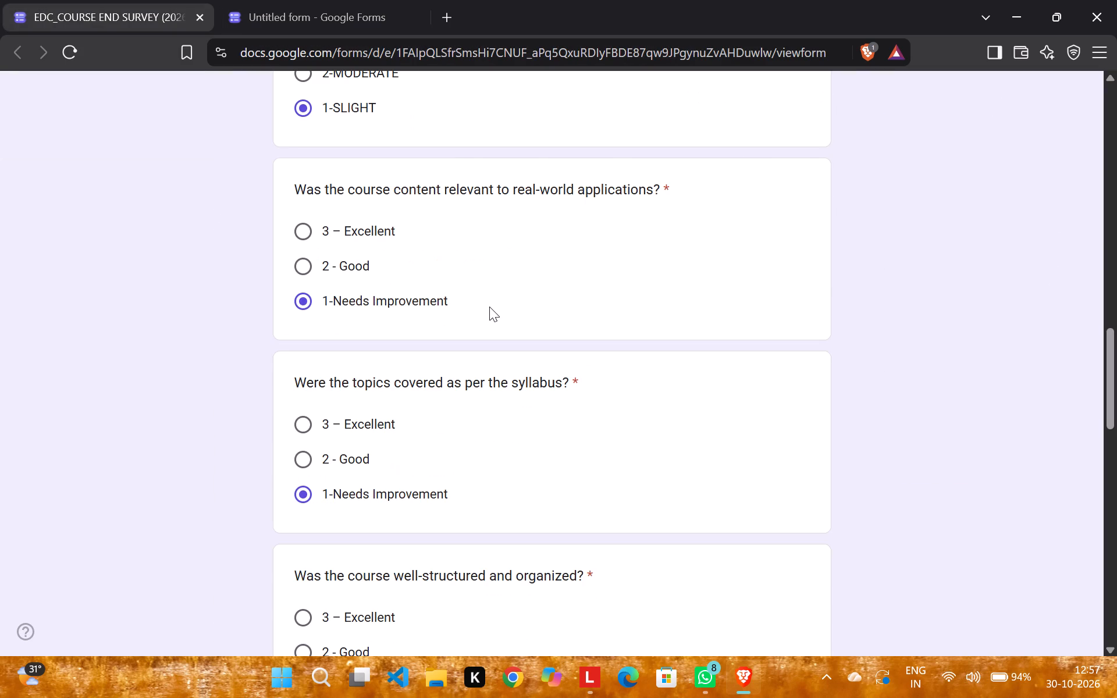
Compare the course structure and teaching methods questions, including their options and required marks, between the new form and the survey.
key(ctrl+Tab)
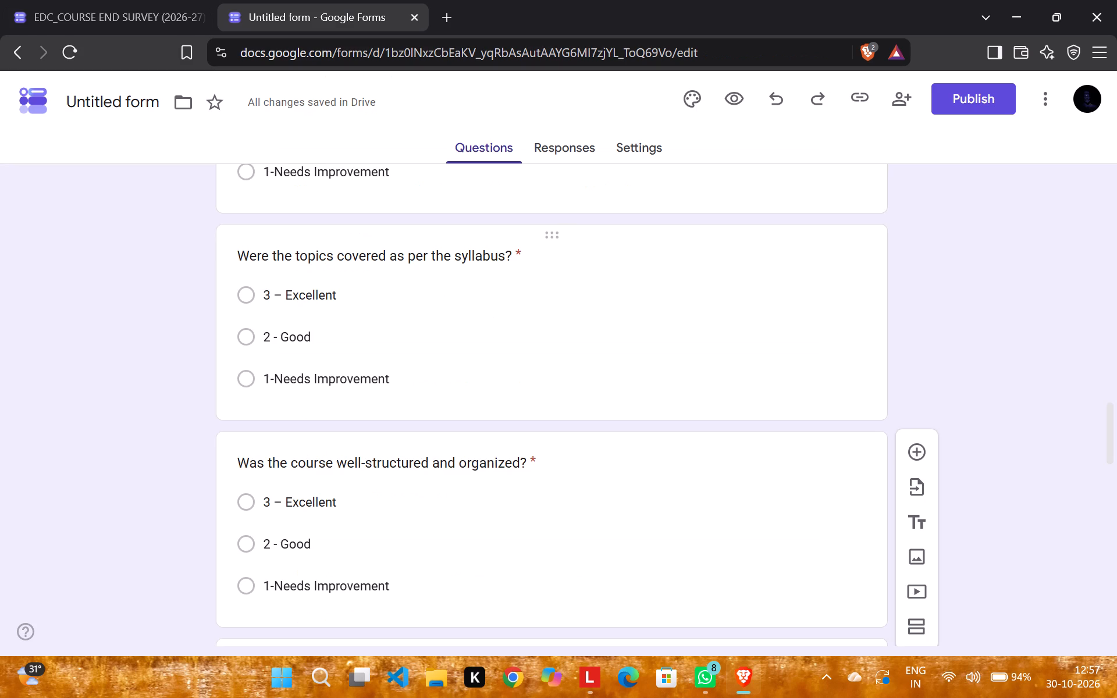
scroll(489, 304, down, 3)
key(ctrl+Tab)
scroll(489, 305, down, 3)
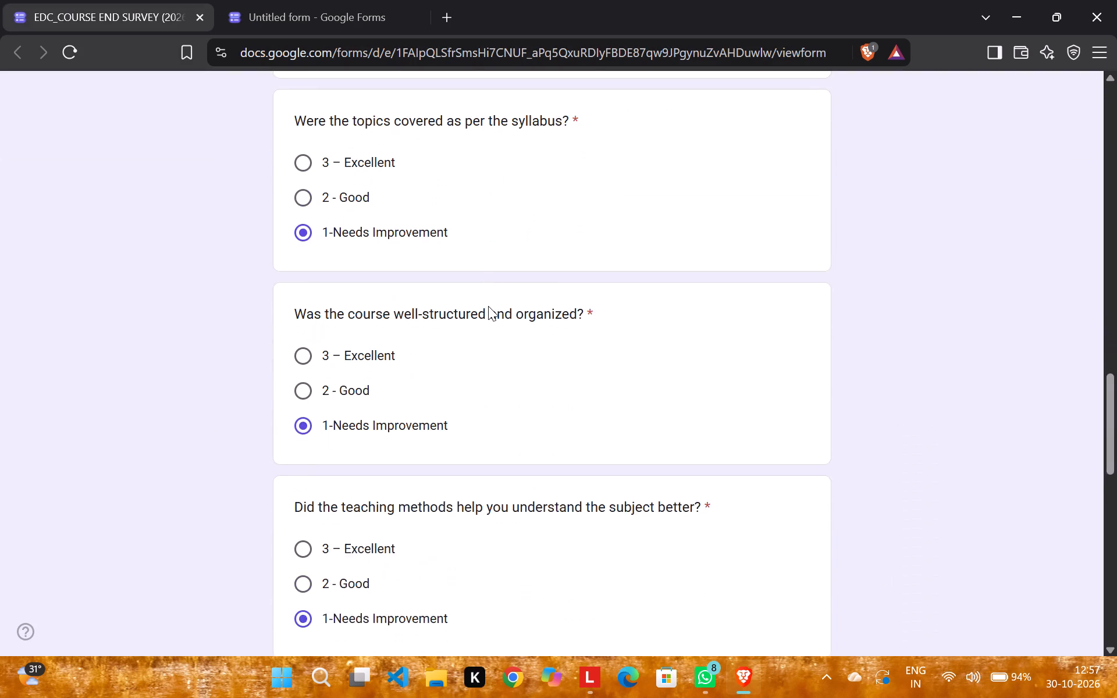
scroll(488, 306, down, 1)
key(ctrl+Tab)
scroll(488, 305, down, 2)
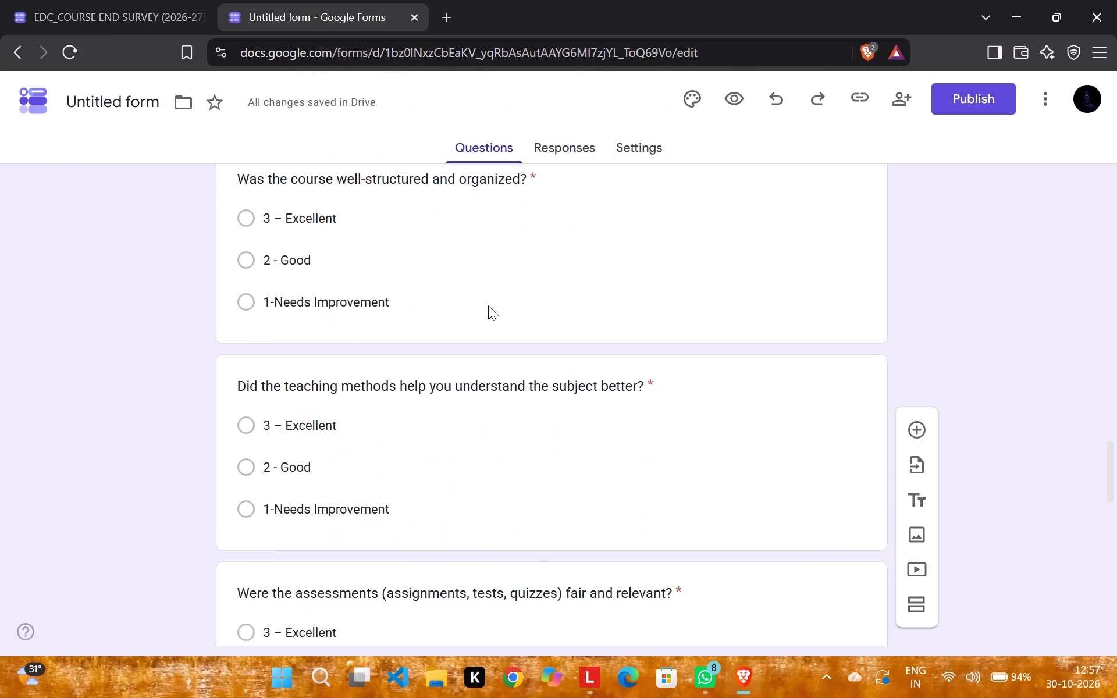
scroll(488, 305, down, 2)
scroll(488, 305, up, 2)
key(ctrl+Tab)
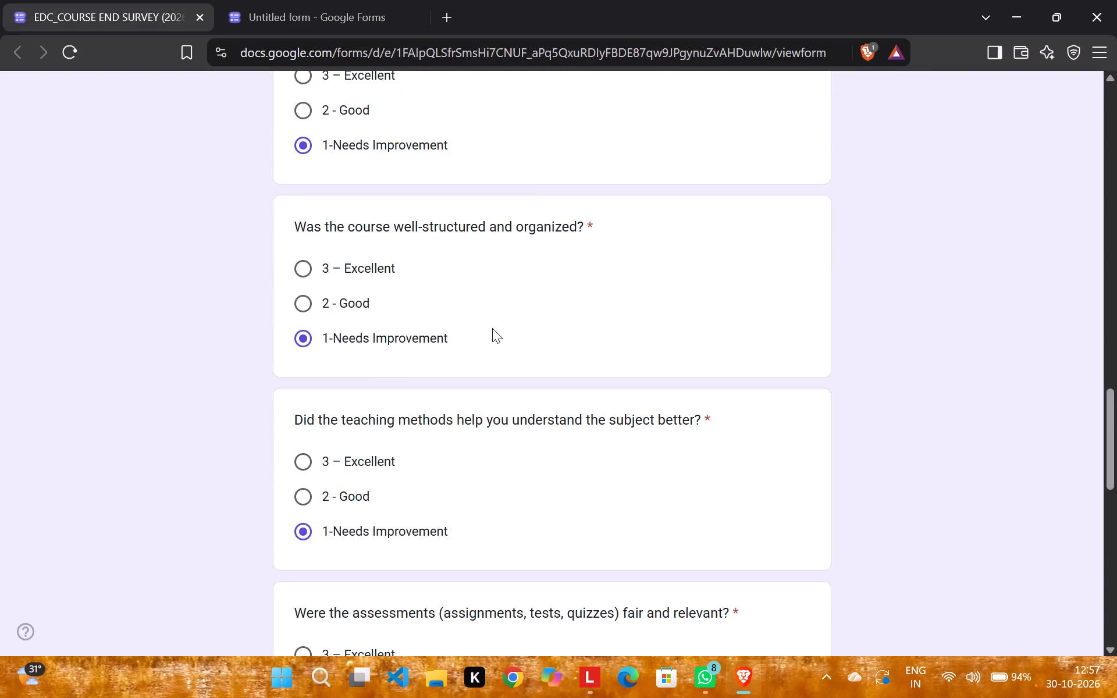
Compare the assessments and reference materials questions, including their options and required marks, between the new form and the survey.
key(ctrl+Tab)
scroll(492, 328, down, 3)
key(ctrl+Tab)
scroll(492, 328, down, 3)
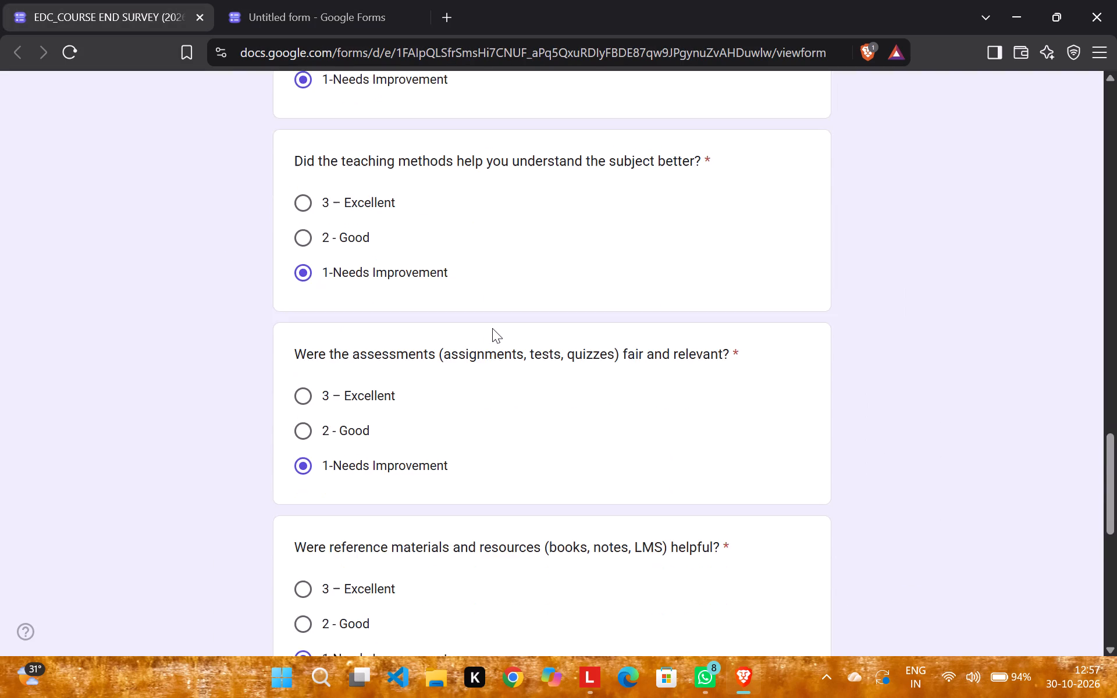
scroll(492, 328, down, 1)
key(ctrl+Tab)
scroll(493, 328, down, 3)
scroll(493, 328, up, 2)
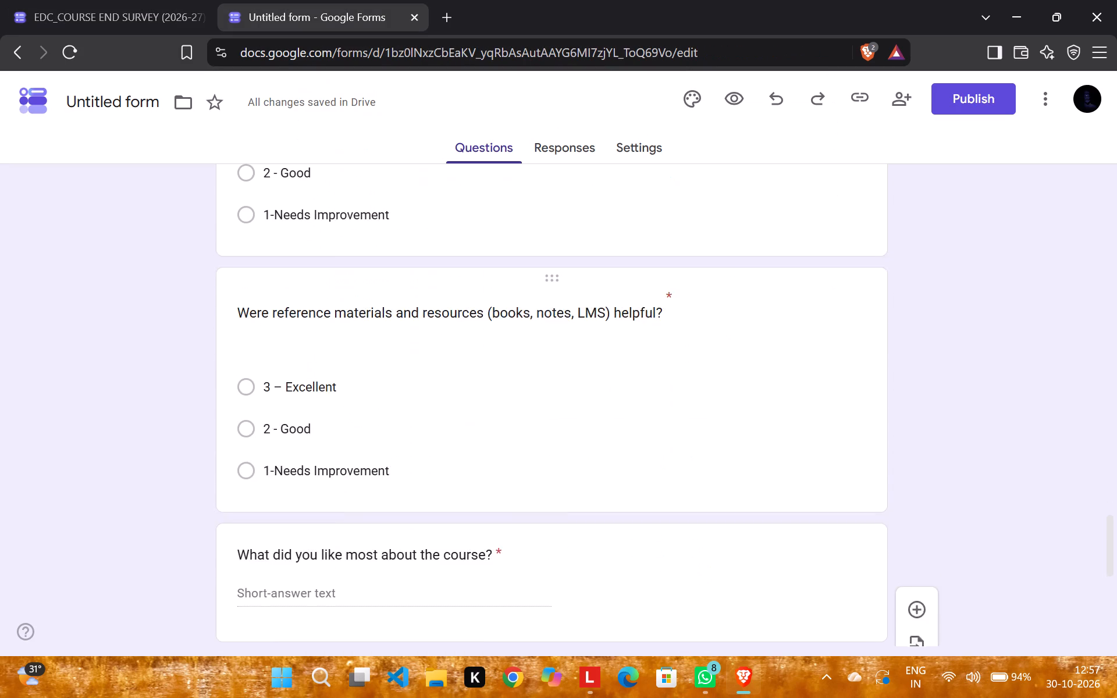
scroll(493, 328, up, 2)
key(ctrl+Tab)
scroll(493, 328, down, 4)
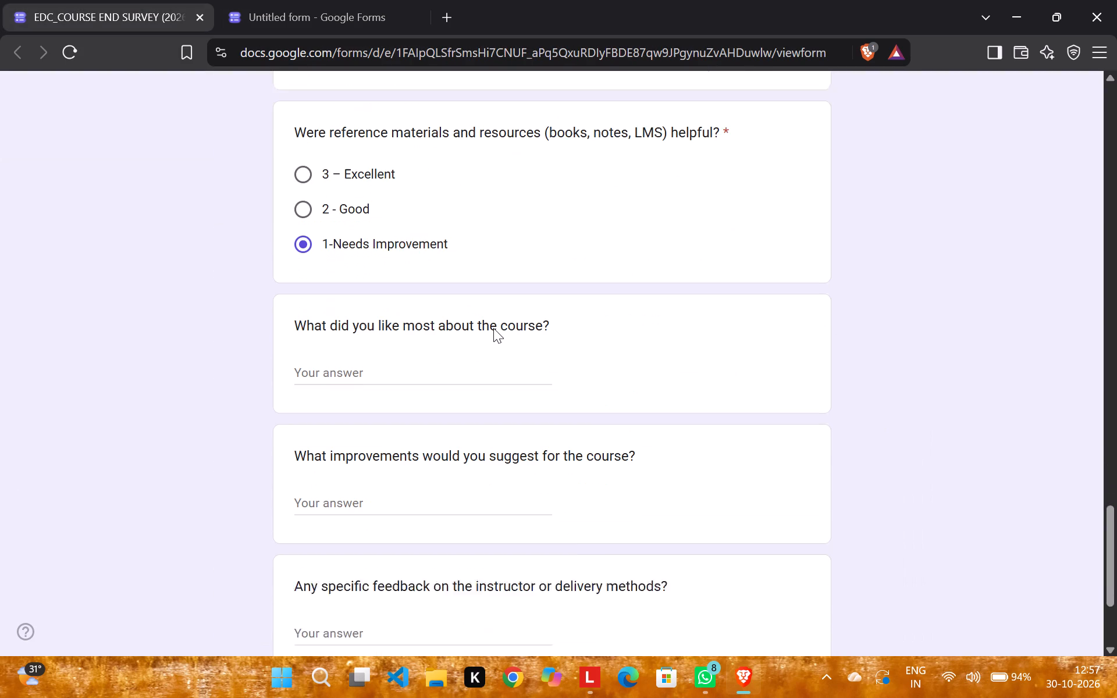
key(ctrl+Tab)
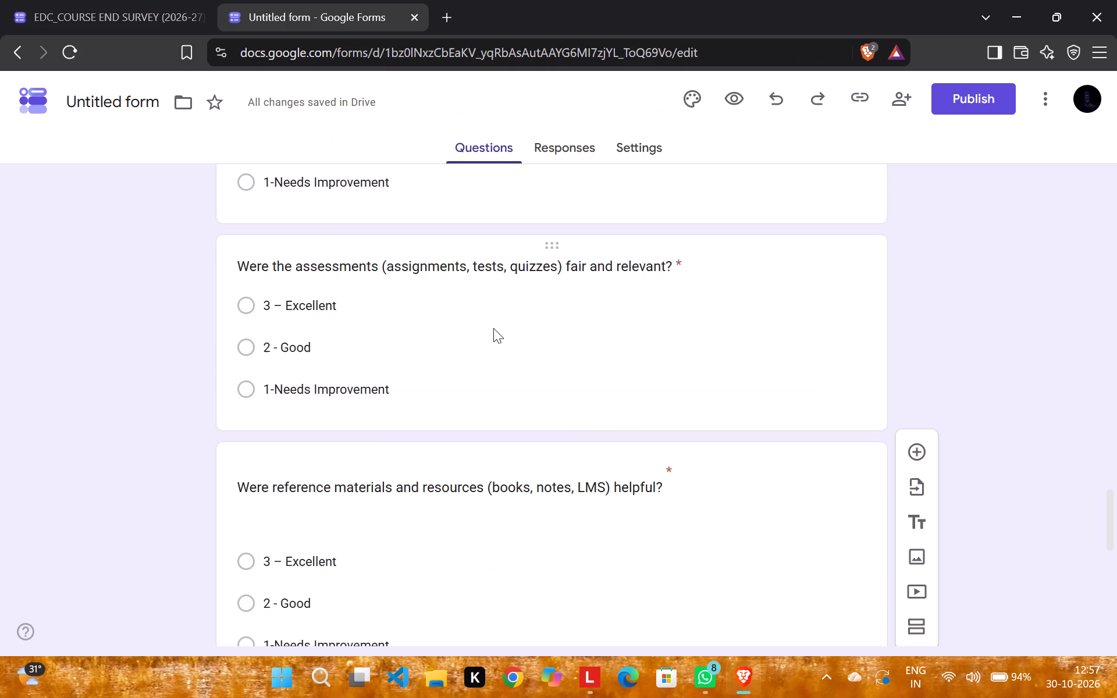
key(ctrl+Tab)
key(ctrl+Tab)
scroll(493, 328, down, 1)
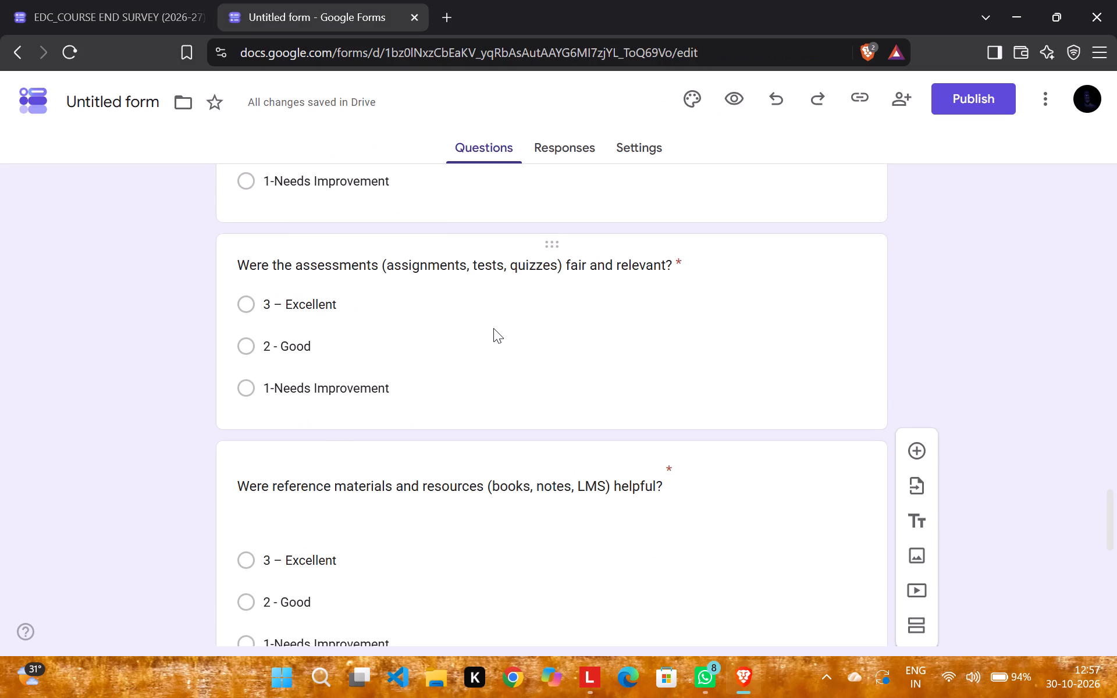
key(ctrl+Tab)
scroll(493, 328, up, 4)
scroll(493, 328, down, 1)
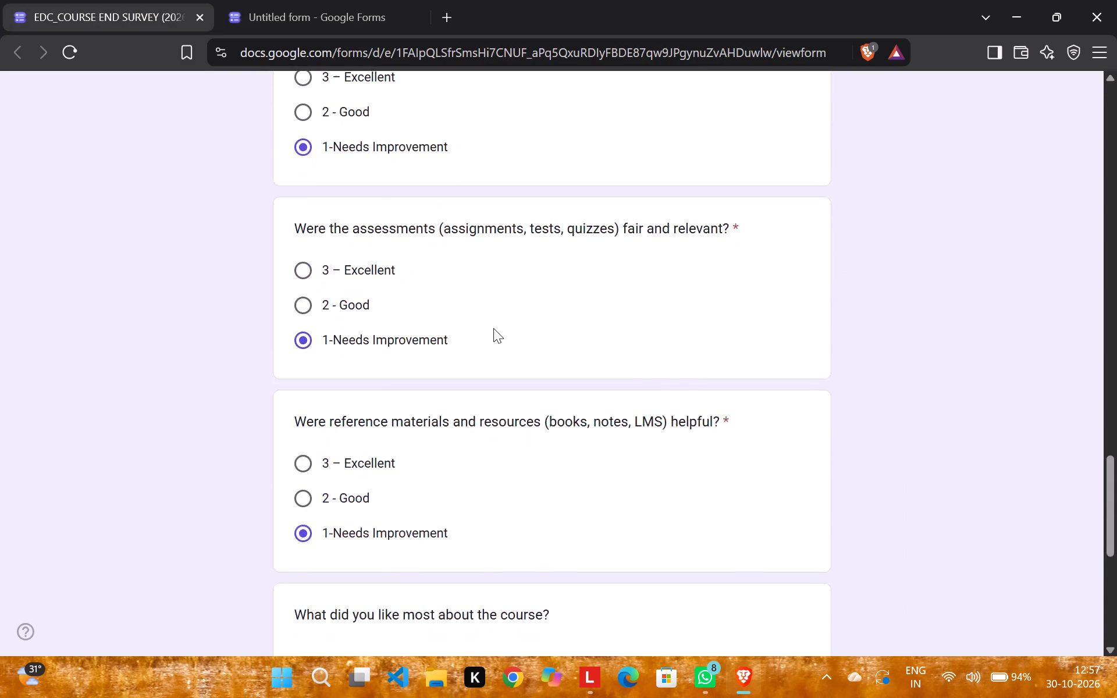
Compare the short-answer questions on what students liked, suggested improvements and instructor feedback between the new form and the survey.
scroll(493, 328, down, 3)
key(ctrl+Tab)
scroll(493, 328, down, 2)
key(ctrl+Tab)
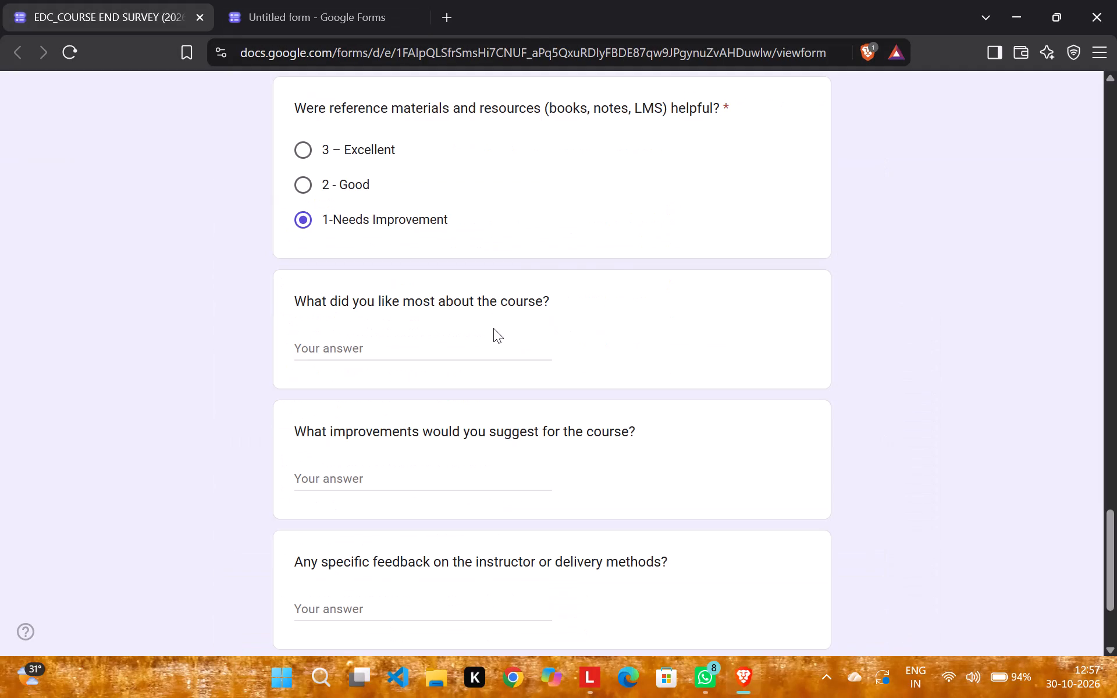
key(ctrl+Tab)
scroll(493, 328, down, 3)
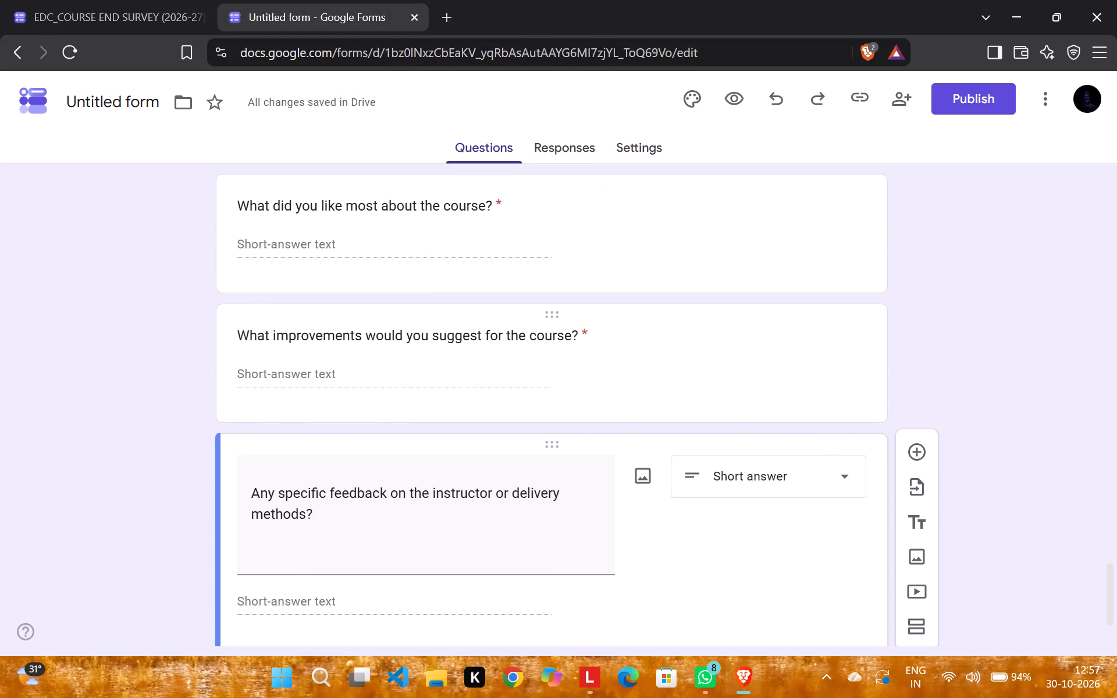
key(ctrl+Tab)
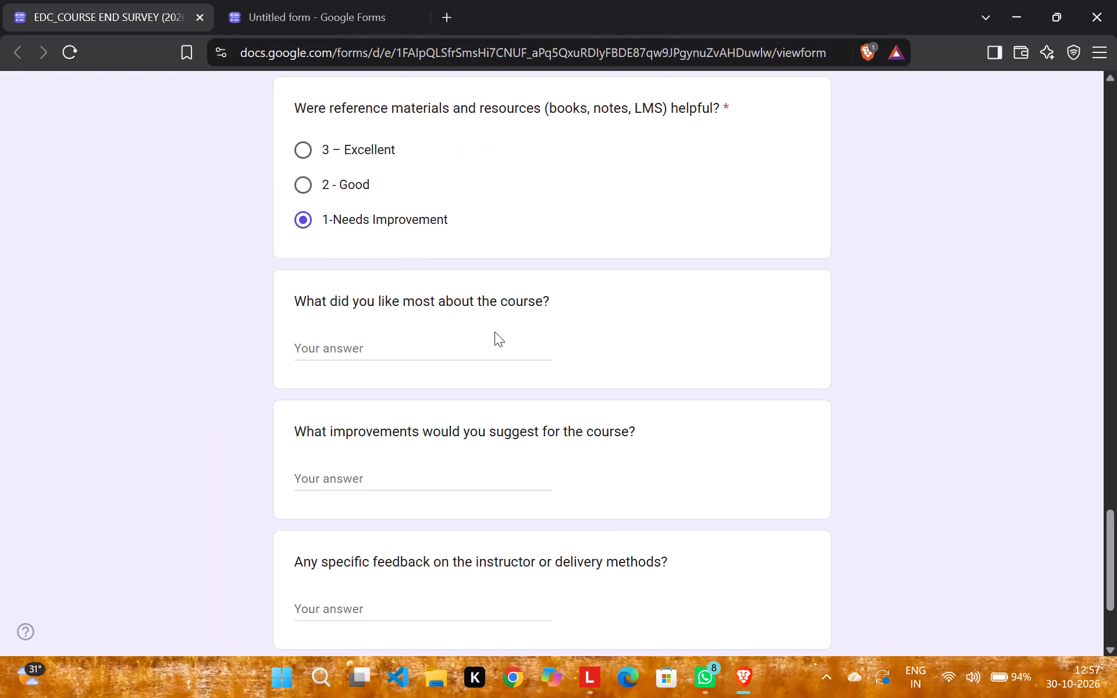
key(ctrl+Tab)
click(1022, 314)
scroll(932, 354, down, 2)
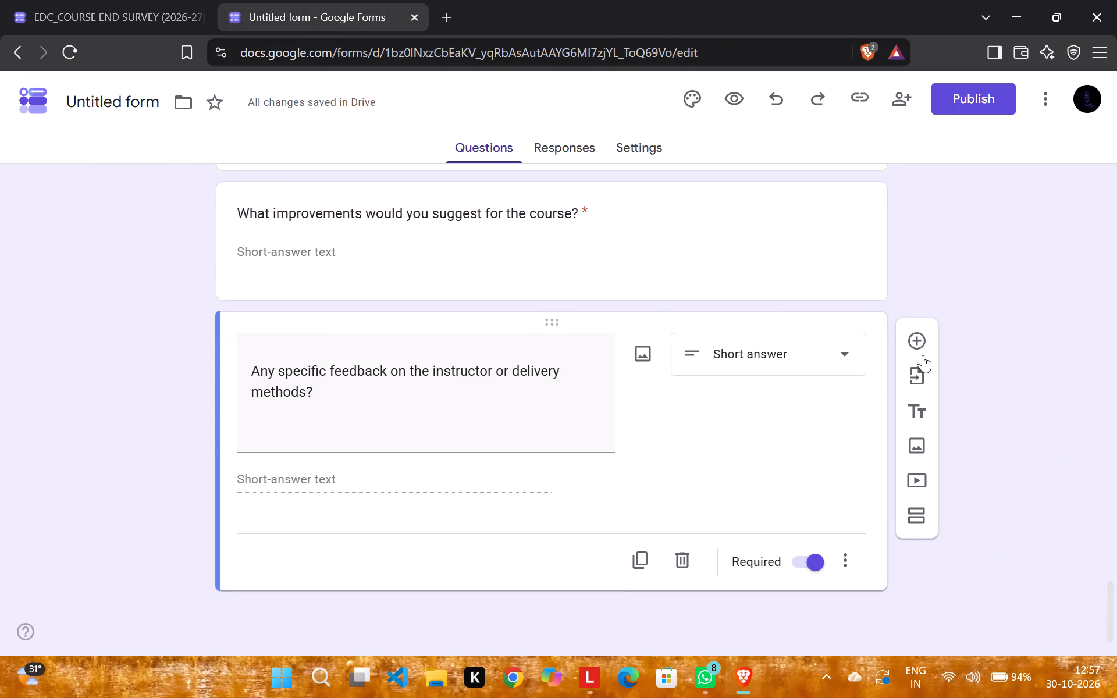
key(ctrl+Tab)
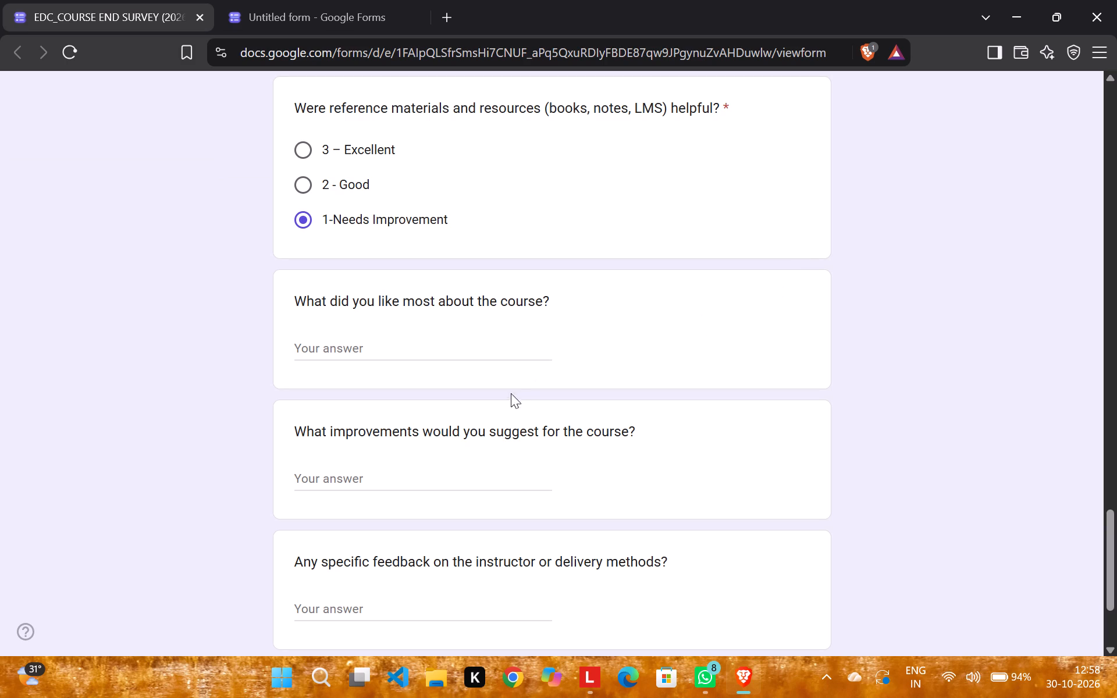
scroll(479, 432, down, 3)
key(ctrl+Tab)
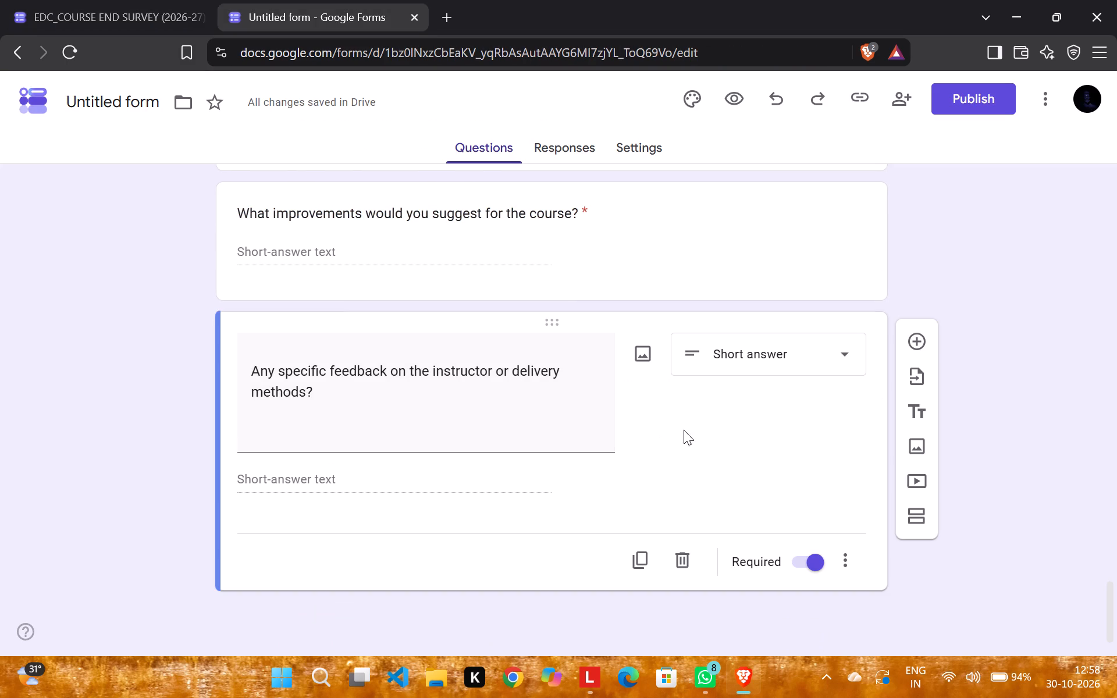
Review the new form's editor and responder access, and publish it for anyone with the link.
scroll(712, 443, up, 20)
scroll(712, 443, up, 9)
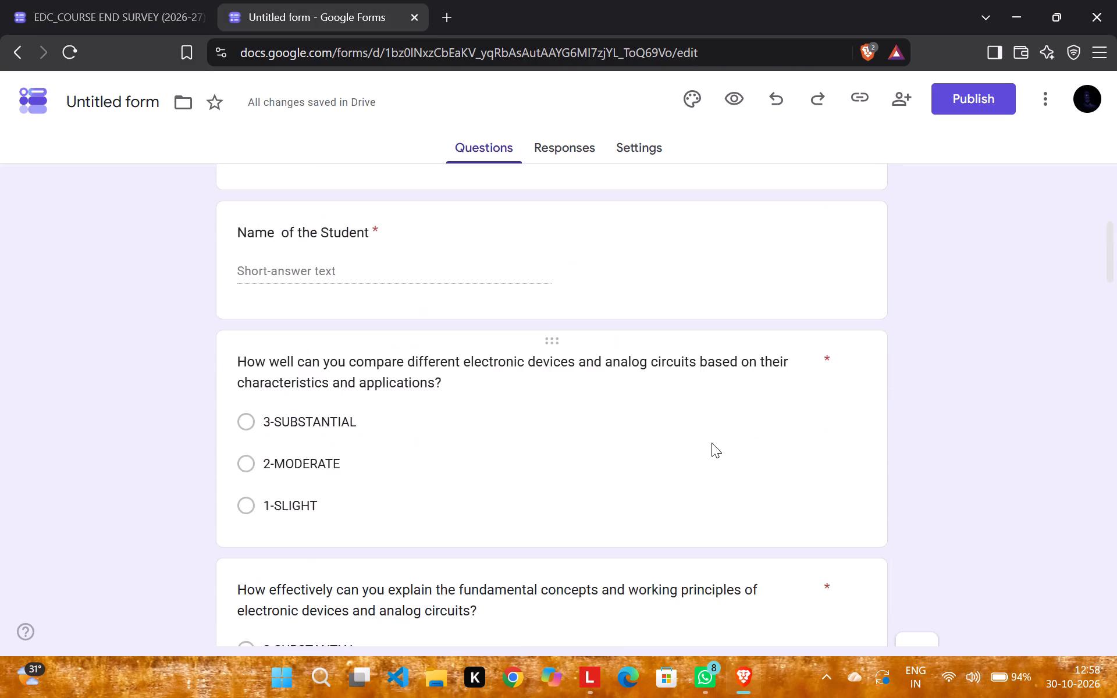
scroll(712, 443, up, 14)
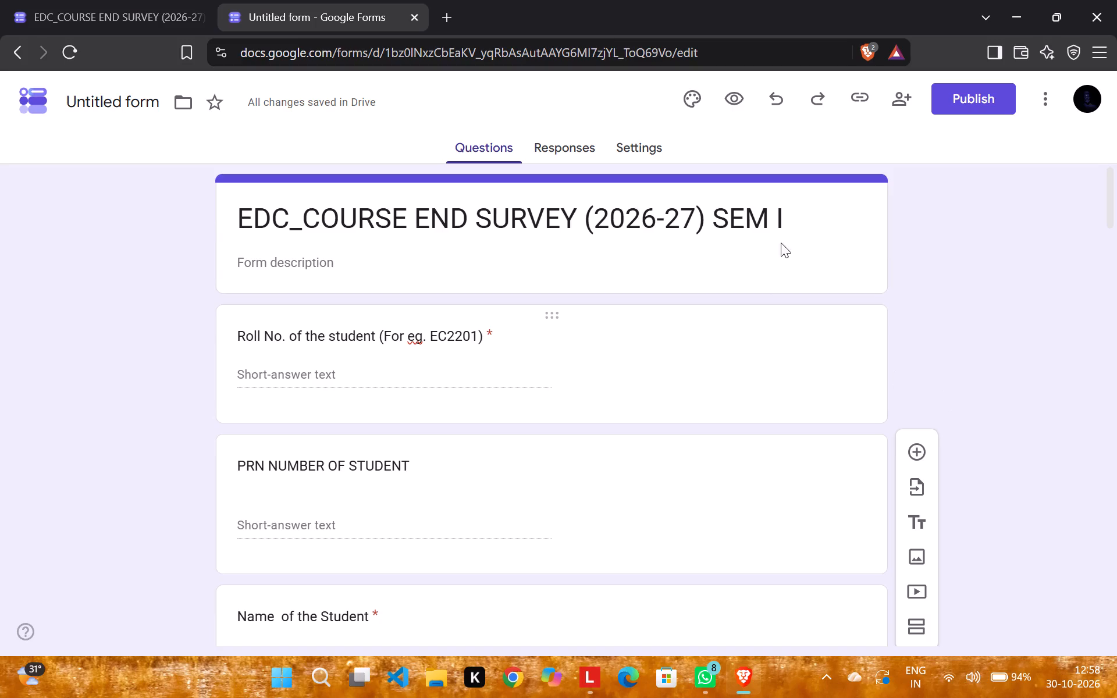
click(894, 101)
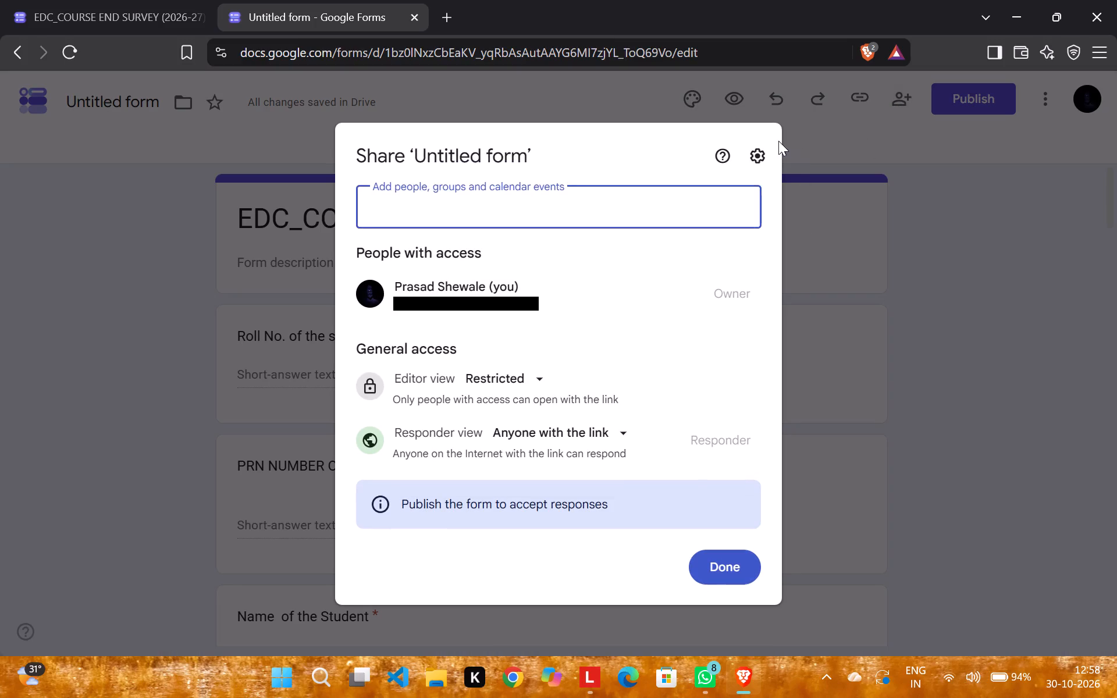
click(918, 270)
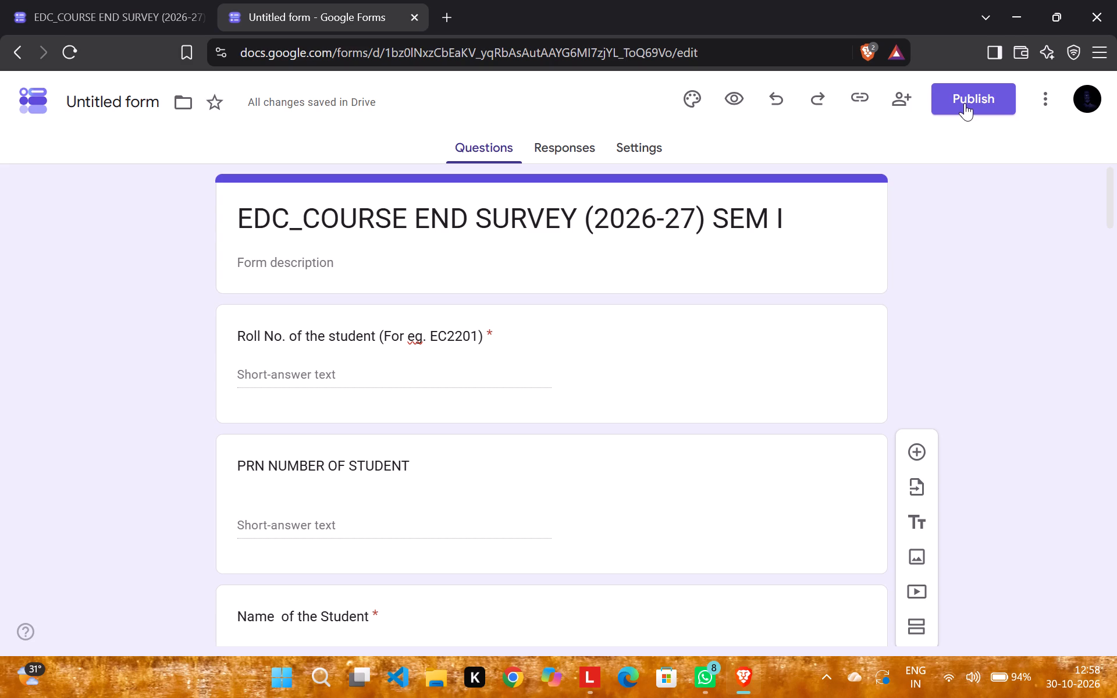
click(965, 102)
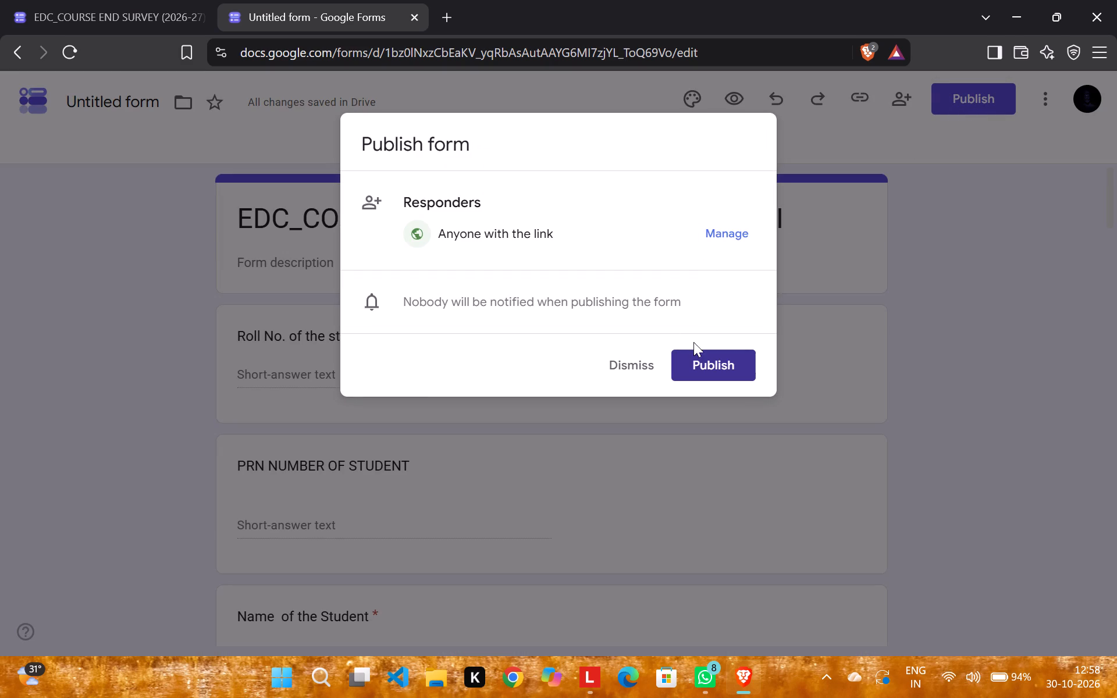
click(721, 228)
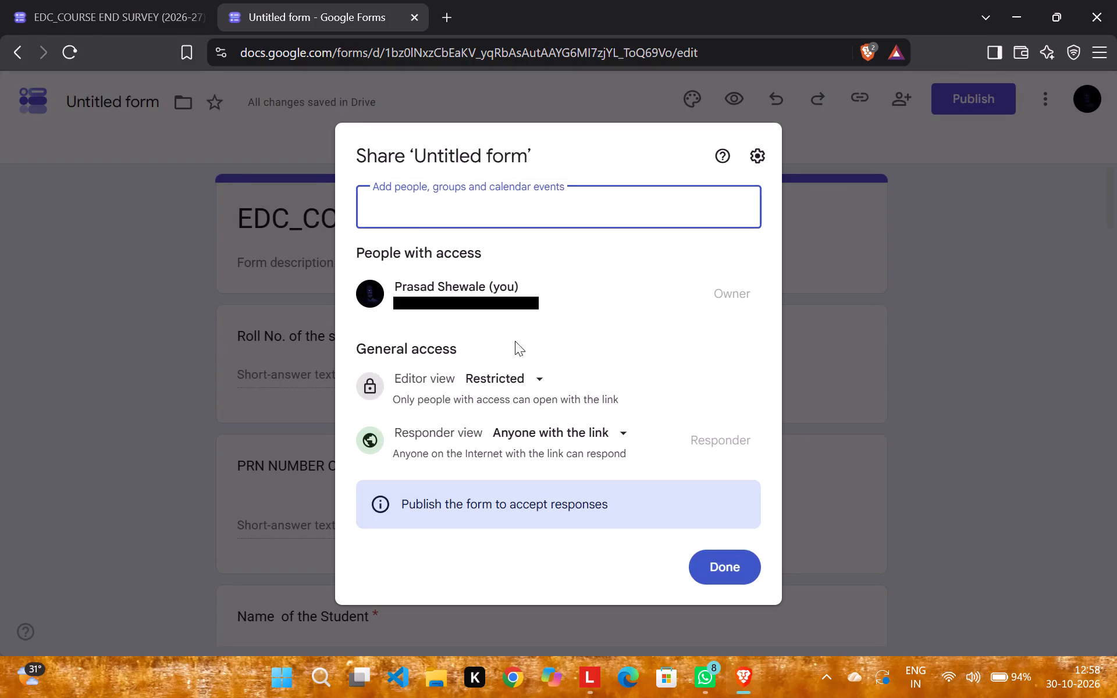
click(959, 273)
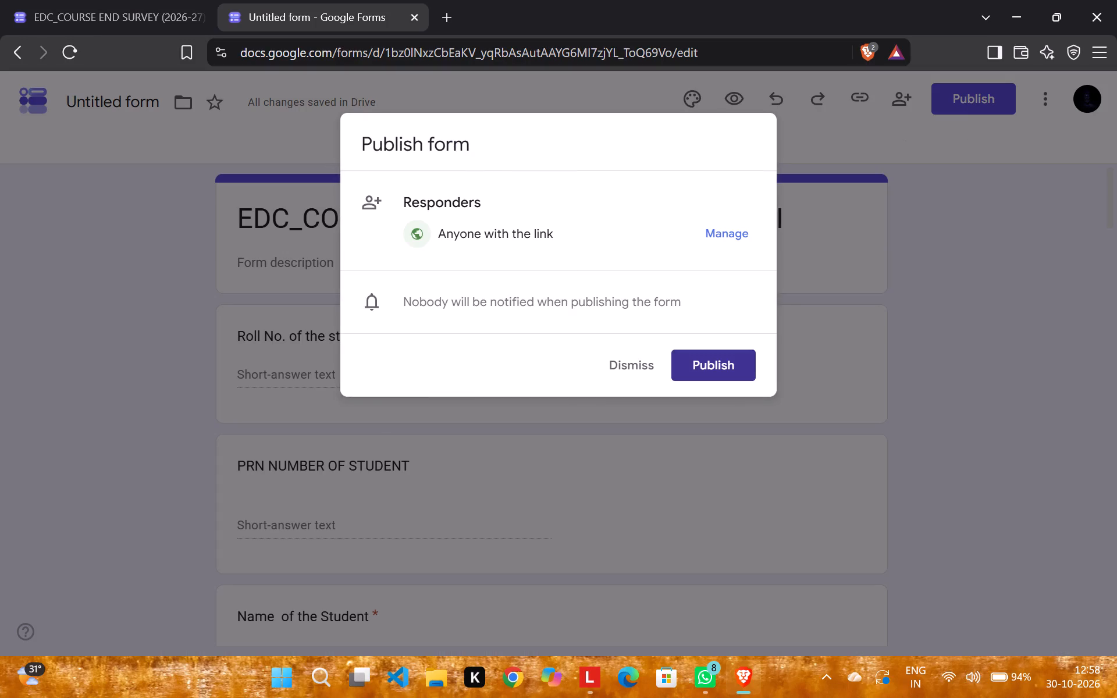
click(728, 232)
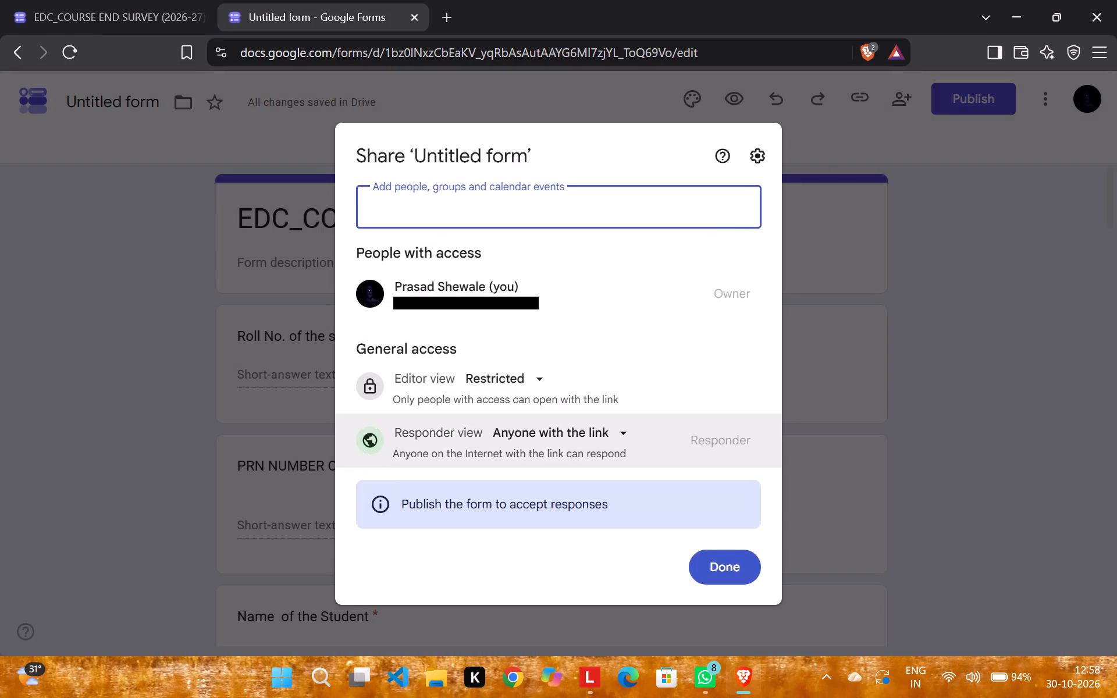
click(724, 586)
click(727, 558)
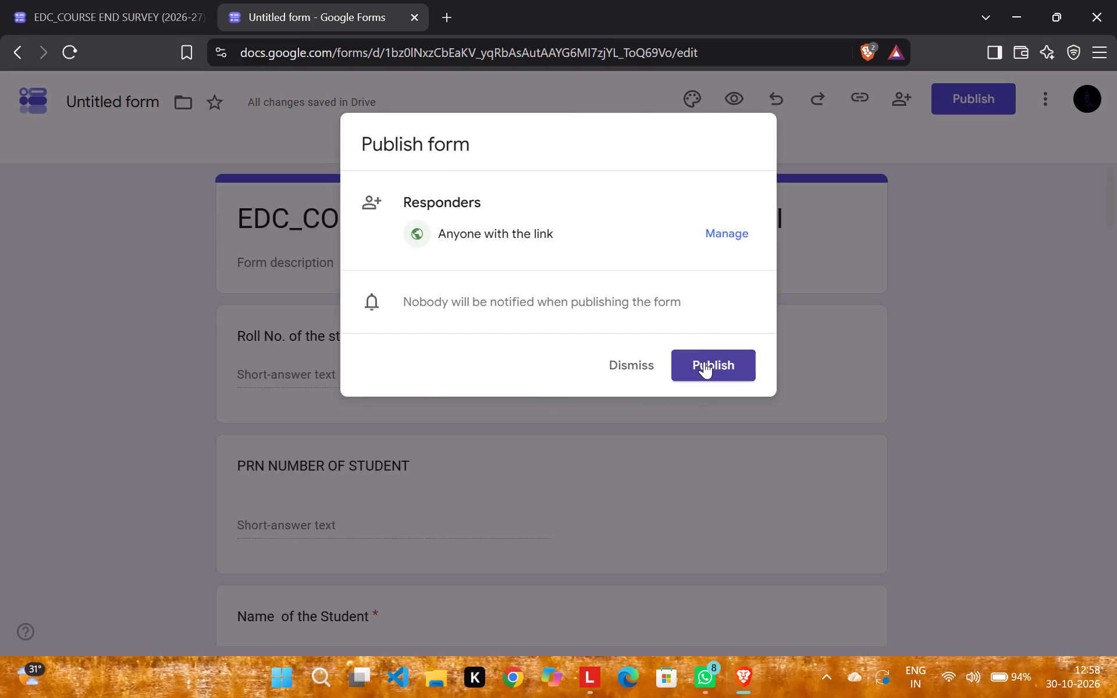
click(704, 361)
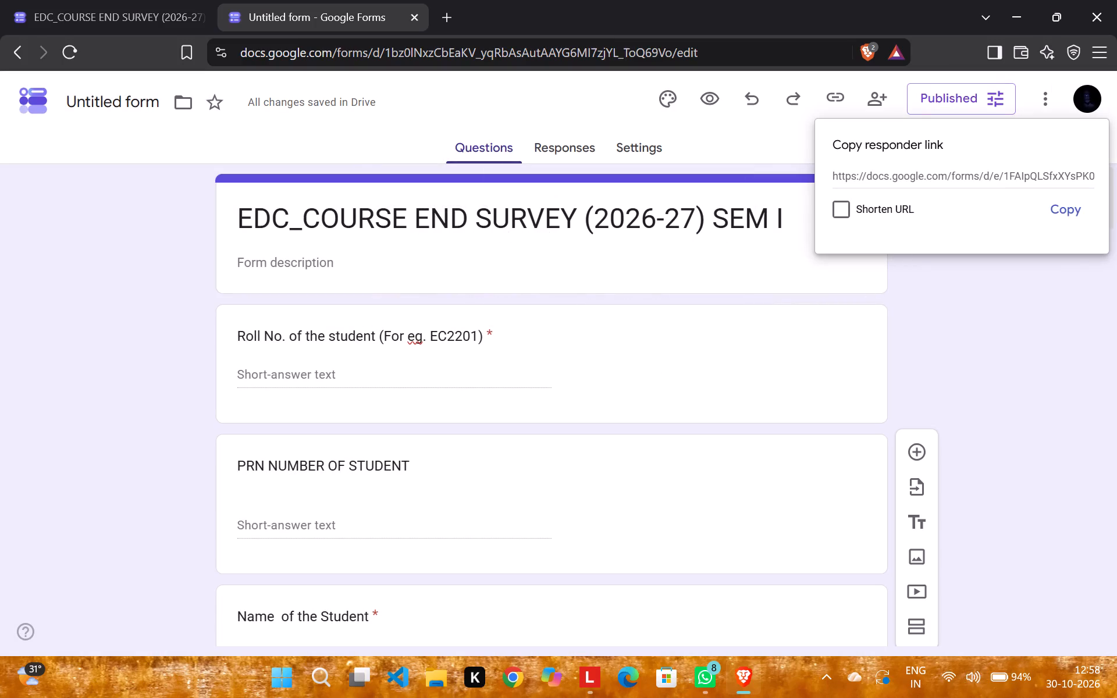
Copy the published form's full responder link to the clipboard.
click(935, 174)
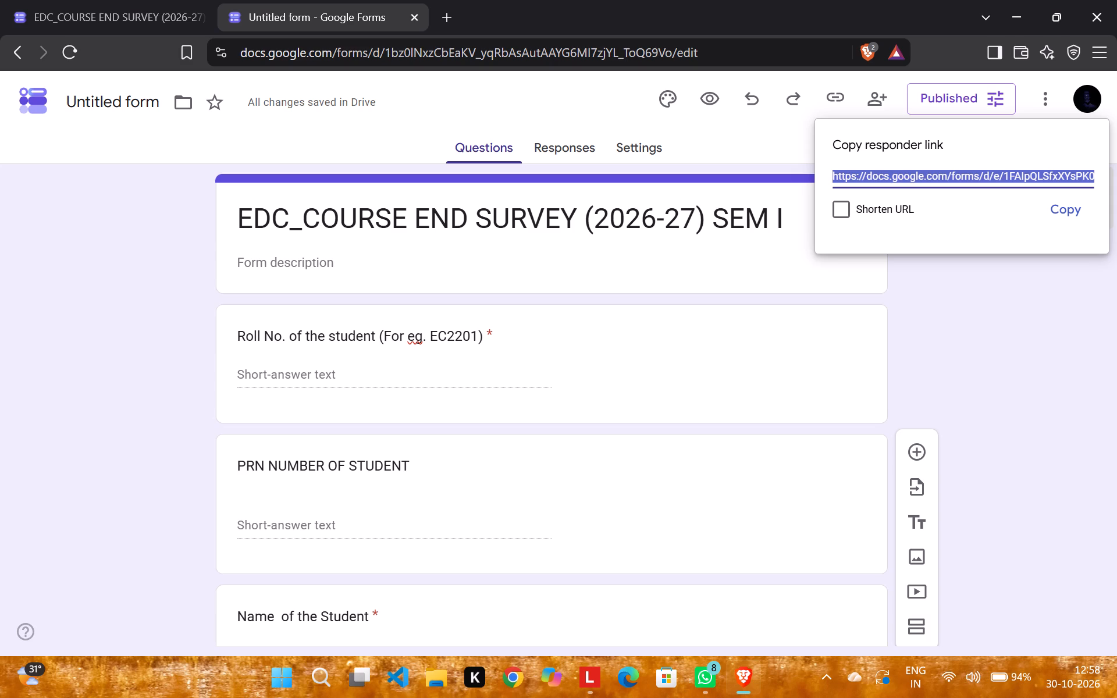
key(ctrl+c)
click(1076, 204)
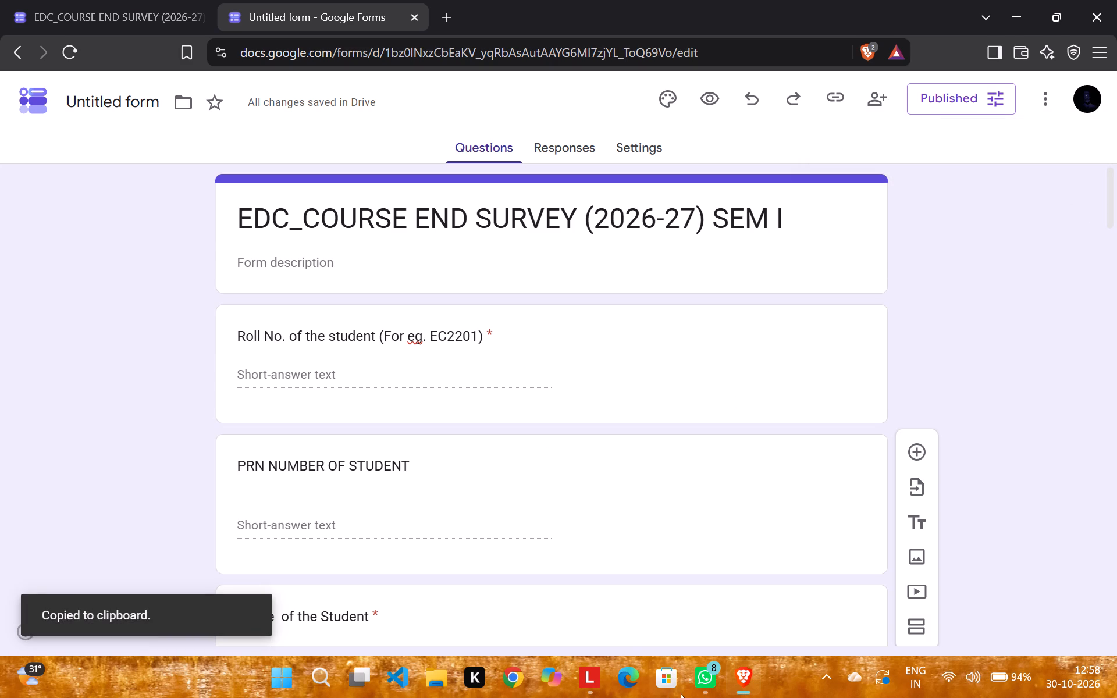
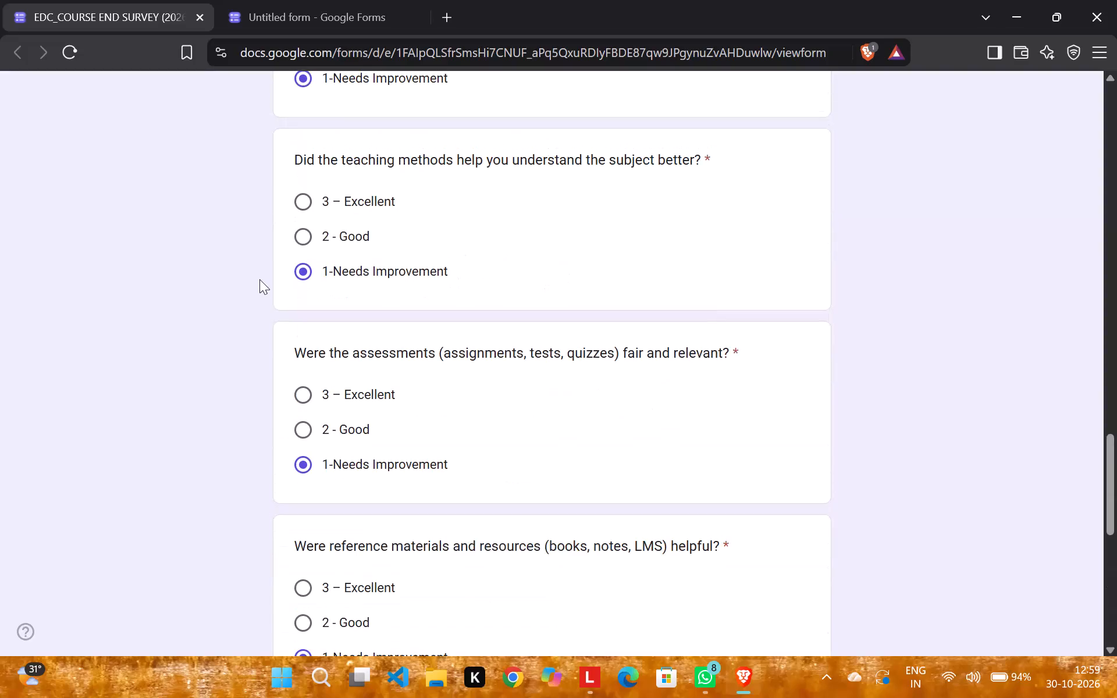
Review the original survey from its title through the rating questions to the final short-answer questions, including options and required marks.
scroll(259, 279, up, 20)
scroll(259, 279, up, 20)
scroll(259, 279, up, 1)
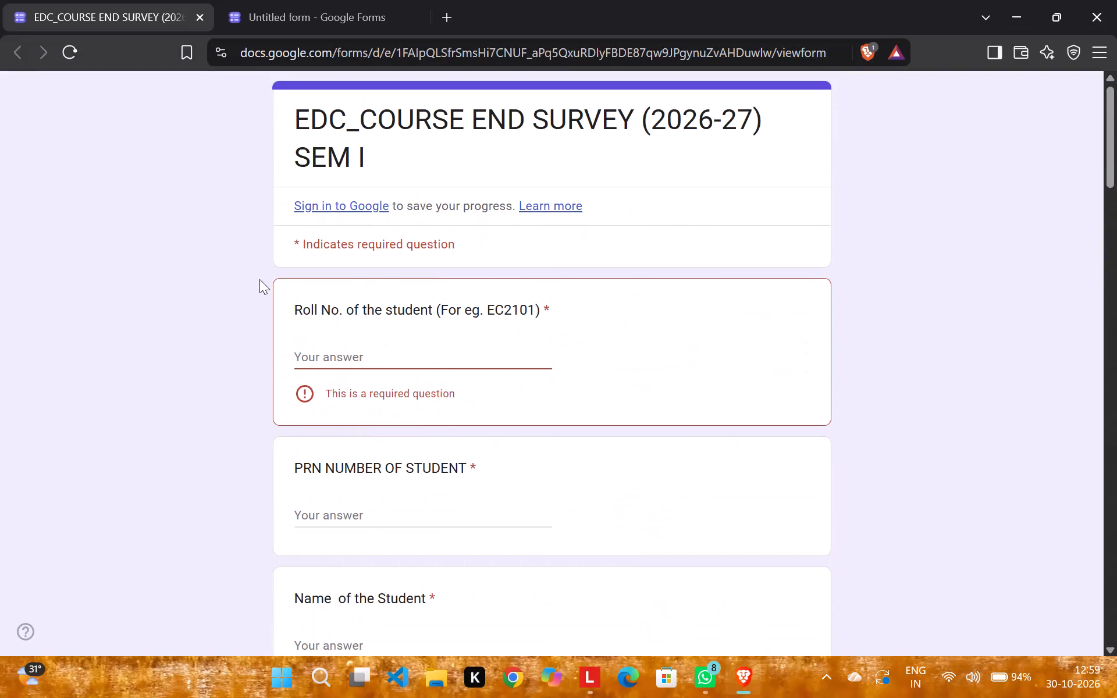
scroll(259, 279, up, 1)
scroll(259, 279, down, 4)
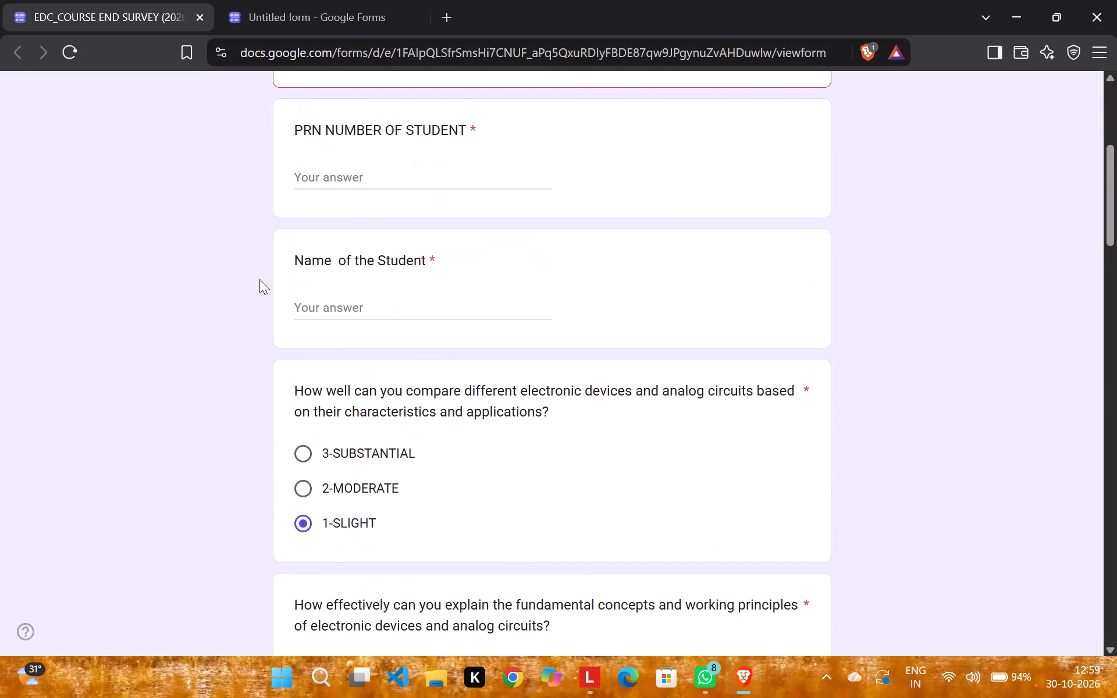
scroll(259, 279, down, 2)
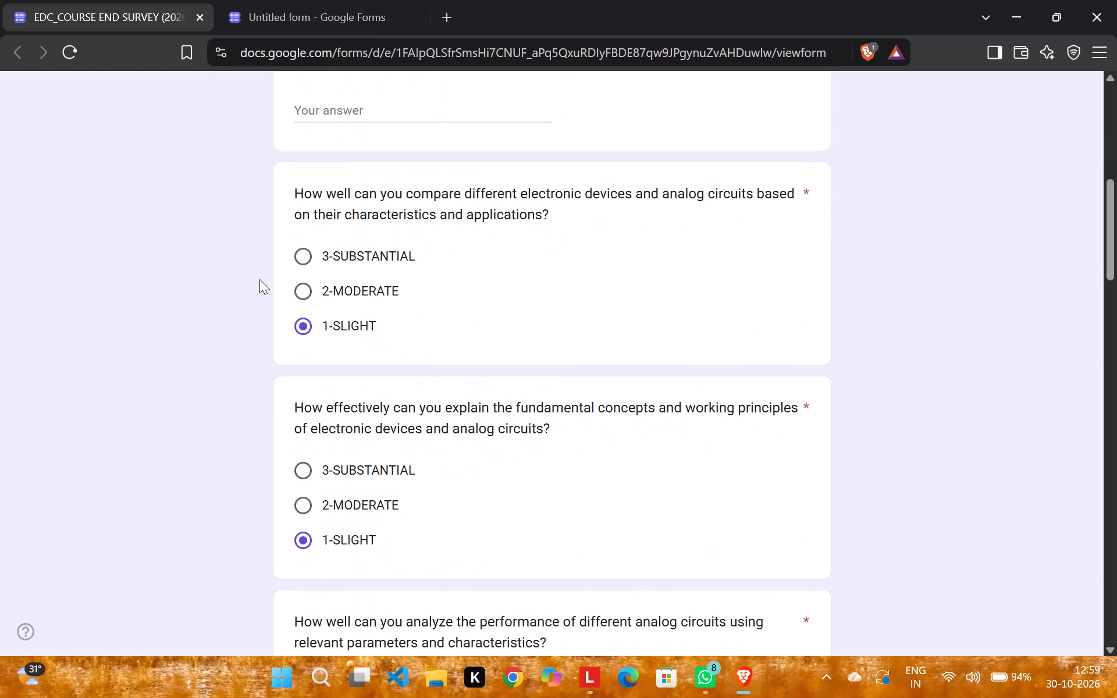
scroll(259, 279, left, 1)
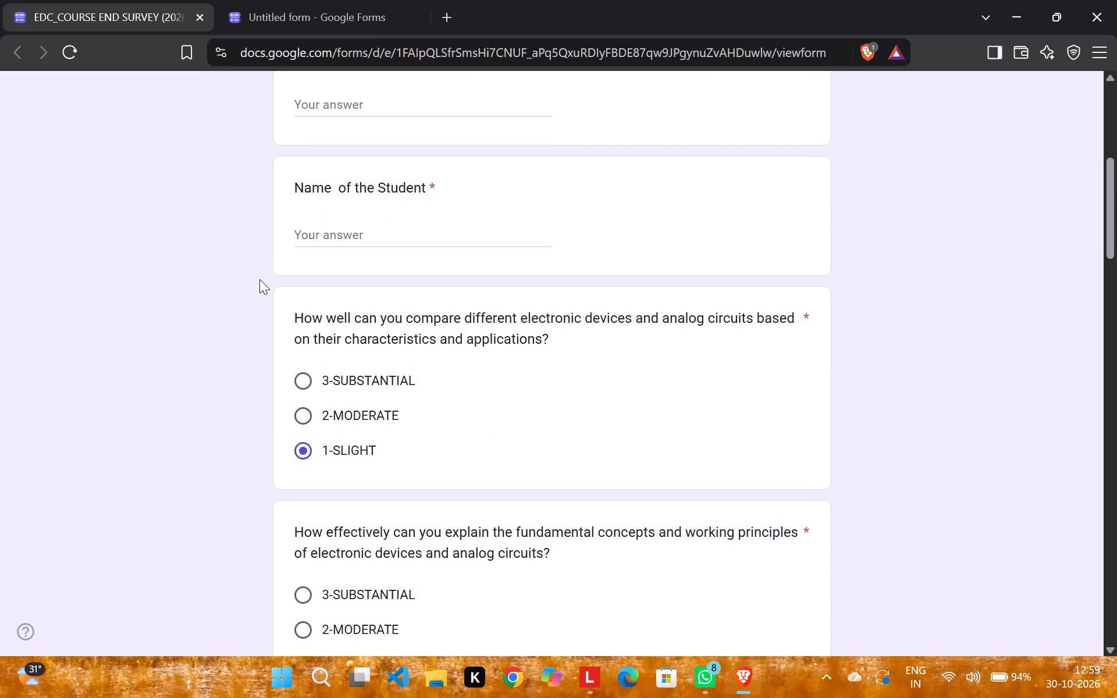
scroll(259, 279, left, 1)
scroll(259, 279, up, 1)
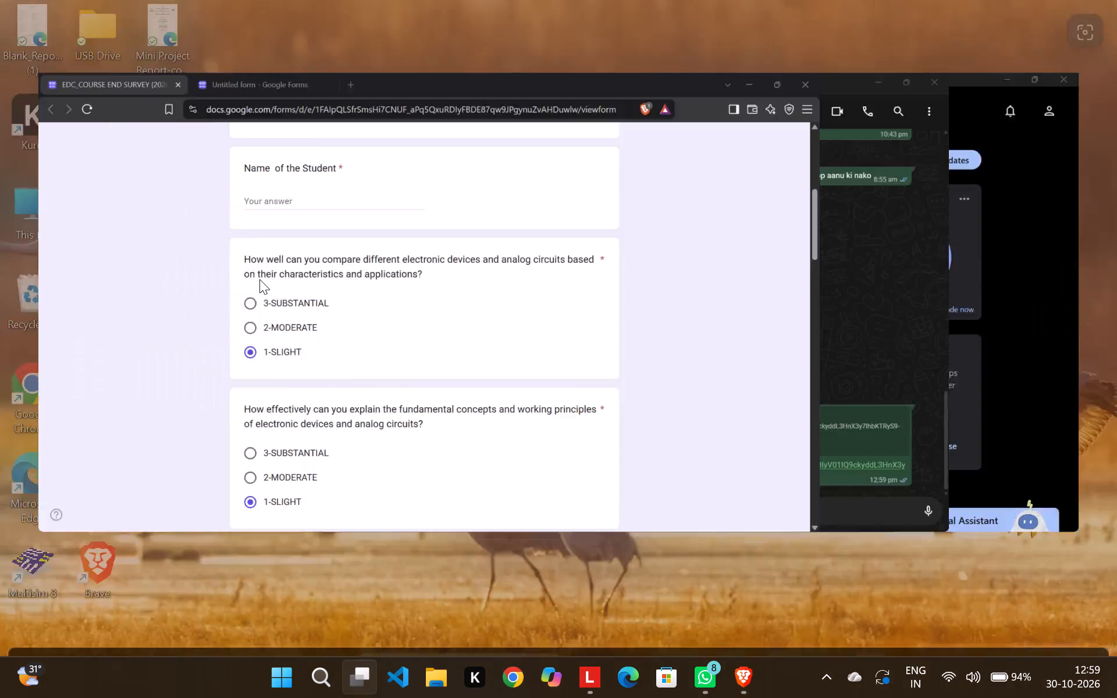
scroll(259, 279, up, 1)
scroll(259, 279, down, 5)
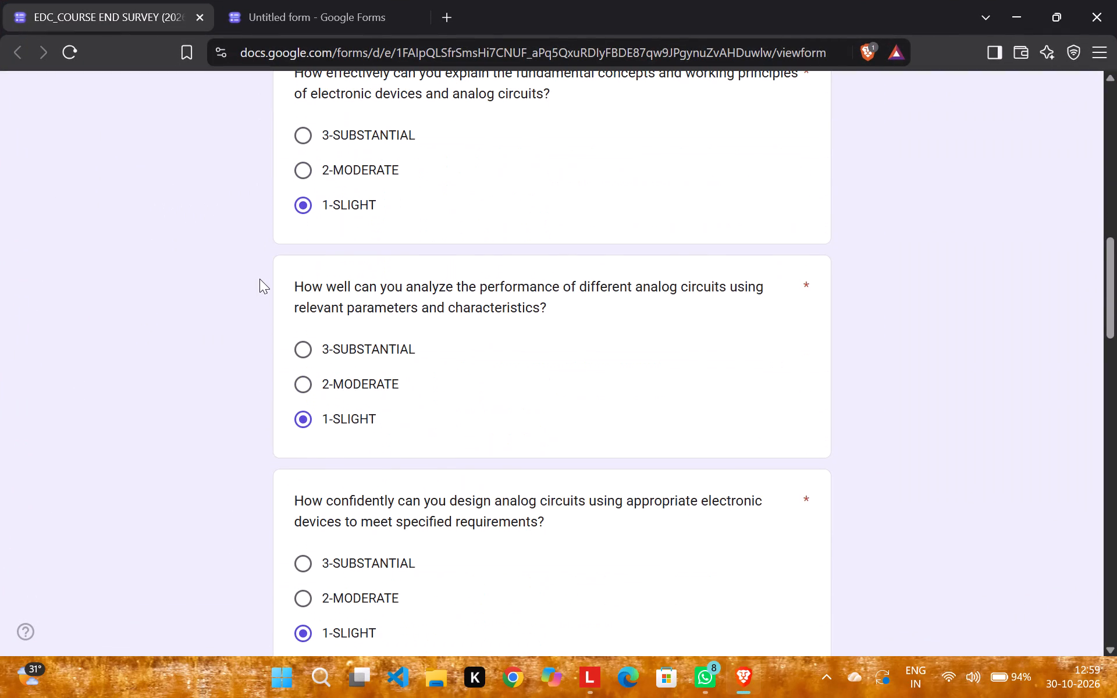
scroll(259, 279, down, 3)
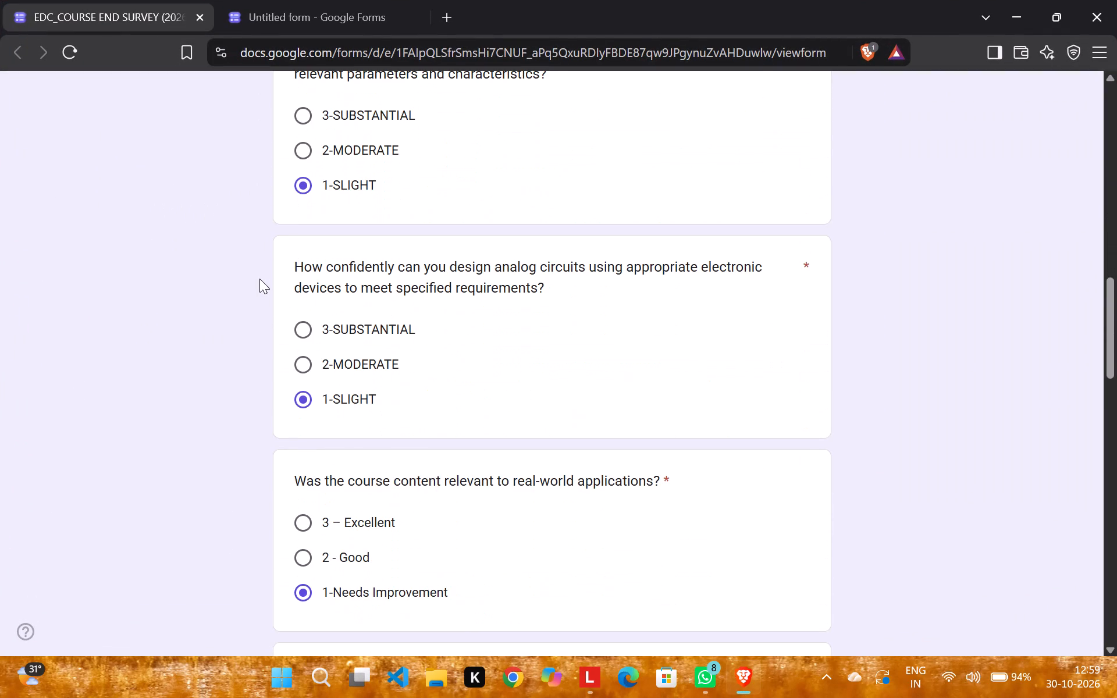
scroll(259, 279, up, 1)
scroll(259, 279, down, 3)
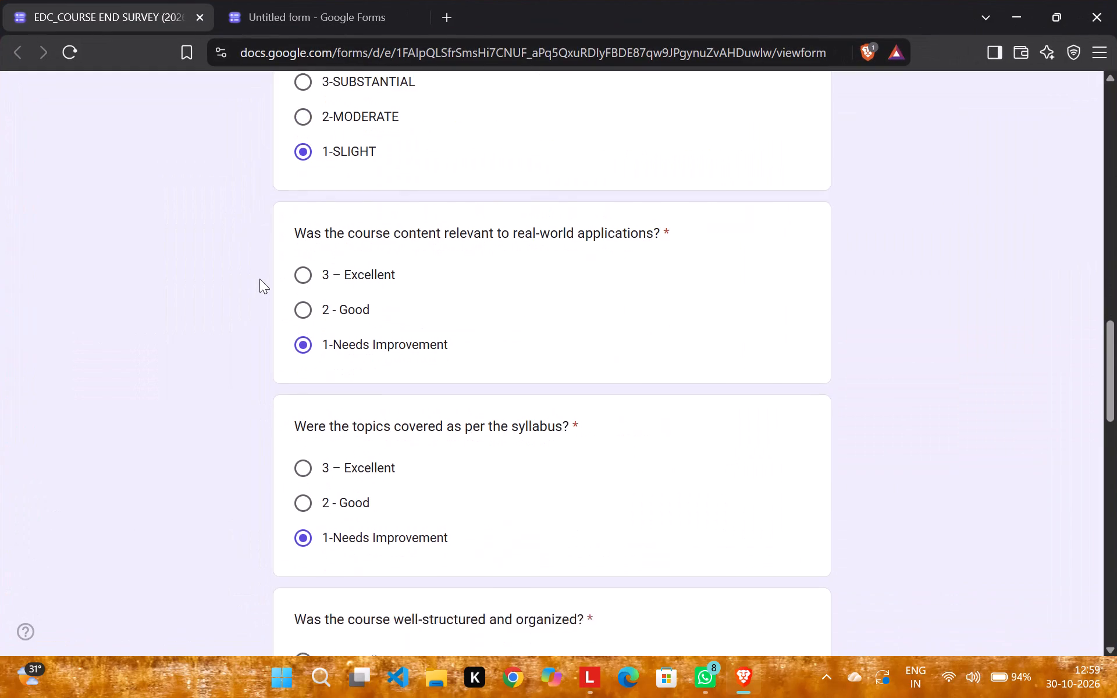
scroll(259, 279, down, 4)
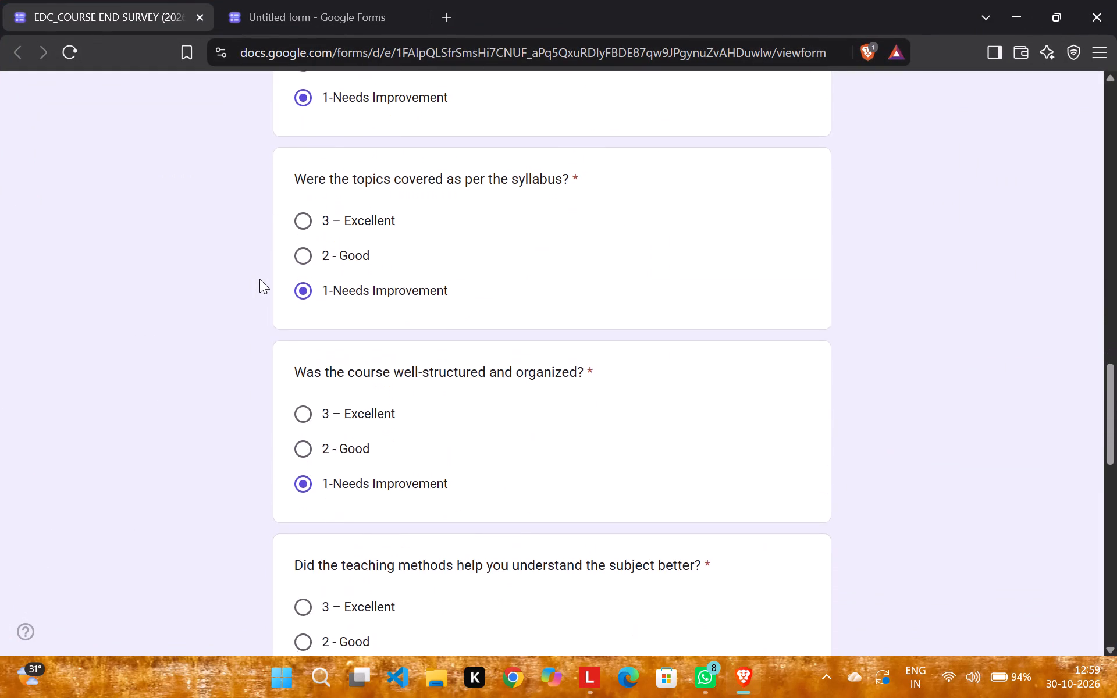
scroll(259, 279, down, 4)
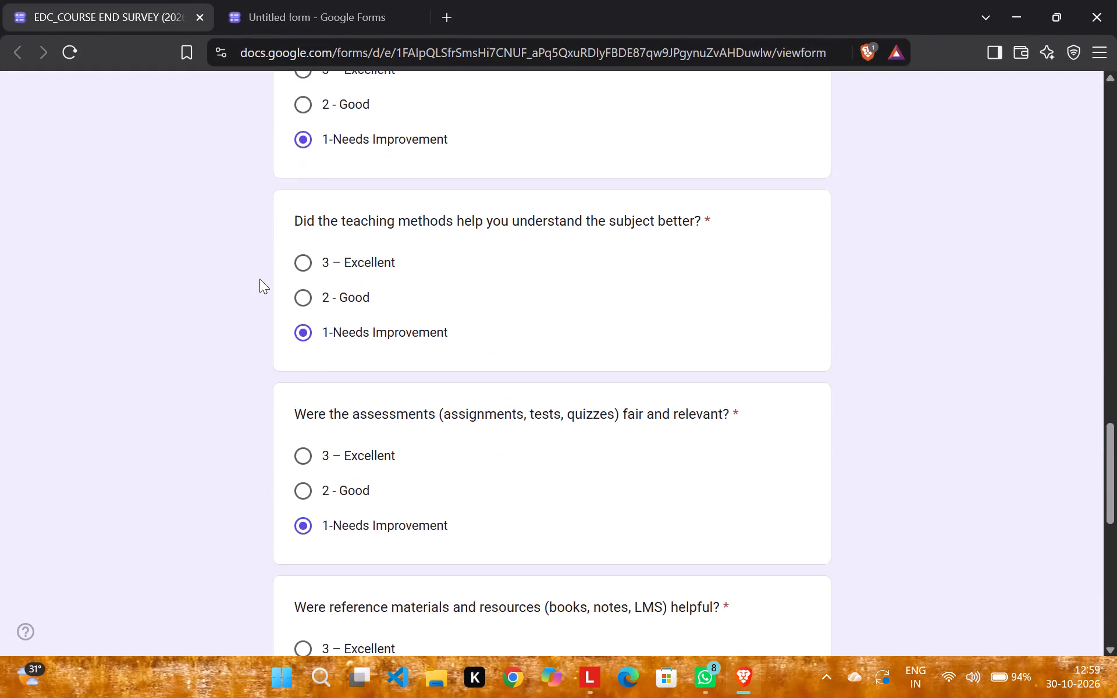
scroll(259, 279, down, 5)
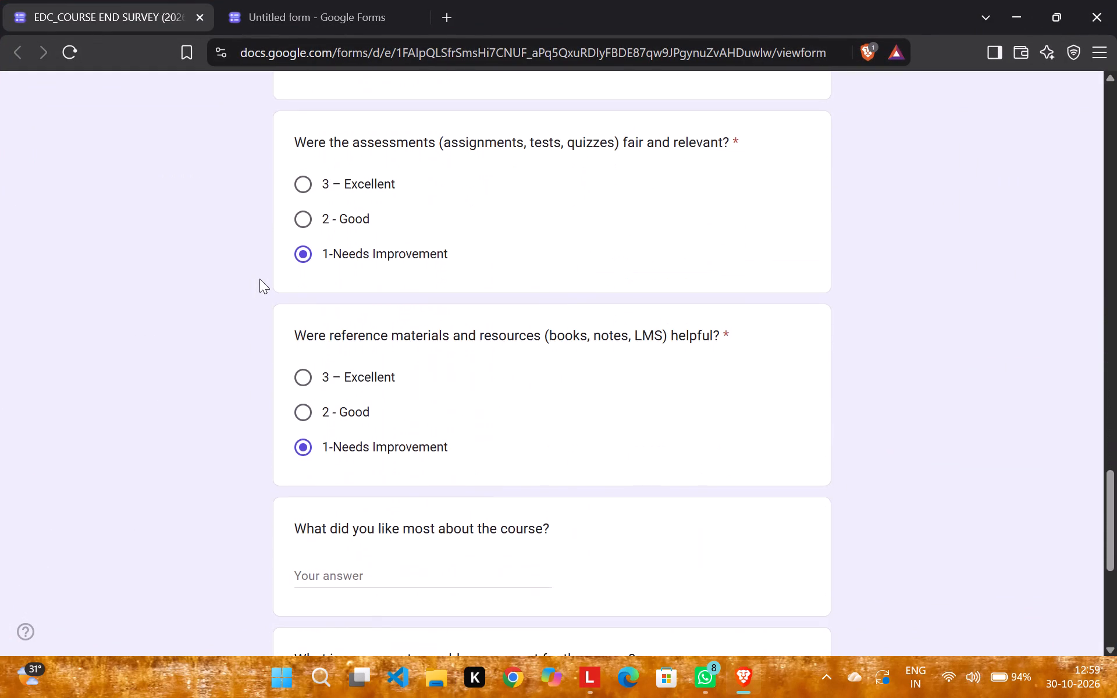
scroll(259, 279, down, 4)
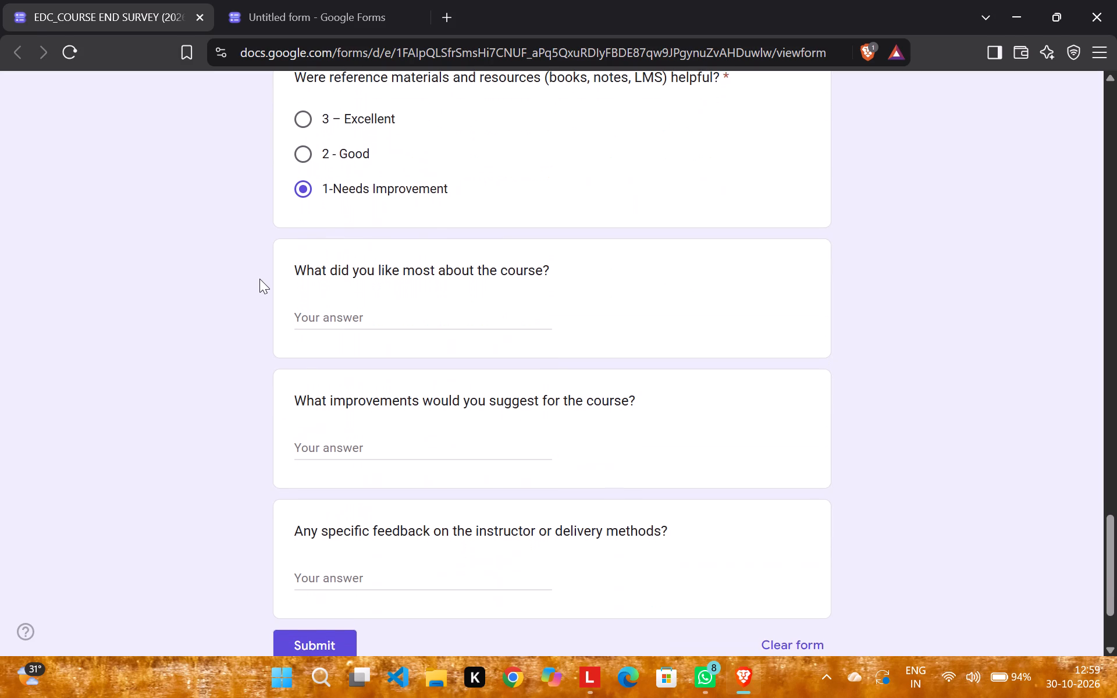
scroll(259, 279, down, 1)
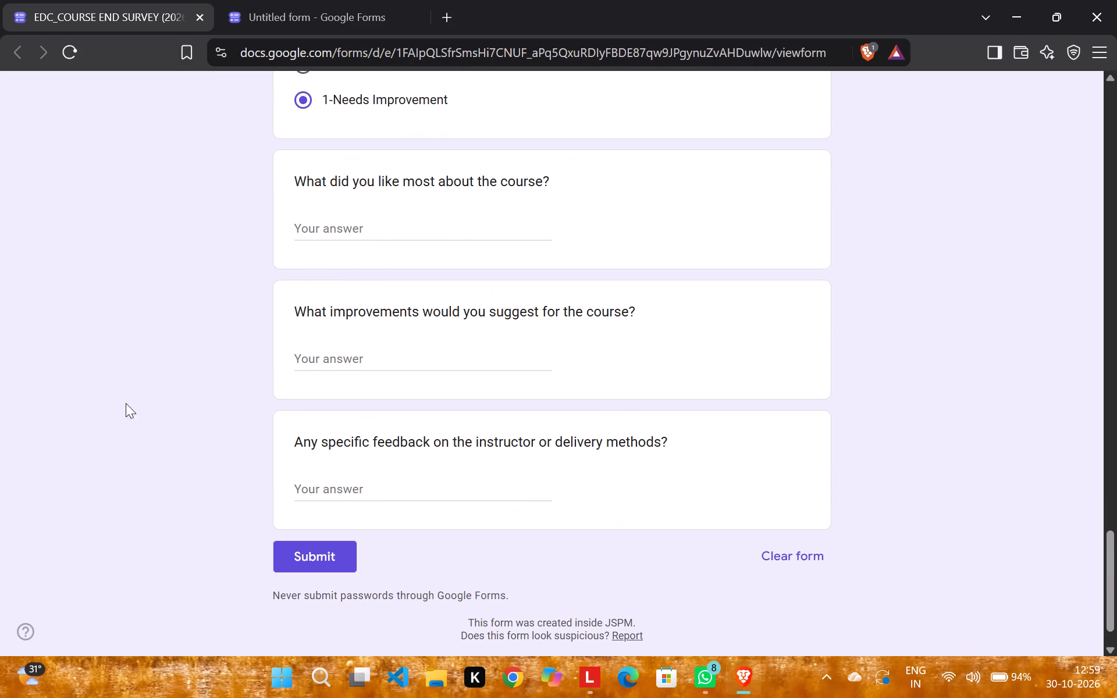
Recheck the roll number, PRN and student name questions at the start of the original survey.
scroll(298, 282, up, 15)
scroll(298, 282, up, 7)
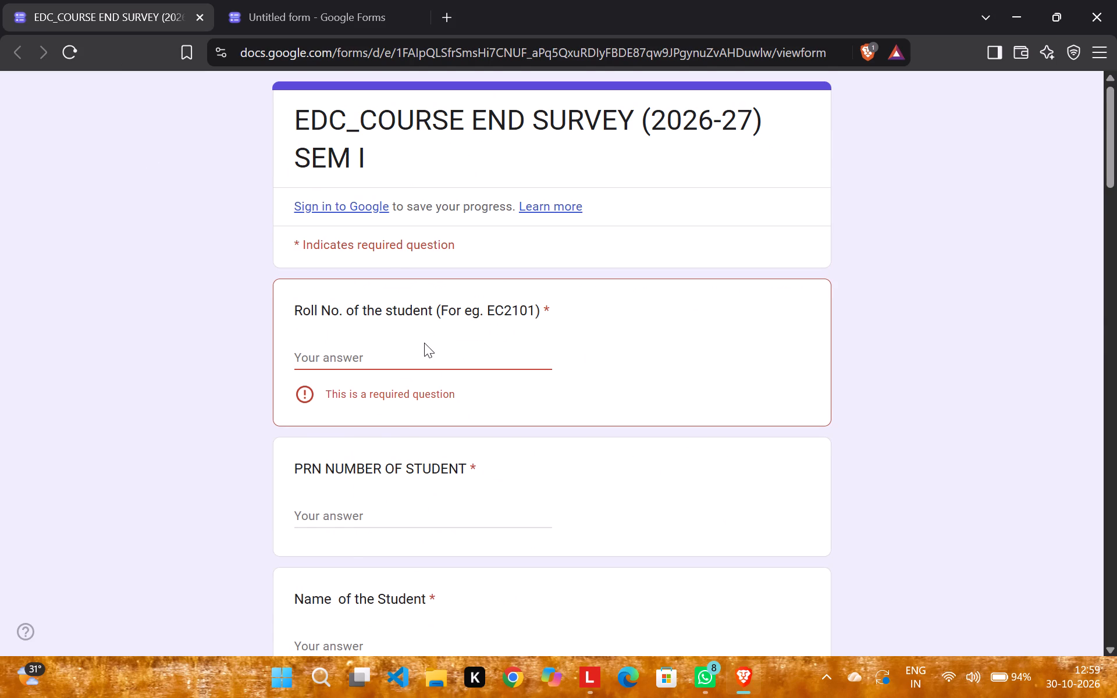
scroll(424, 343, down, 1)
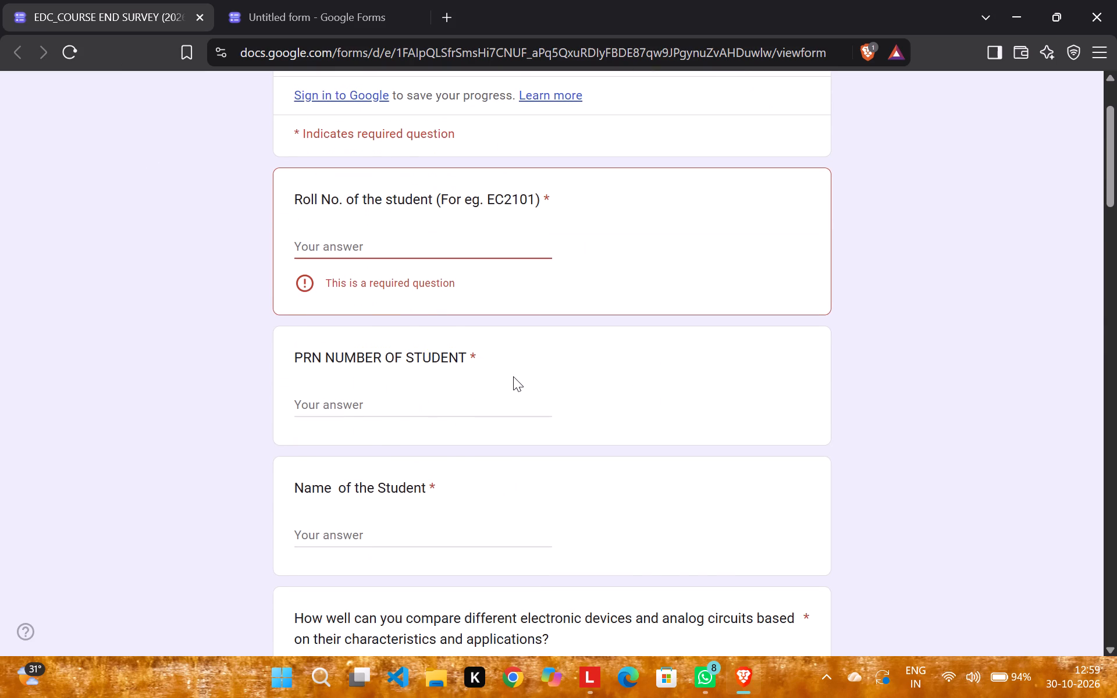
click(490, 247)
scroll(490, 247, up, 2)
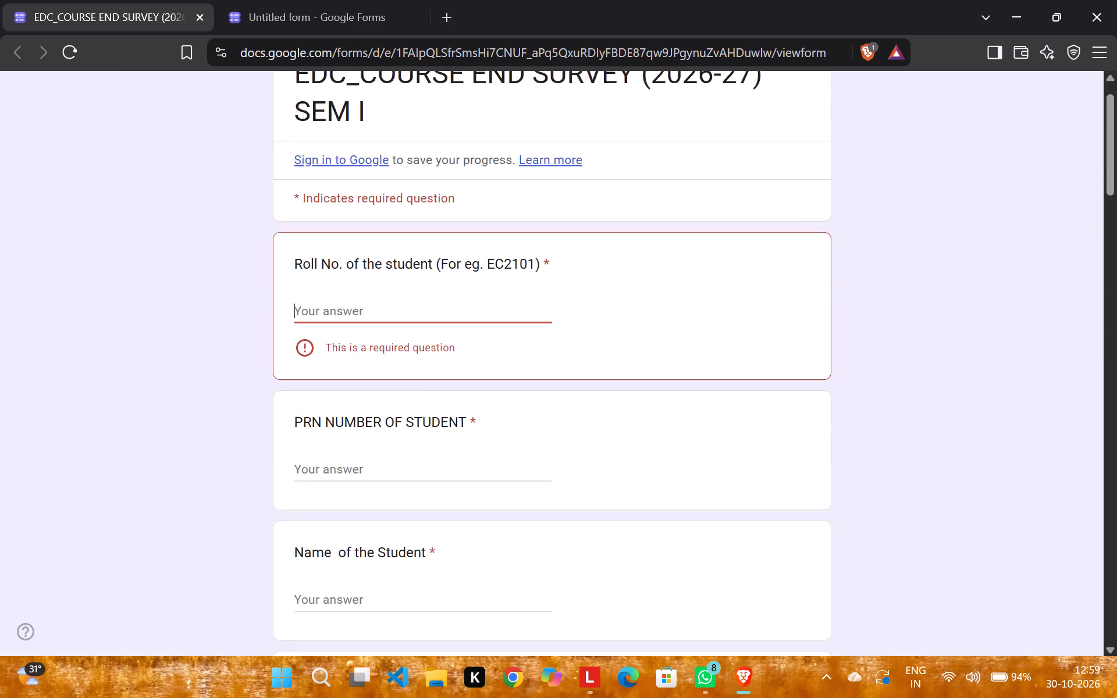
scroll(490, 247, up, 5)
Make the PRN NUMBER OF STUDENT question required in the new form.
click(379, 0)
click(492, 486)
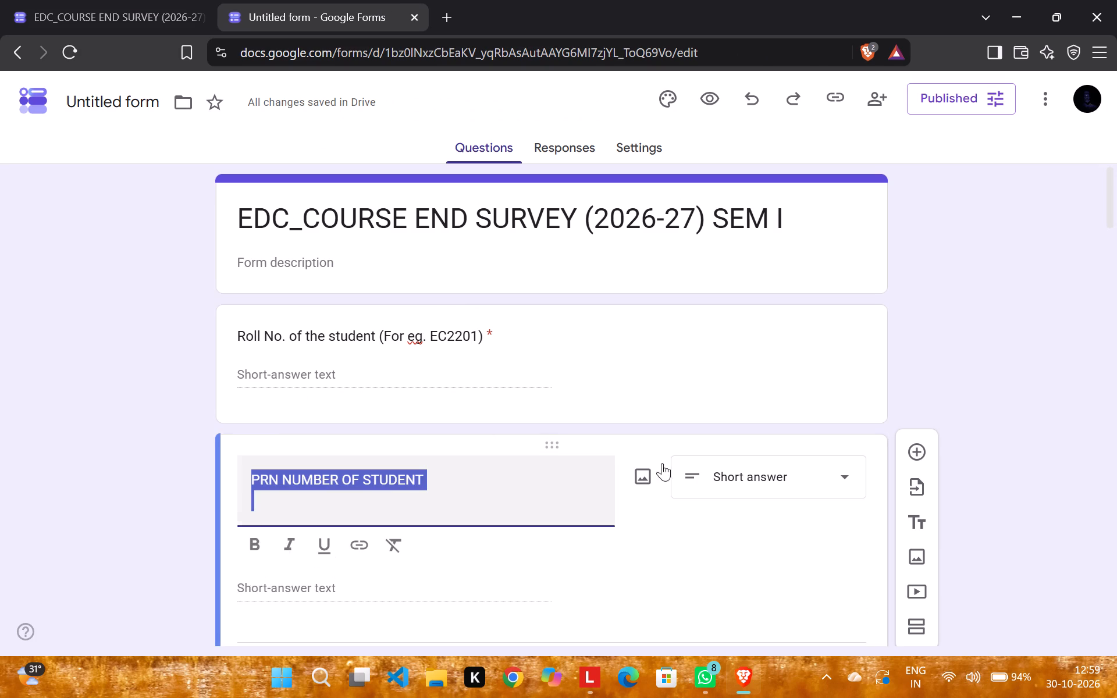
scroll(712, 523, down, 1)
click(795, 554)
click(1025, 228)
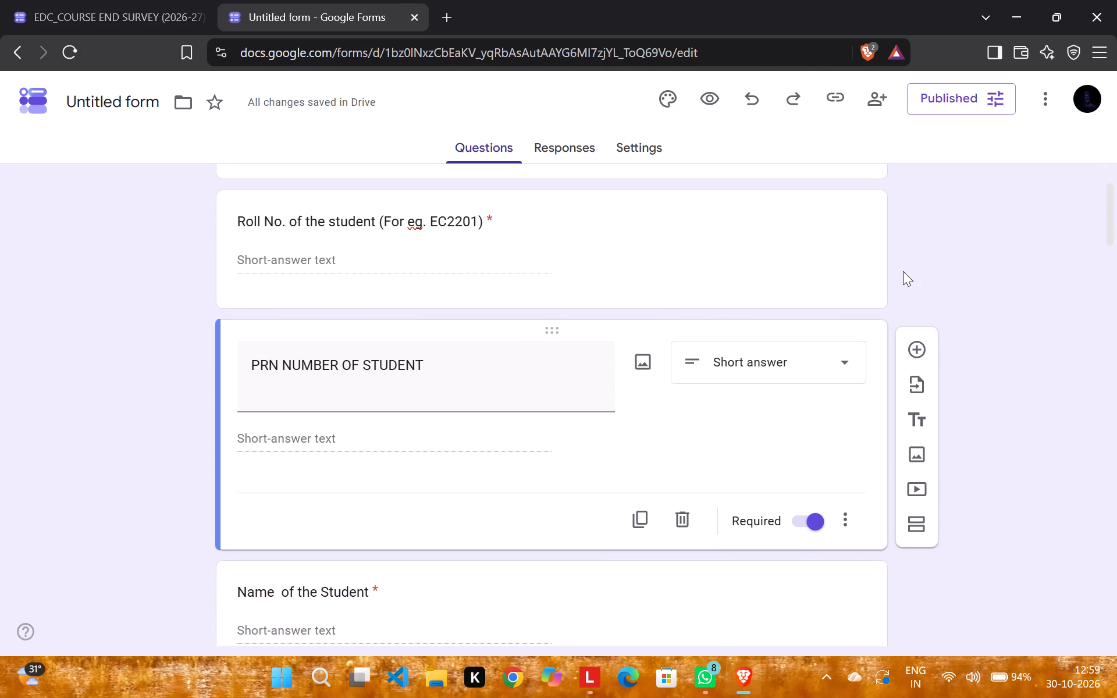
click(1033, 219)
Check the responses received by the new form.
scroll(978, 248, up, 14)
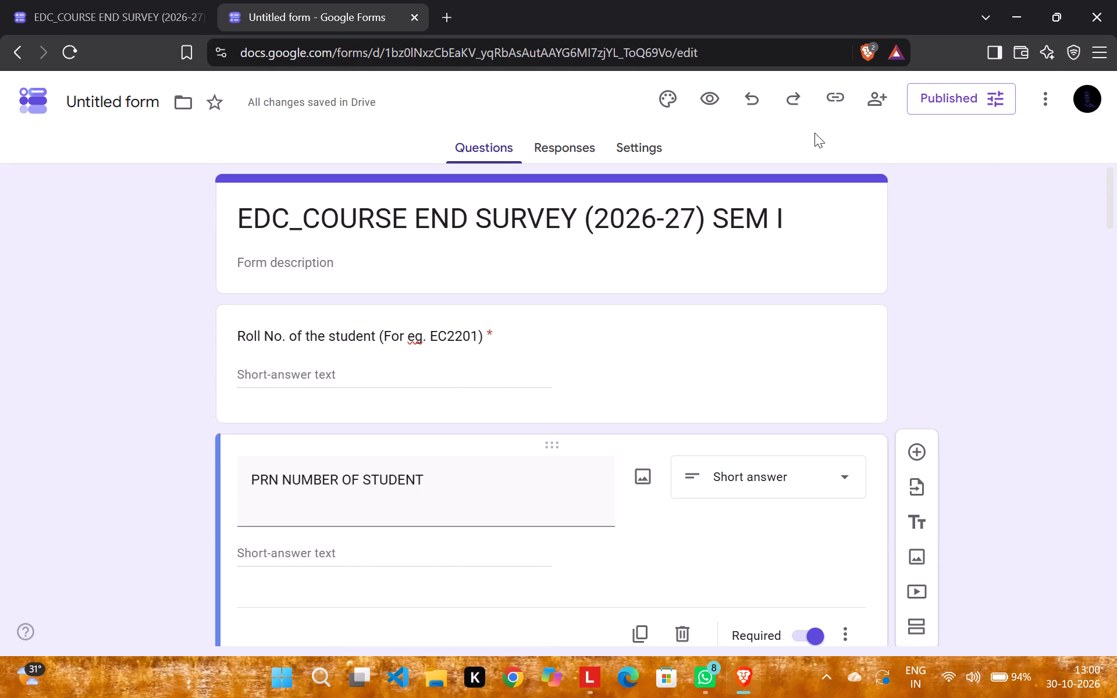
click(568, 147)
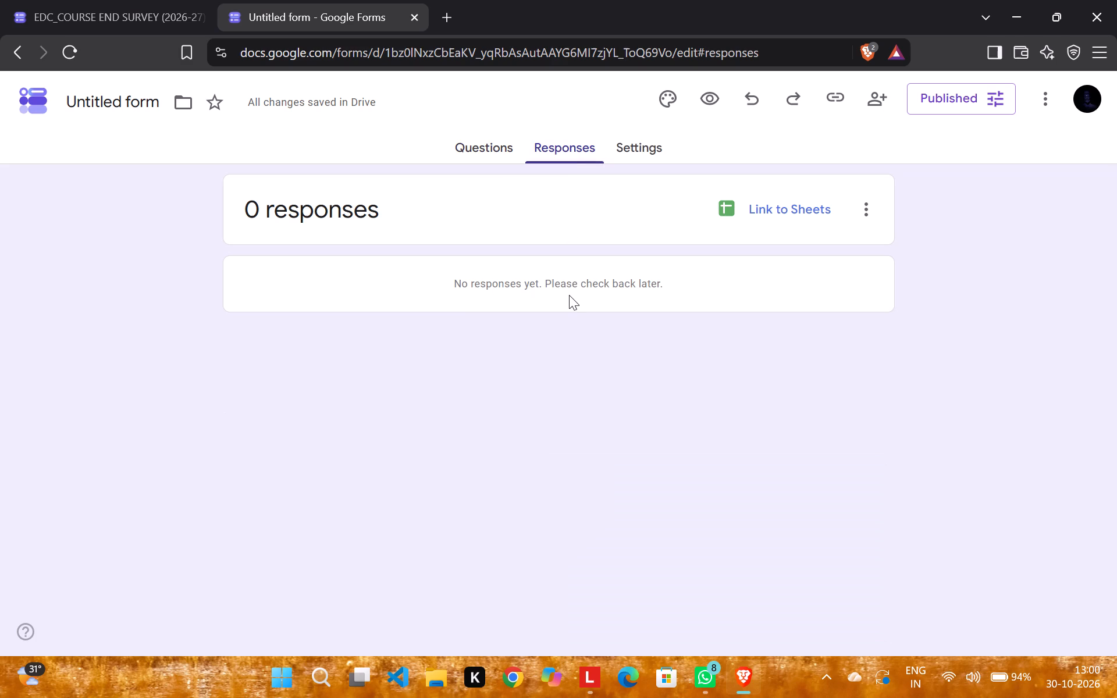
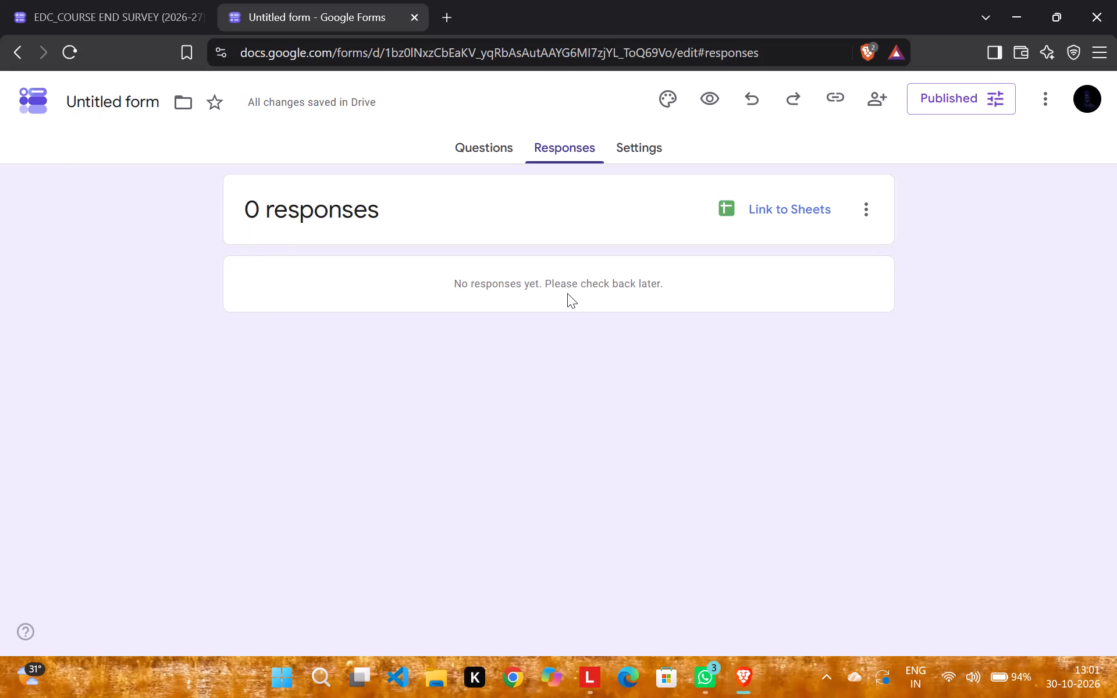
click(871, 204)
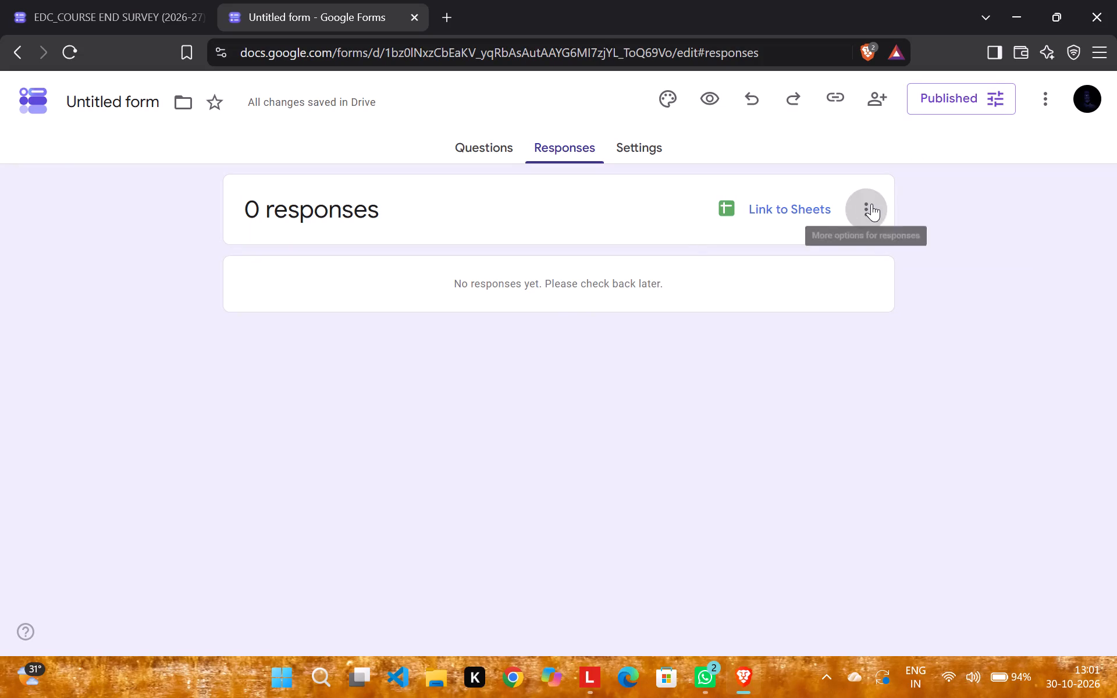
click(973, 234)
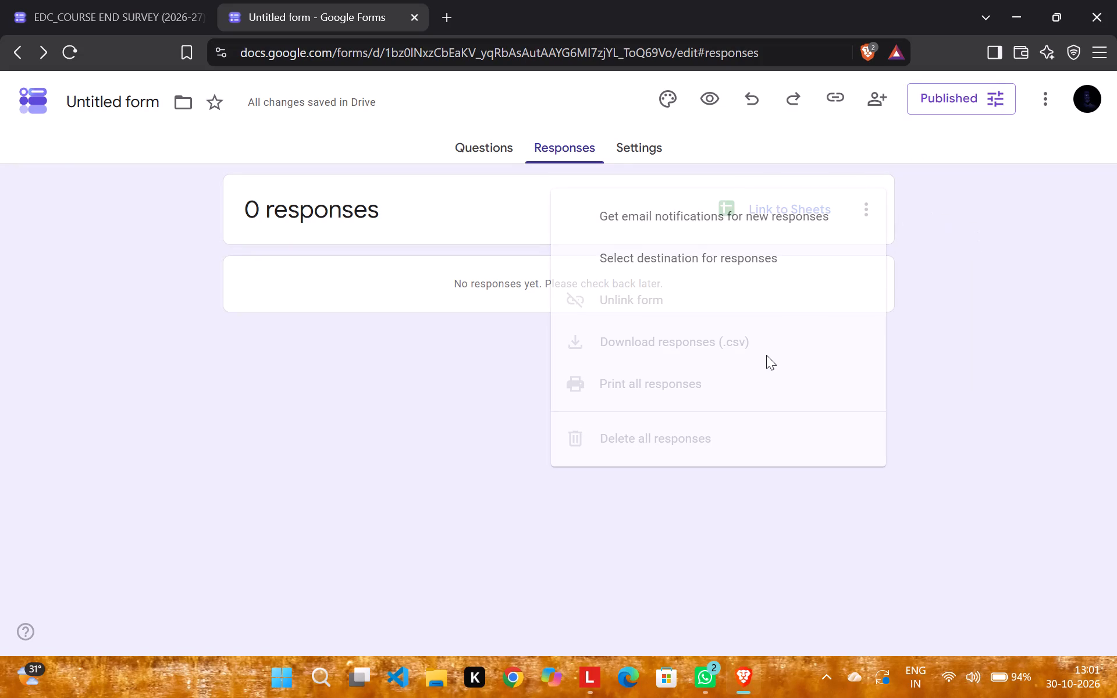
Open the new form's settings to review the quiz, responses, presentation and defaults sections.
click(653, 145)
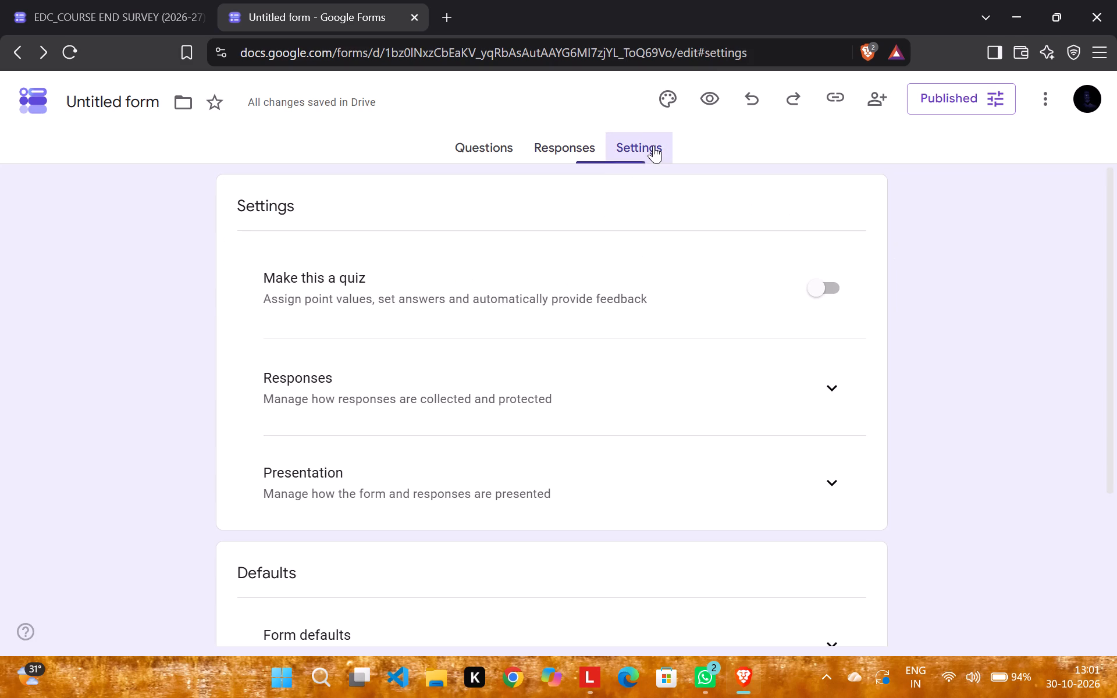
click(461, 155)
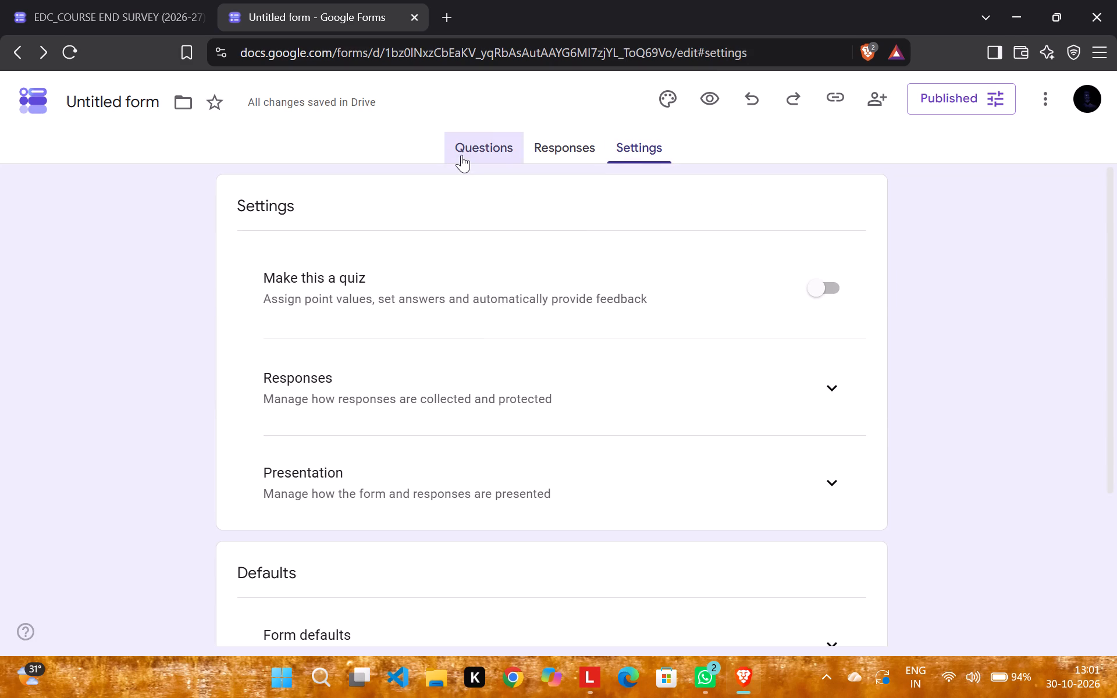
click(651, 140)
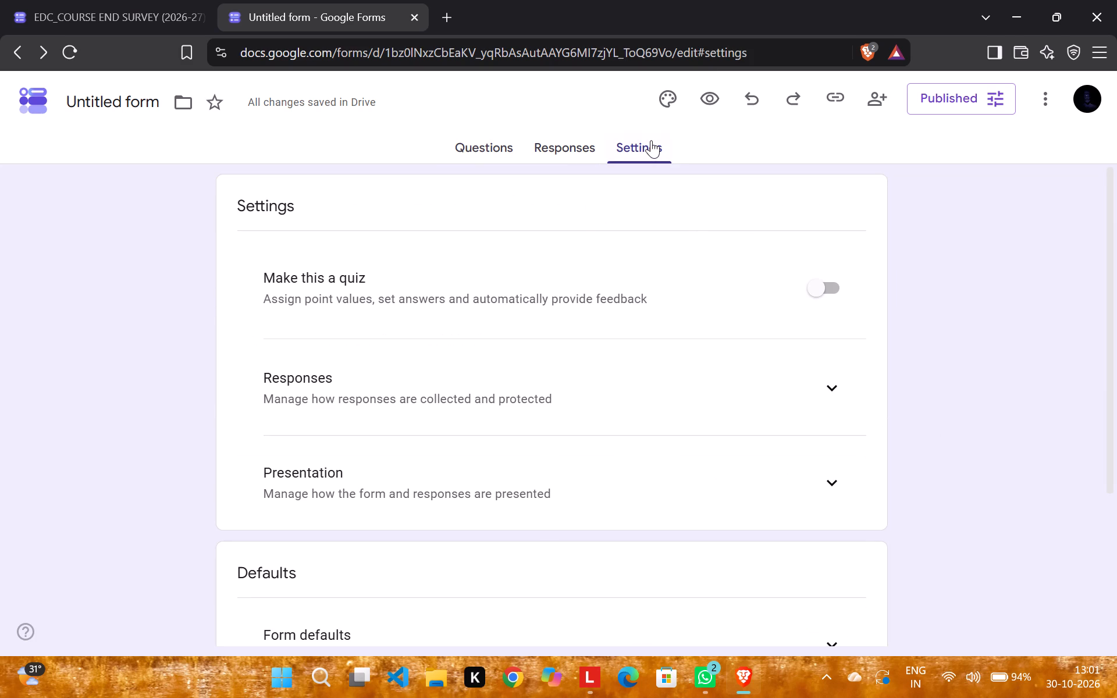
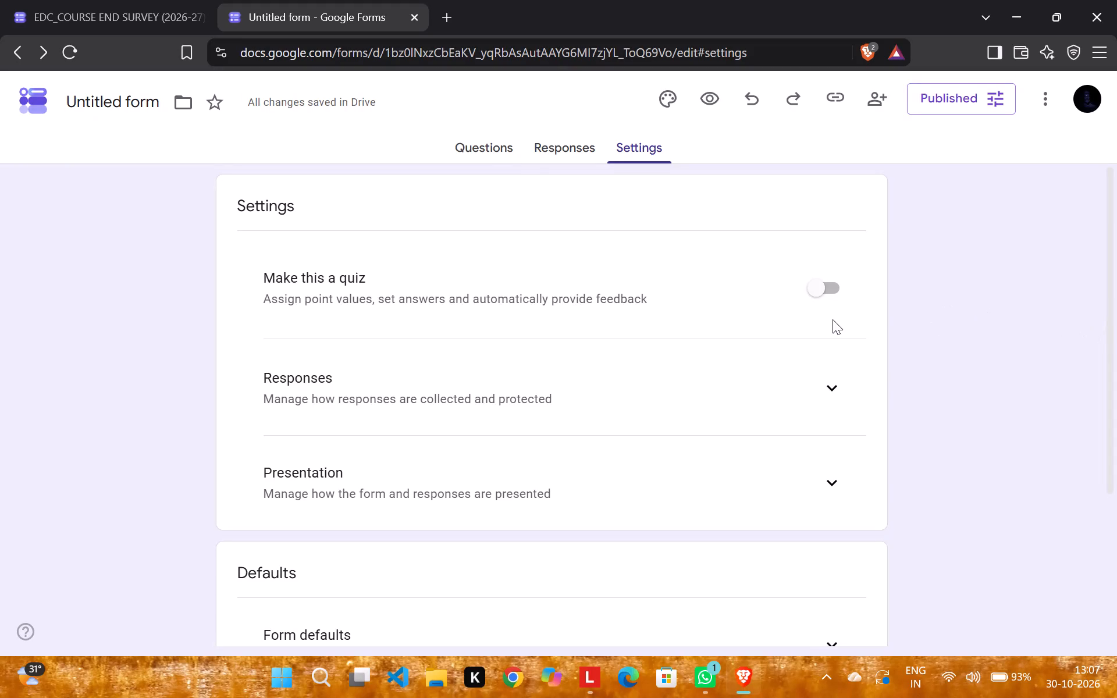
Return to the form's questions, check its responses, and reload the page to refresh them.
click(492, 140)
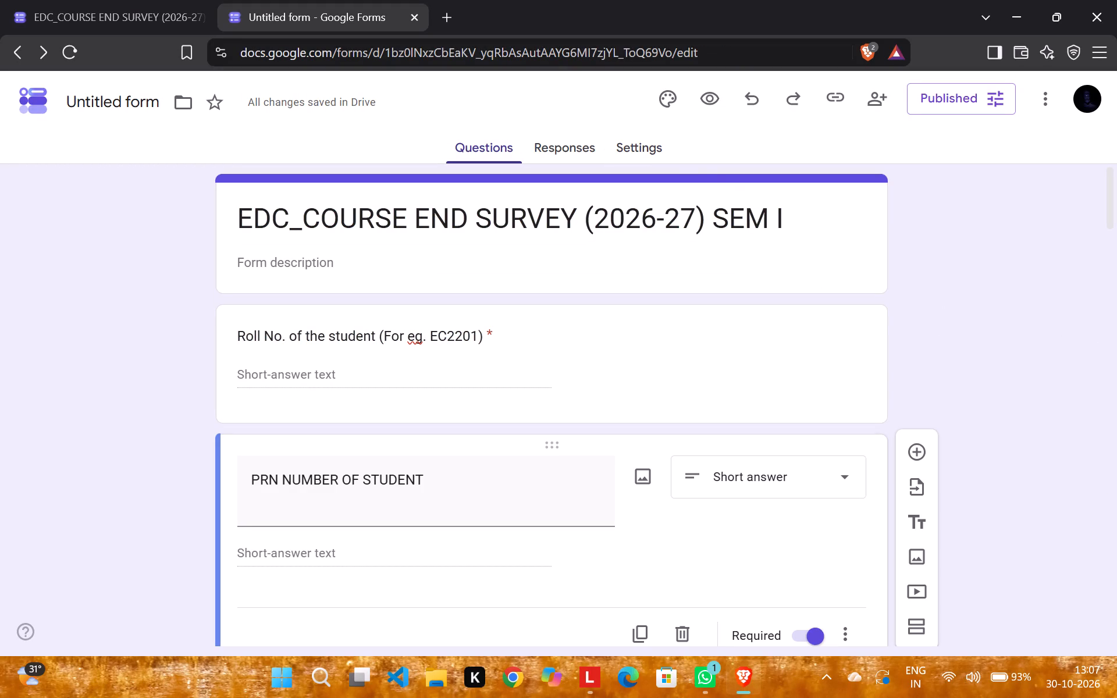
click(993, 254)
click(561, 149)
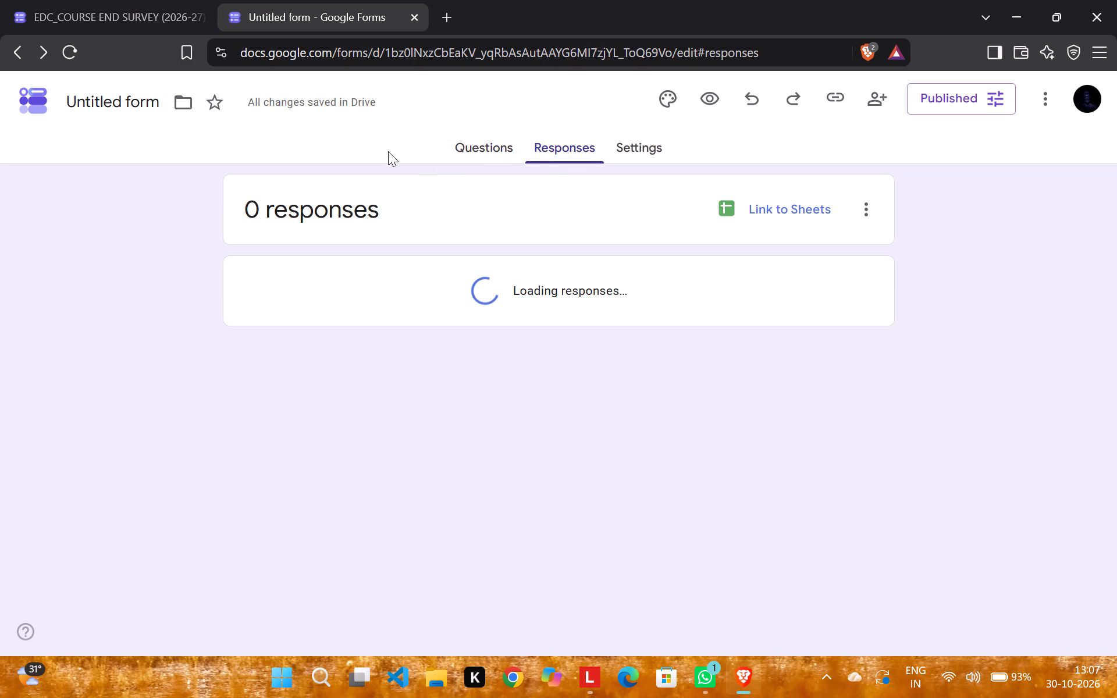
click(65, 53)
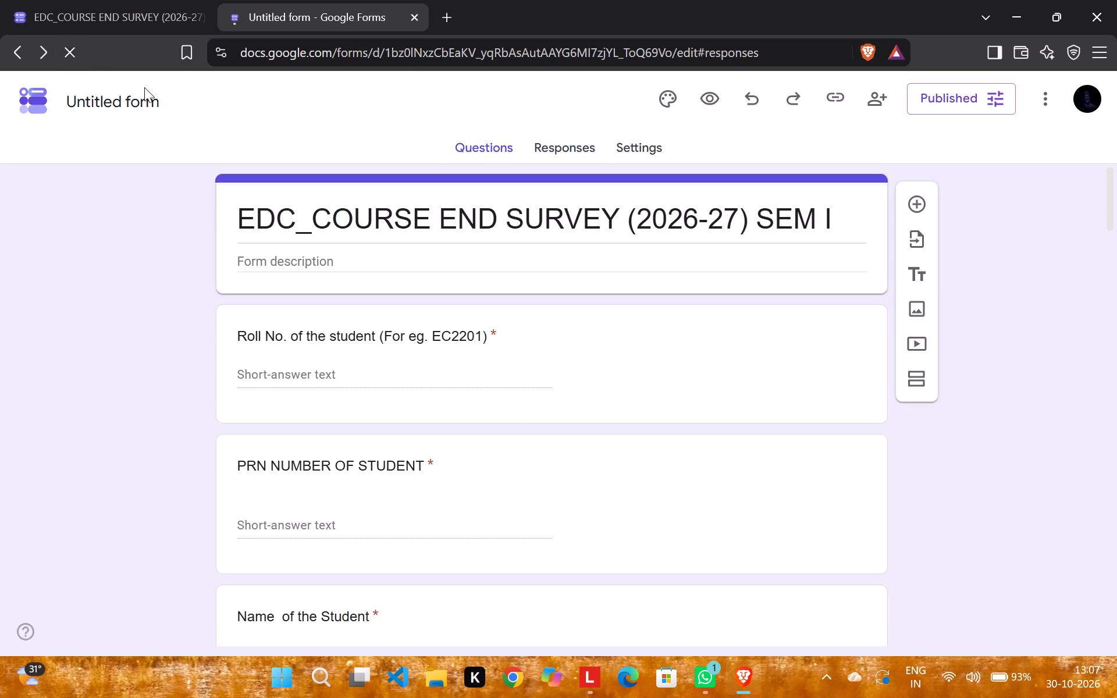
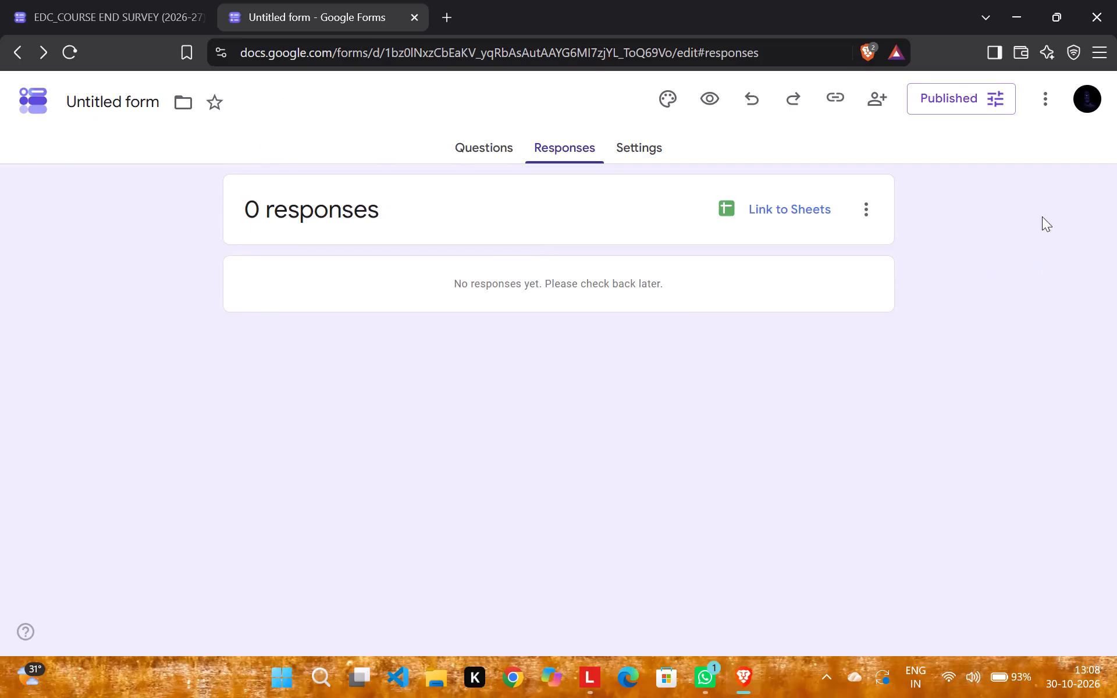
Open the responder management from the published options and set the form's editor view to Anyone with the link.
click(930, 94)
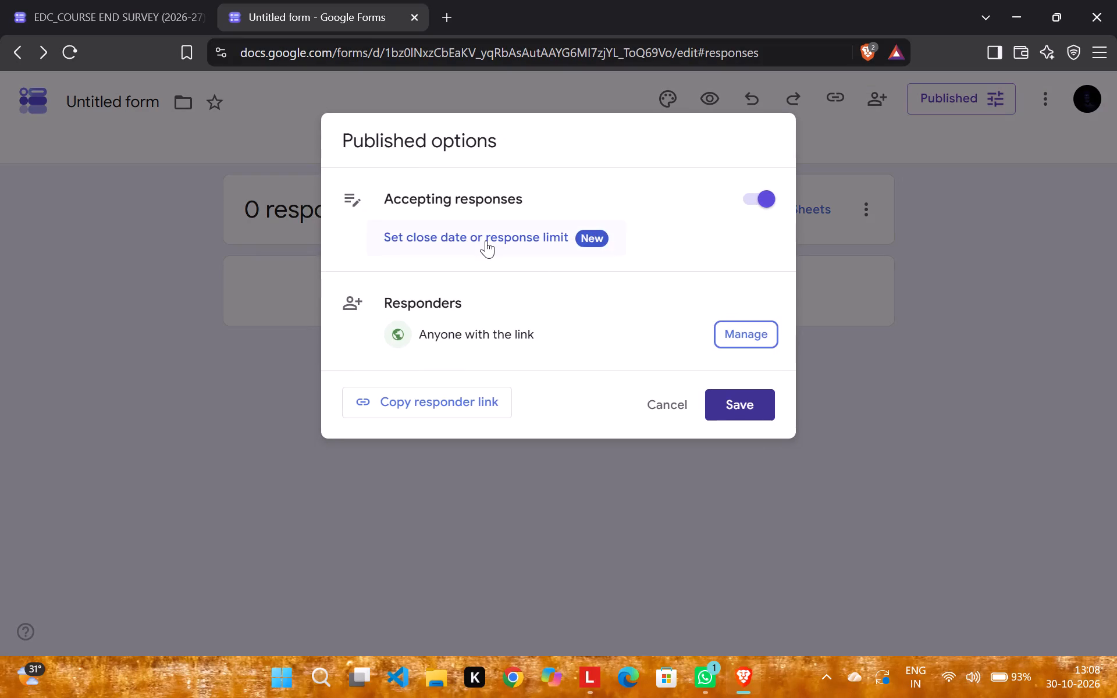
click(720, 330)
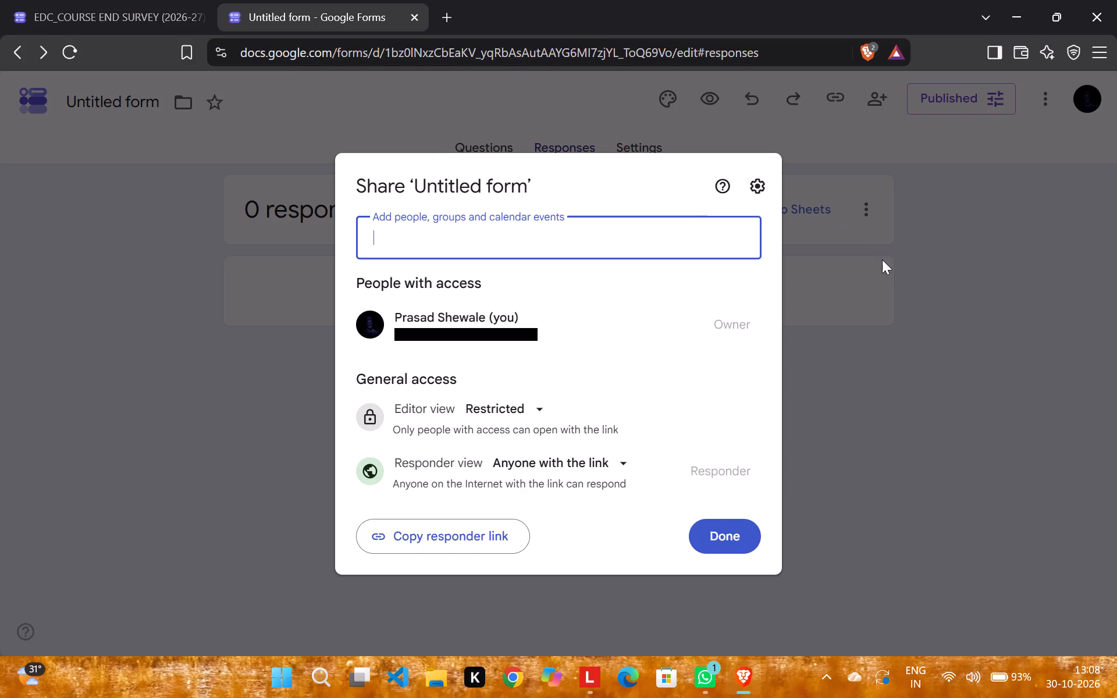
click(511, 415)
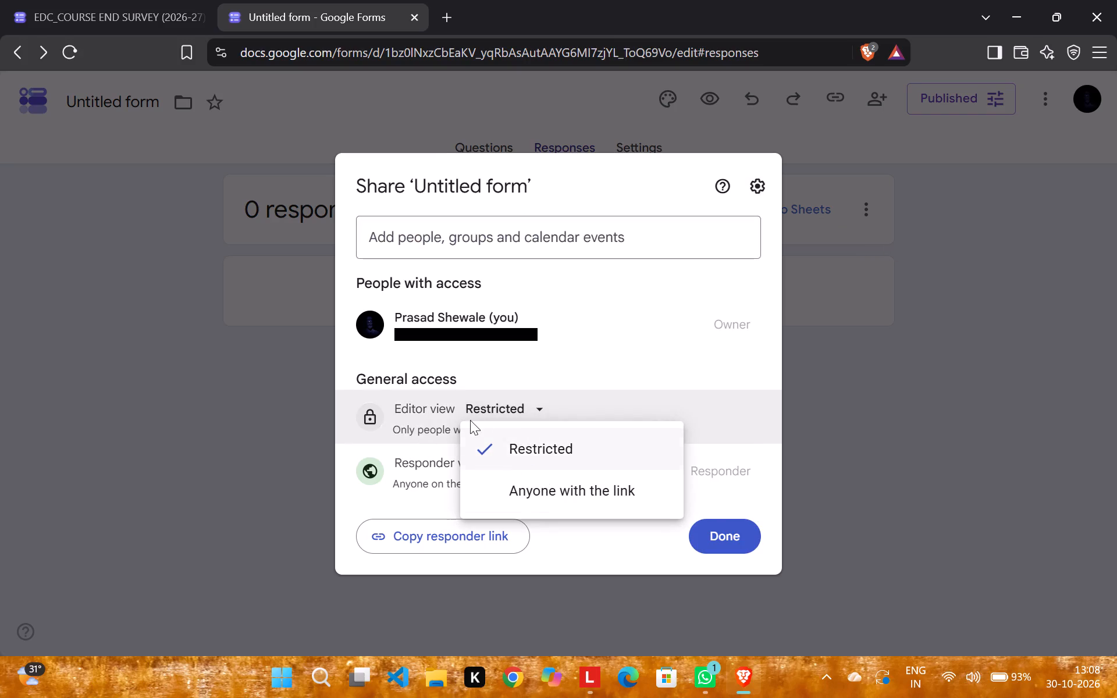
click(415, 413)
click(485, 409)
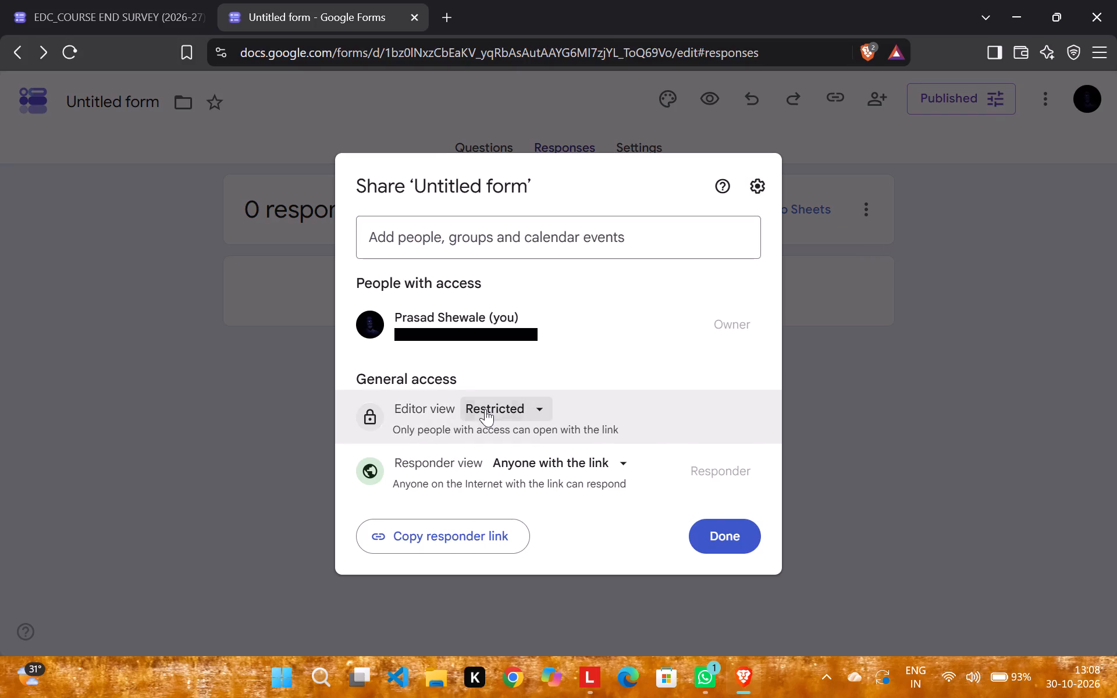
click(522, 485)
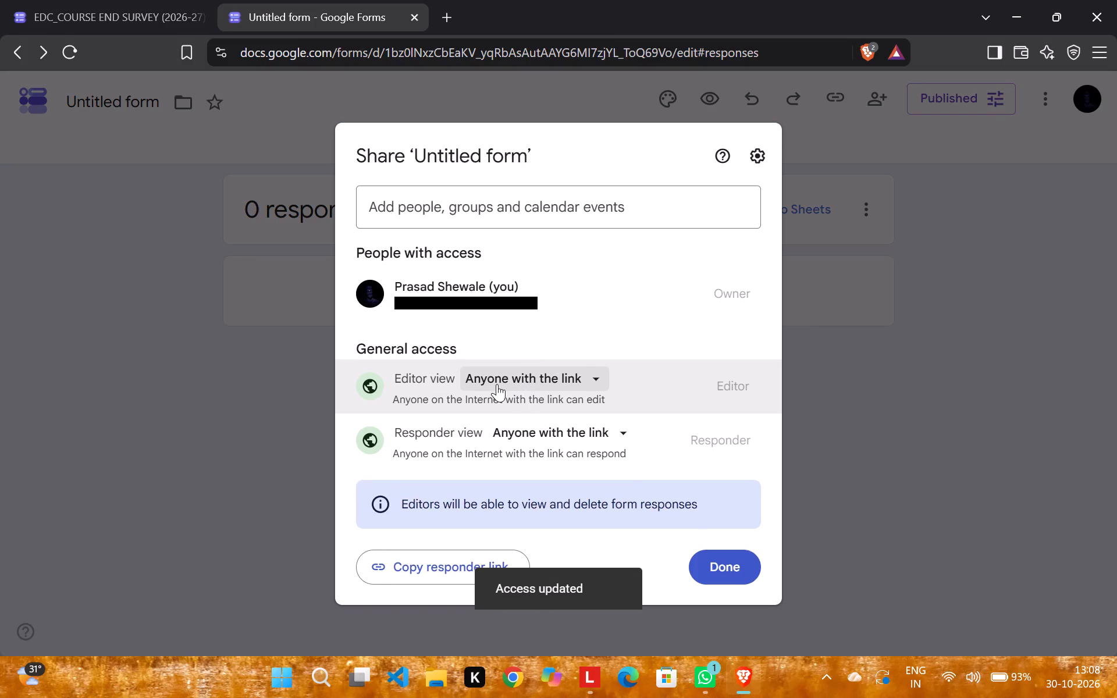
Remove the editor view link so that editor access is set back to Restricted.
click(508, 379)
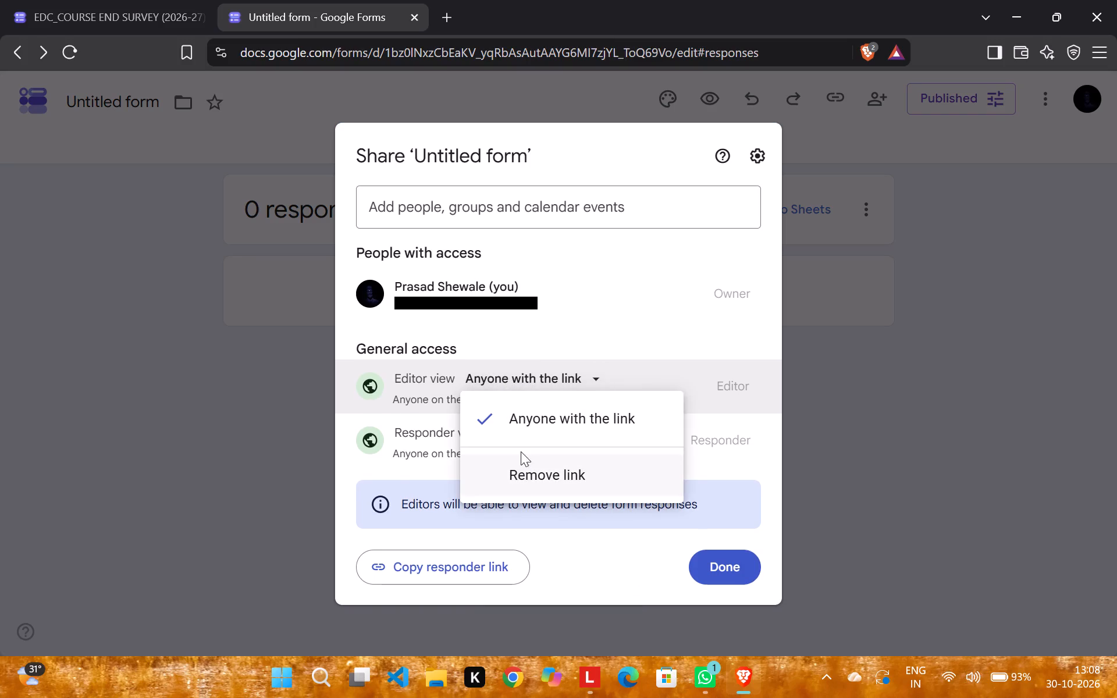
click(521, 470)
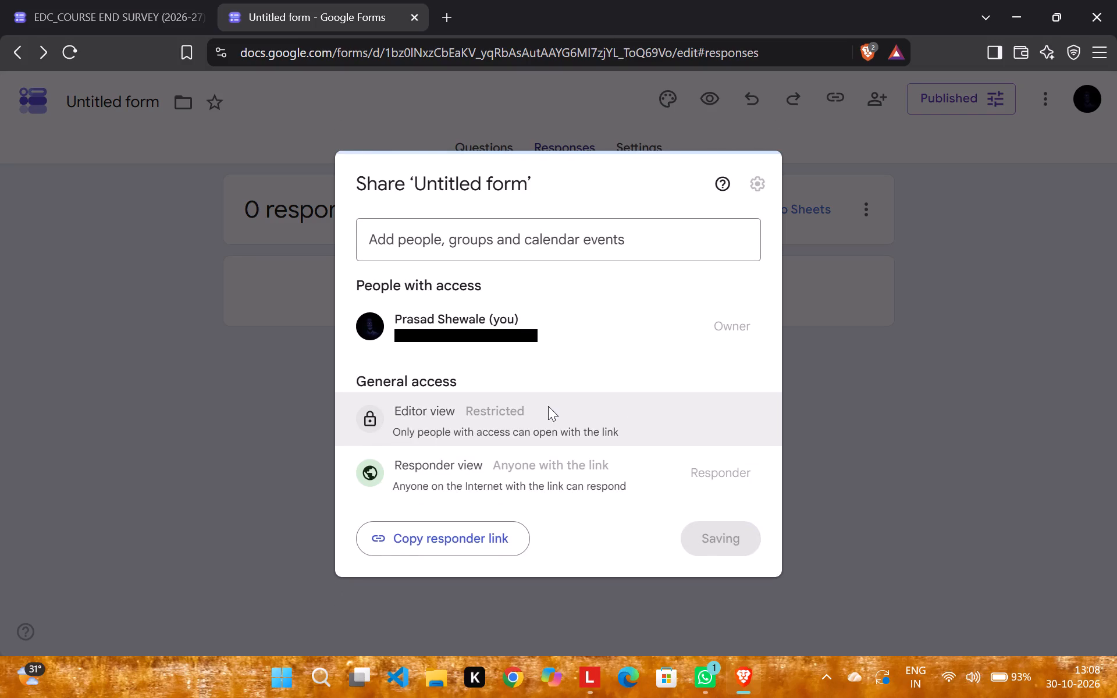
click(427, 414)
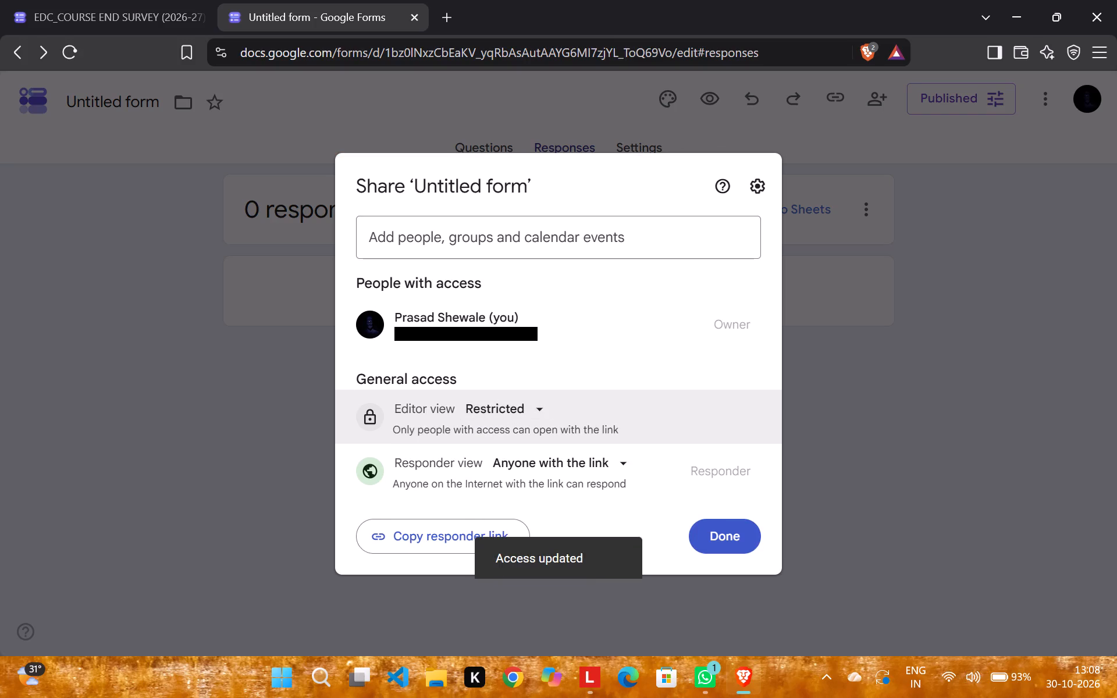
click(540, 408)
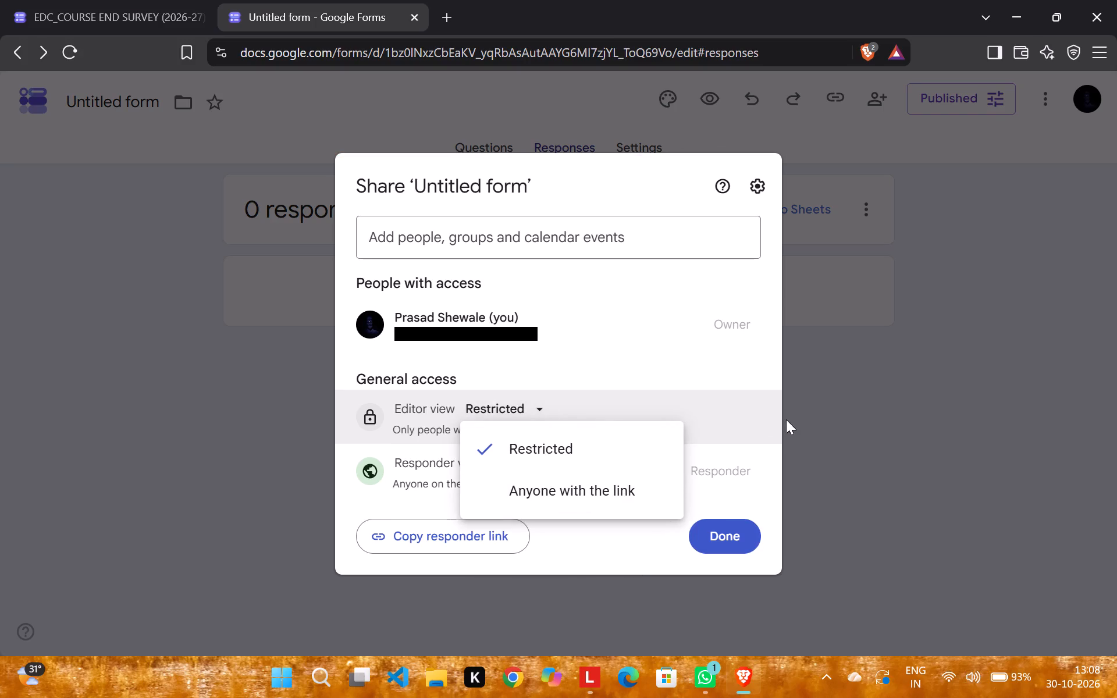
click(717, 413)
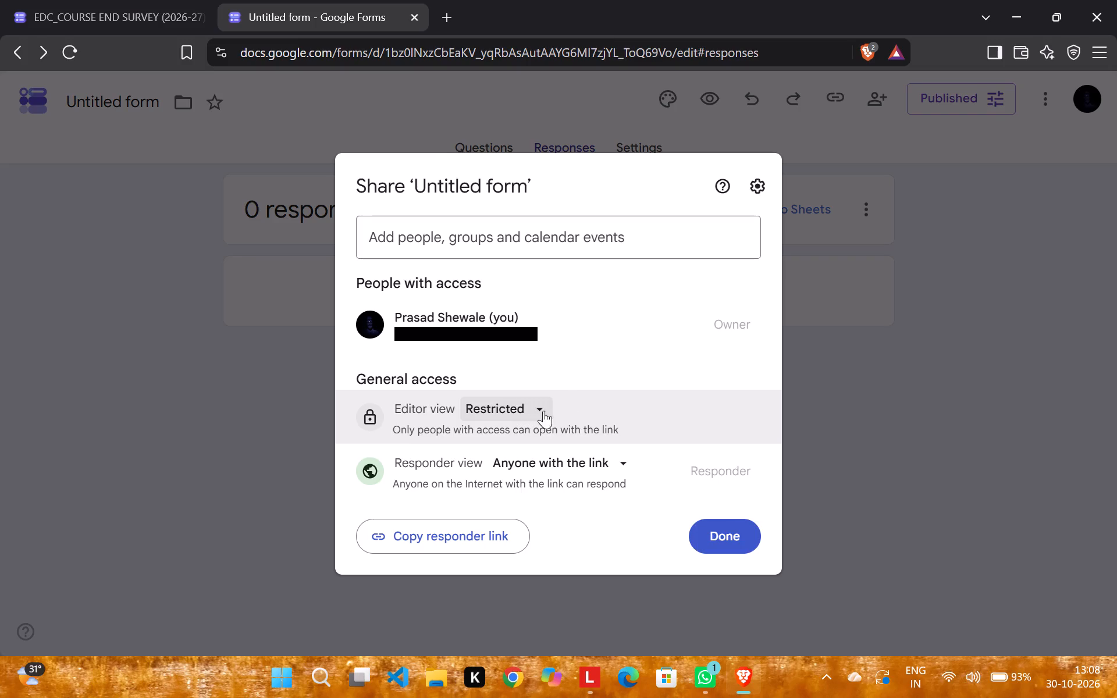
Check the form's sharing settings and the help page about editors' sharing settings, and return to the form's responses.
click(766, 191)
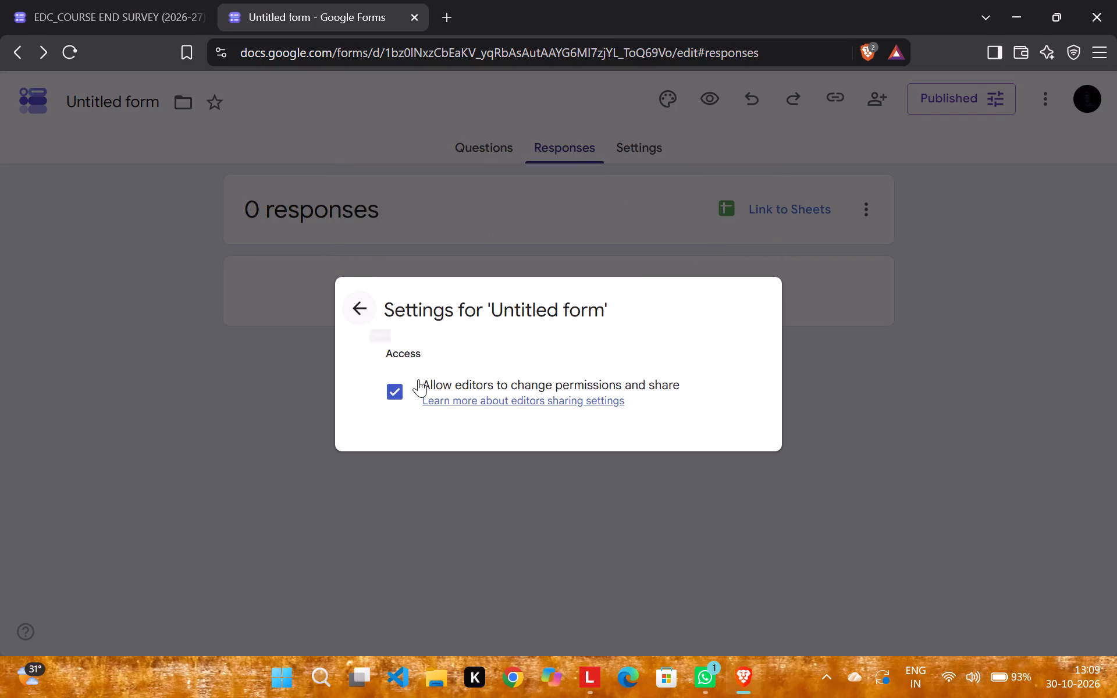
click(463, 398)
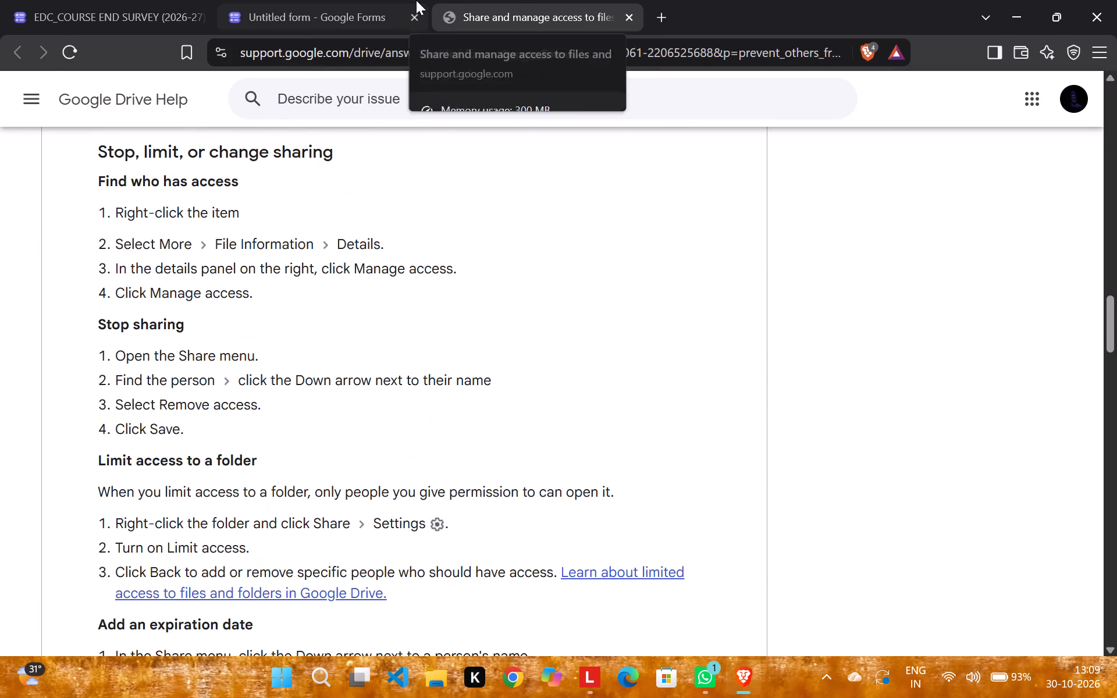
click(348, 0)
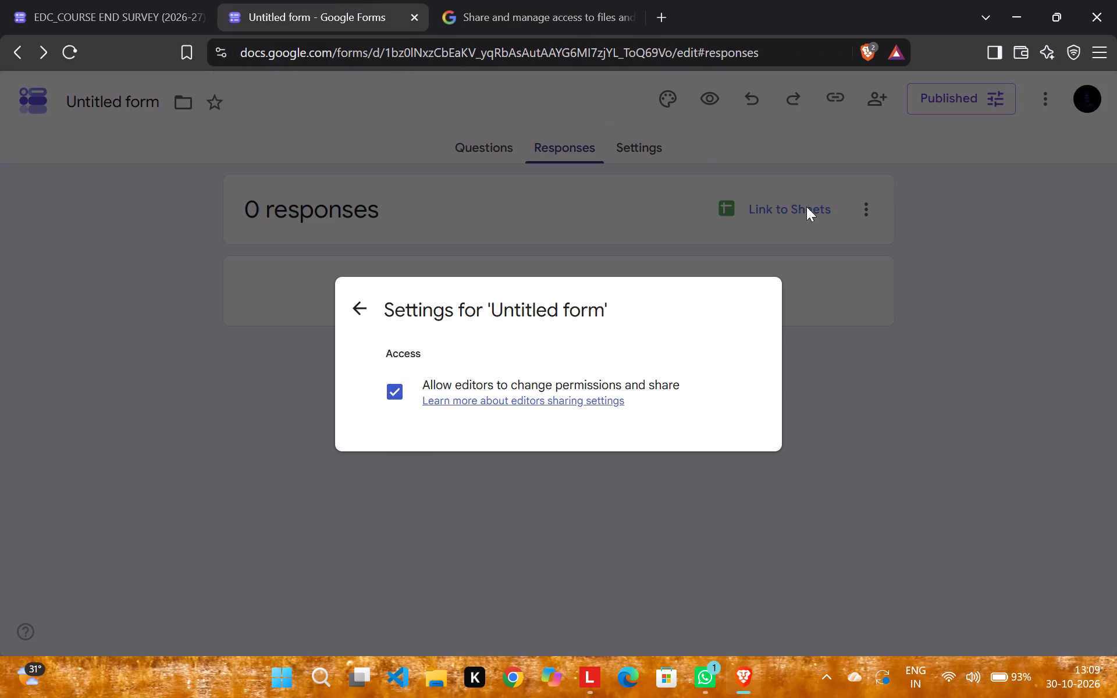
click(806, 206)
click(851, 136)
Review the published options and the form's responder access, and close the sharing dialog.
click(938, 94)
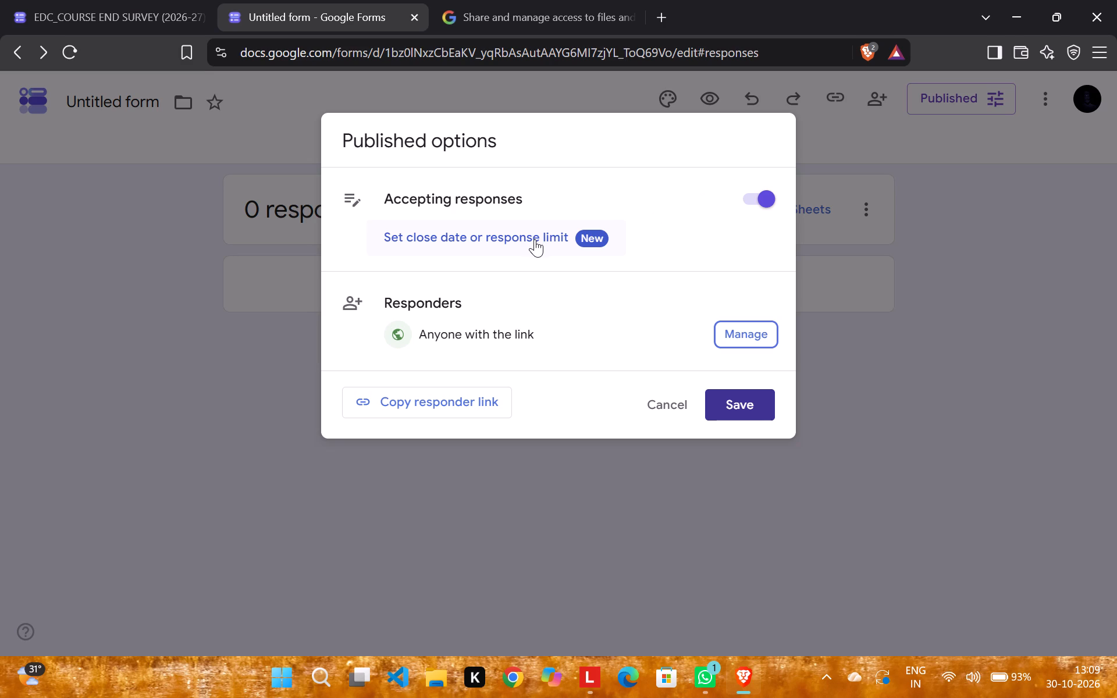
click(436, 305)
click(517, 336)
click(734, 332)
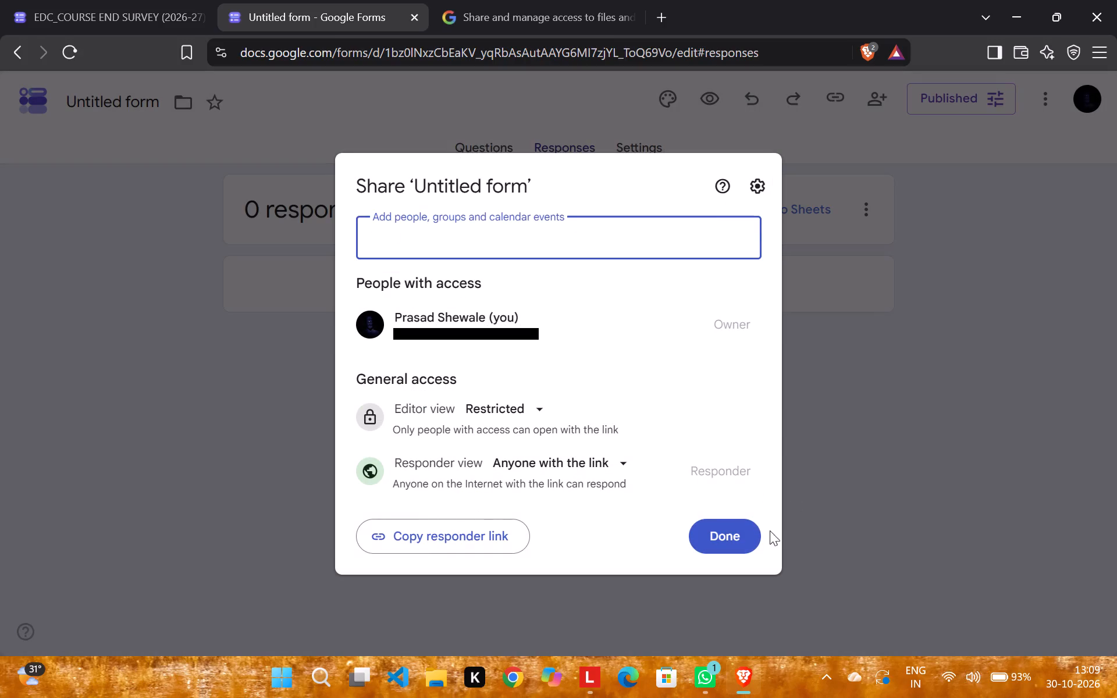
click(734, 536)
click(923, 369)
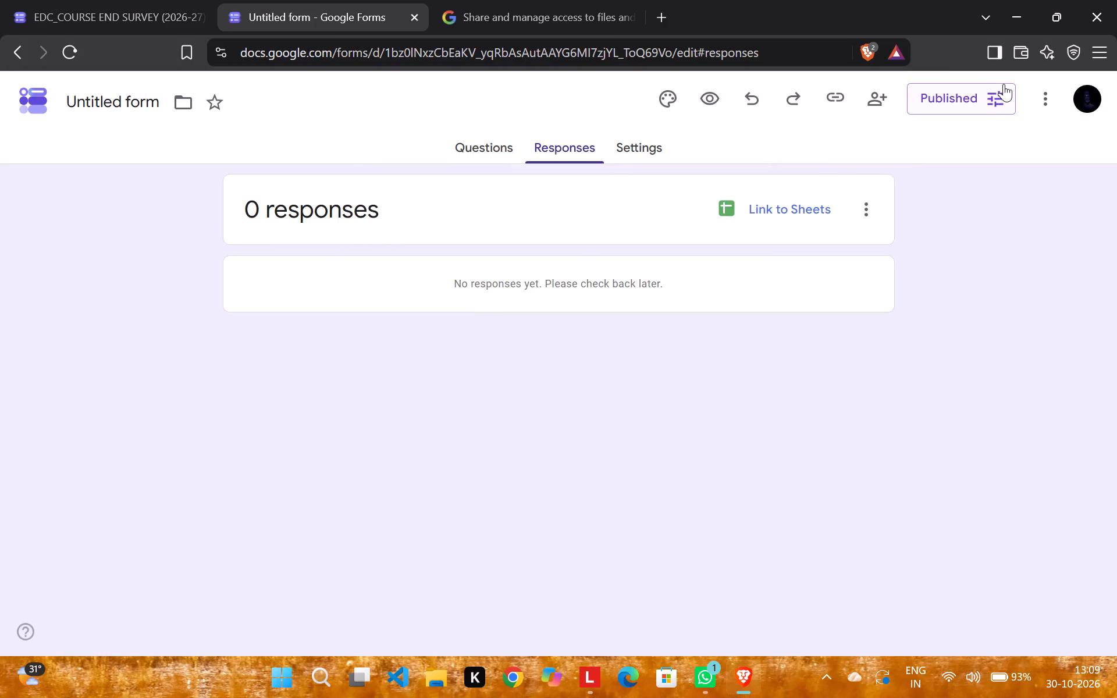
Unpublish the form.
click(1044, 96)
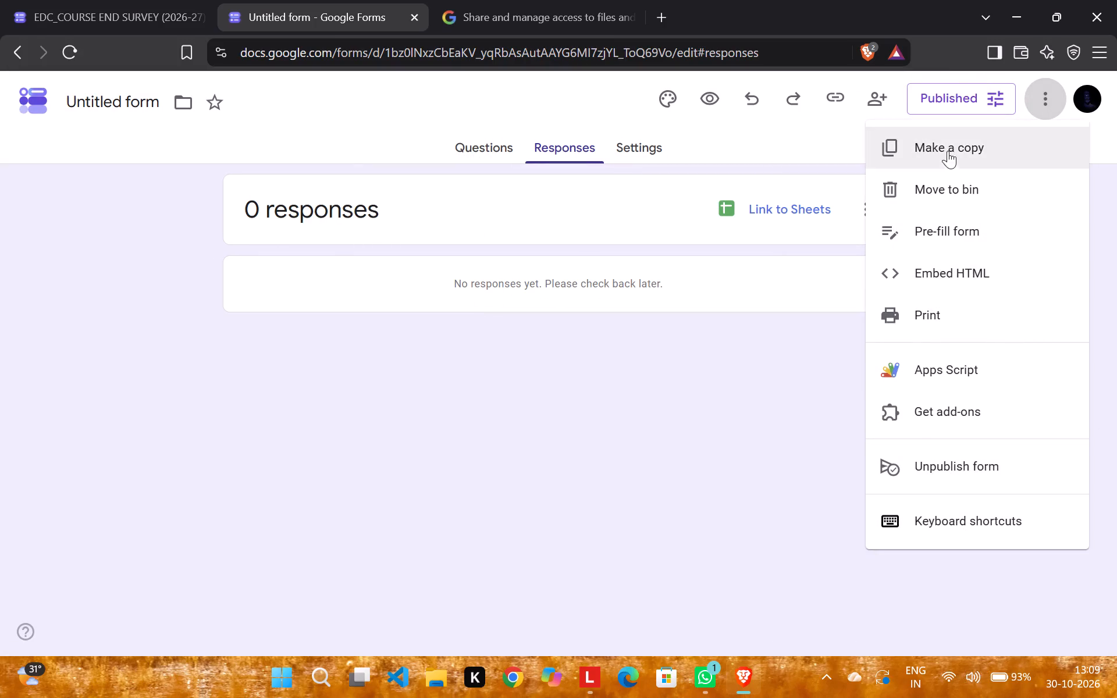
click(1008, 462)
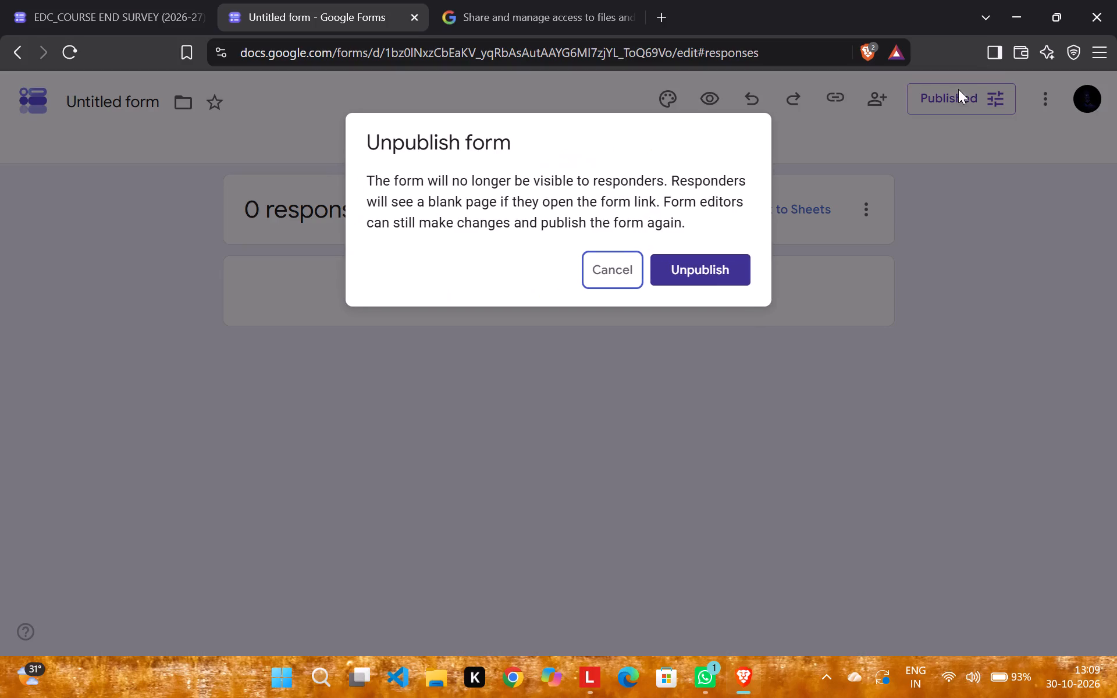
click(714, 264)
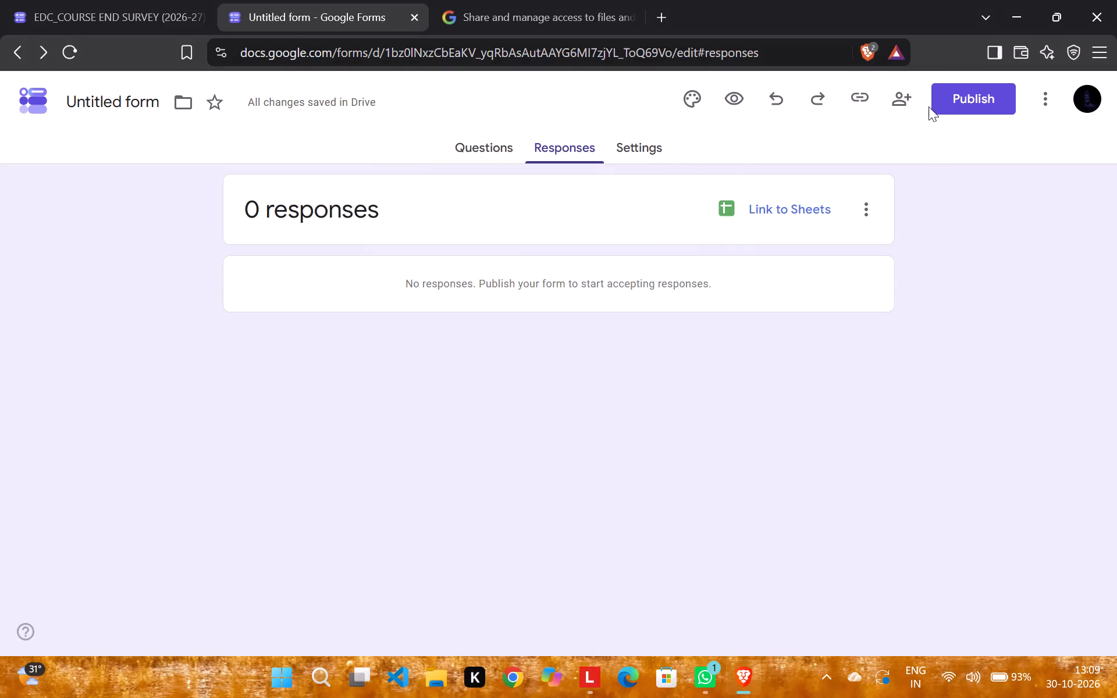
Start publishing the form and check the editor view access options under responder management.
click(955, 99)
click(714, 232)
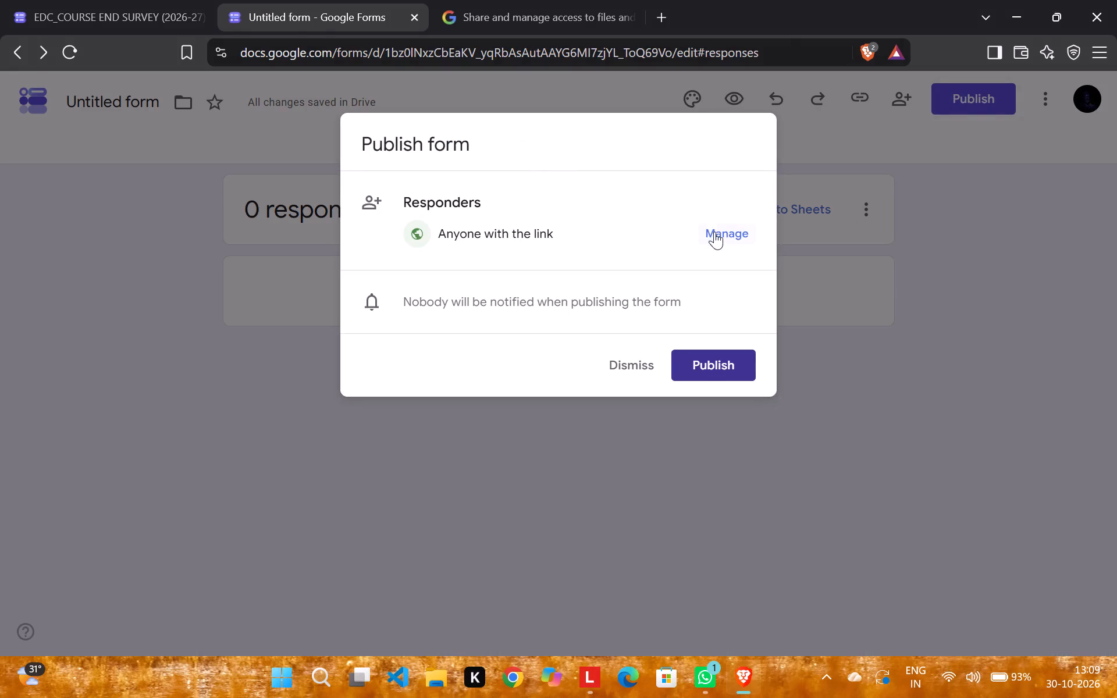
click(513, 376)
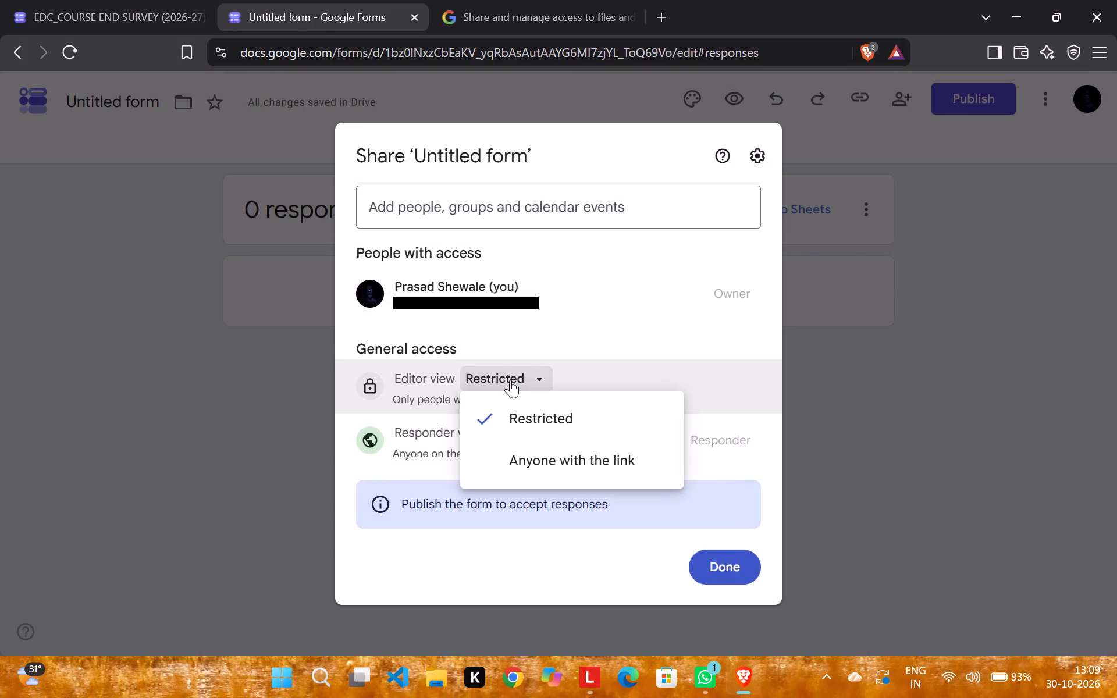
click(427, 385)
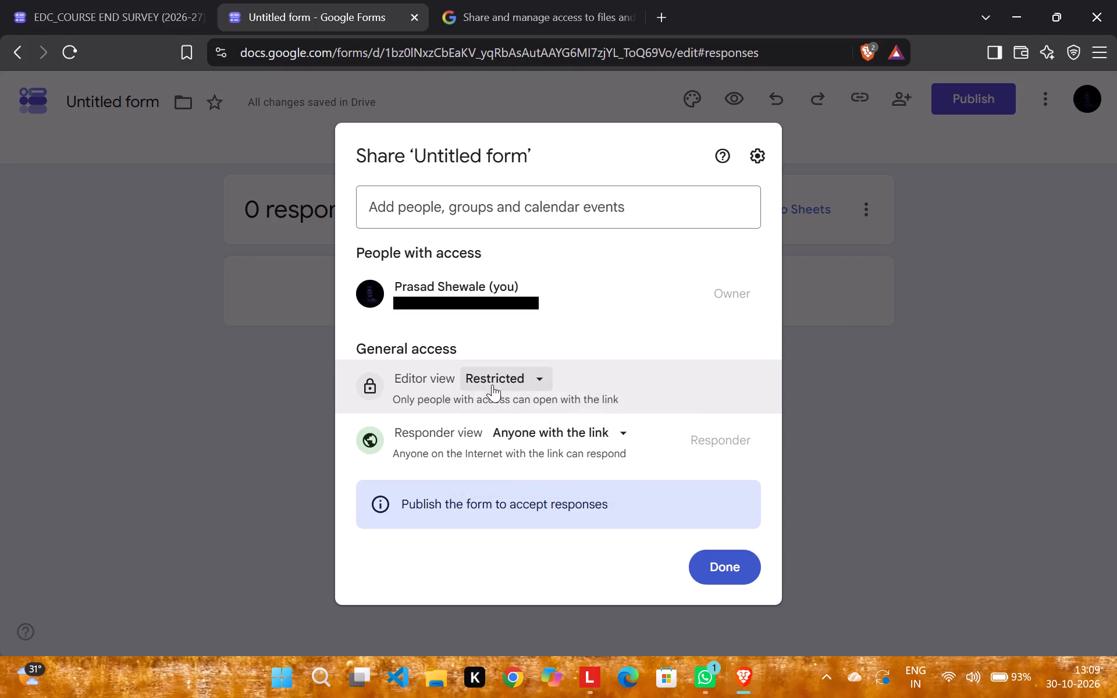
click(500, 382)
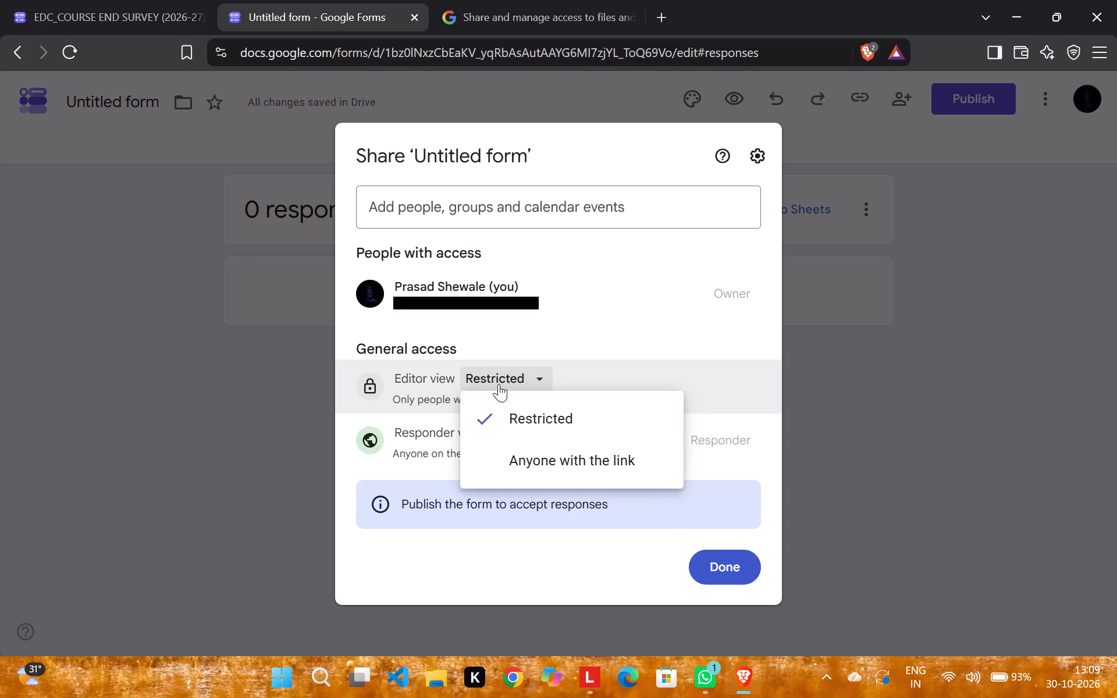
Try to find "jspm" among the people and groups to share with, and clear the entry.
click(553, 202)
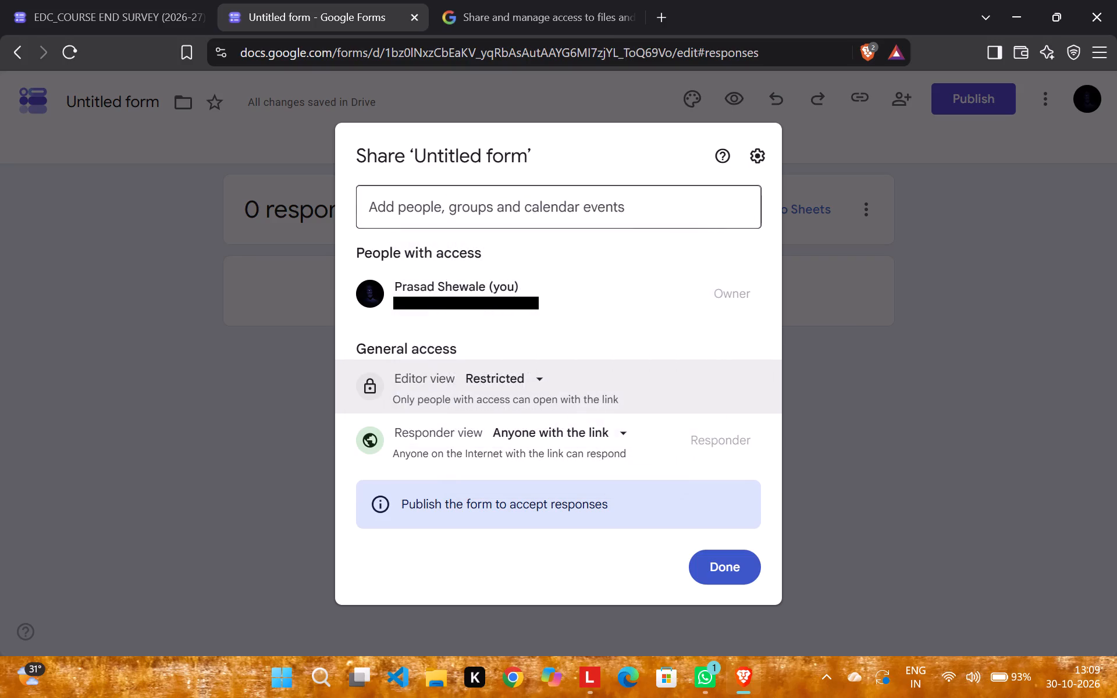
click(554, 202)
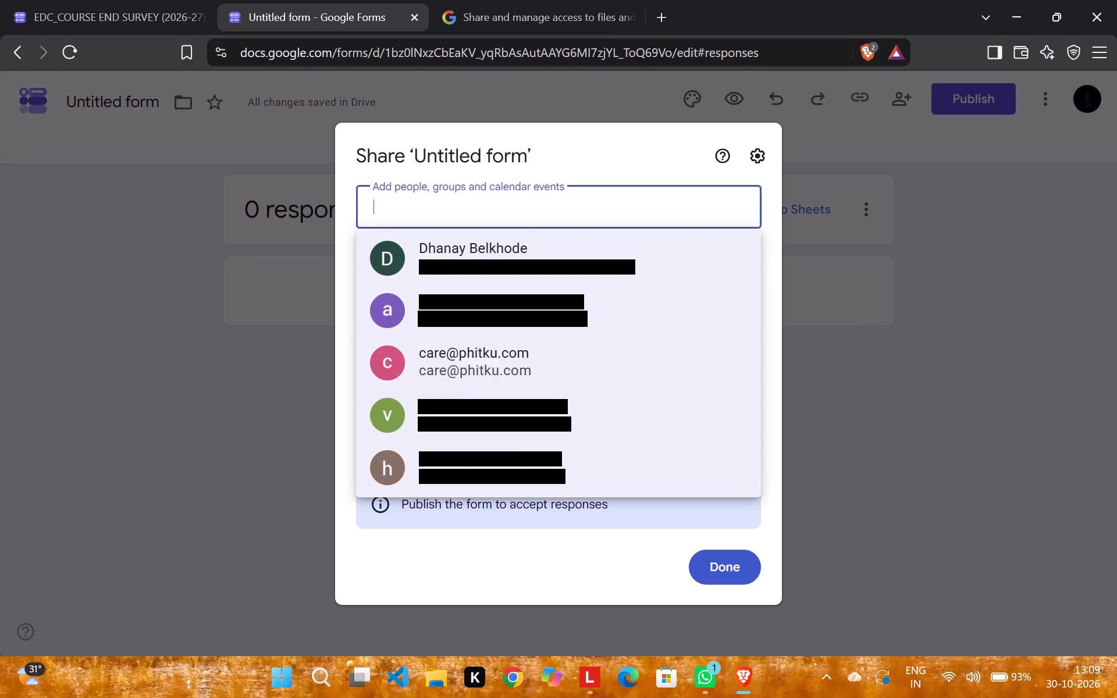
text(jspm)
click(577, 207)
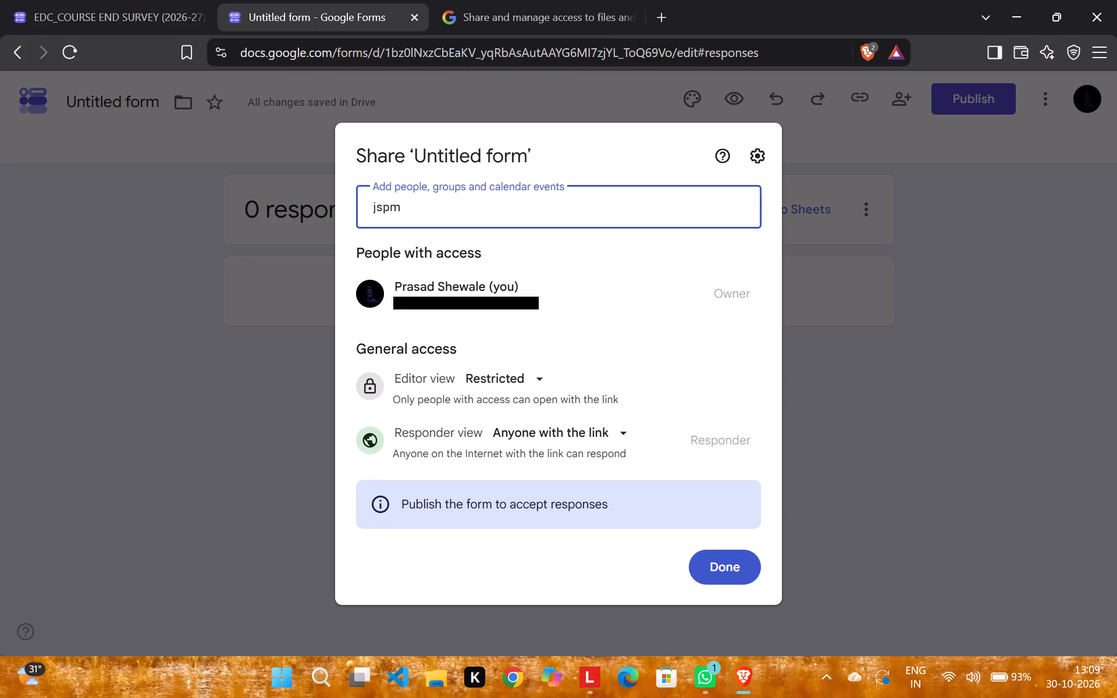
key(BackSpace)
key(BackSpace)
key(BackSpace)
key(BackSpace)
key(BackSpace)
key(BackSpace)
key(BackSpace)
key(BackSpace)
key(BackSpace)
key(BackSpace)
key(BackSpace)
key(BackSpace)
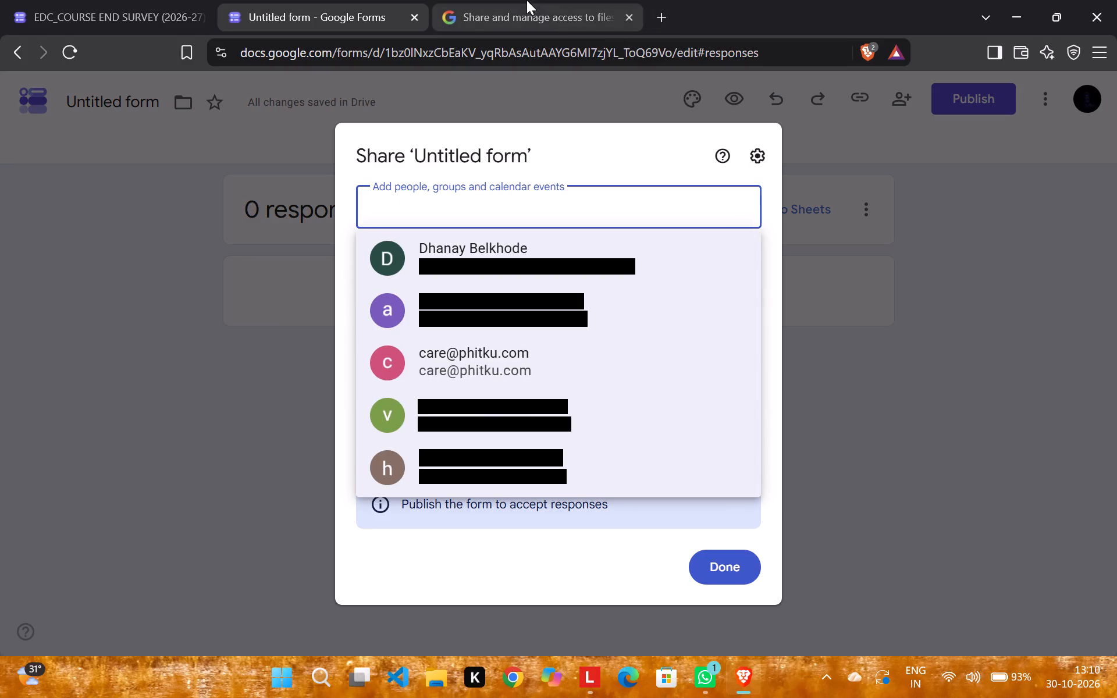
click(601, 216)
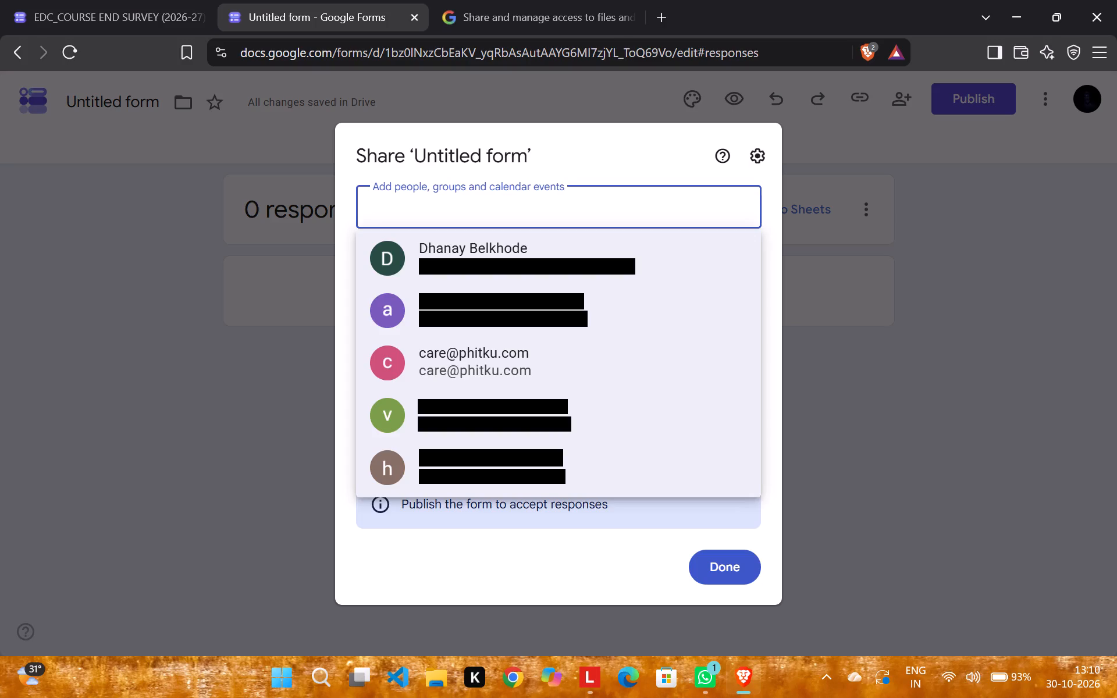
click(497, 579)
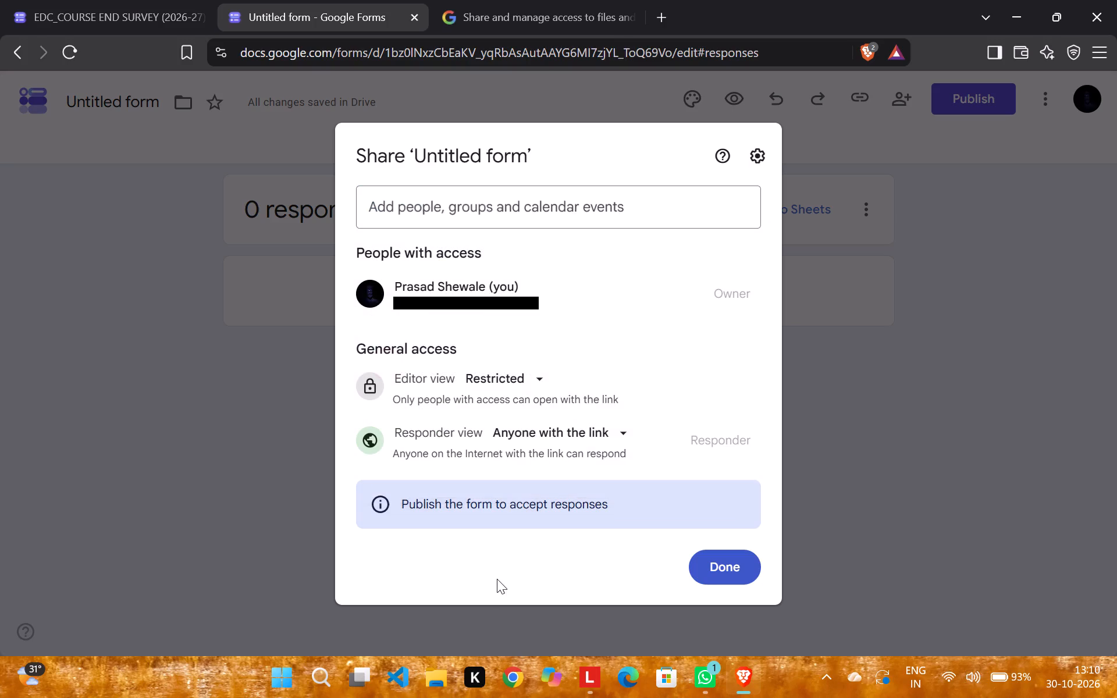
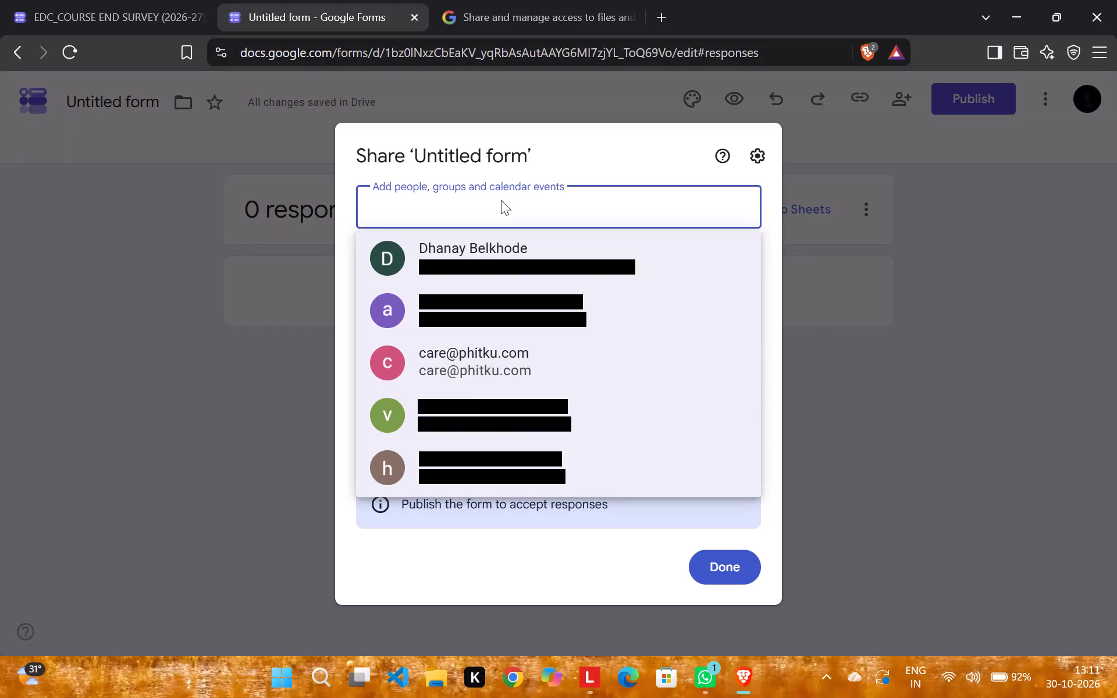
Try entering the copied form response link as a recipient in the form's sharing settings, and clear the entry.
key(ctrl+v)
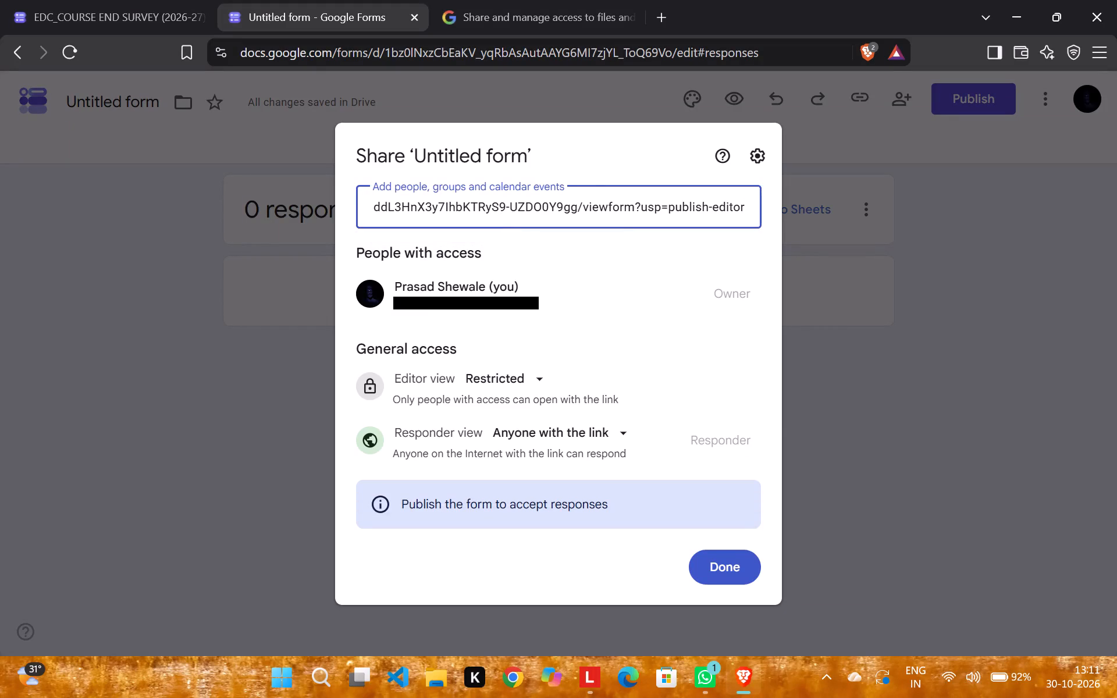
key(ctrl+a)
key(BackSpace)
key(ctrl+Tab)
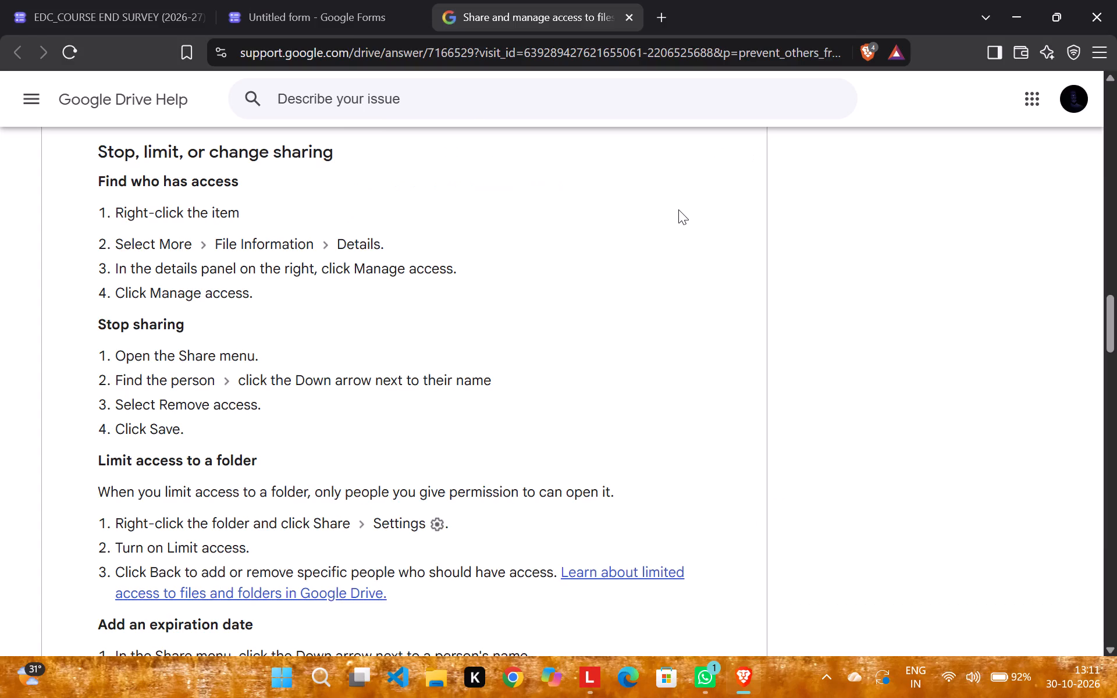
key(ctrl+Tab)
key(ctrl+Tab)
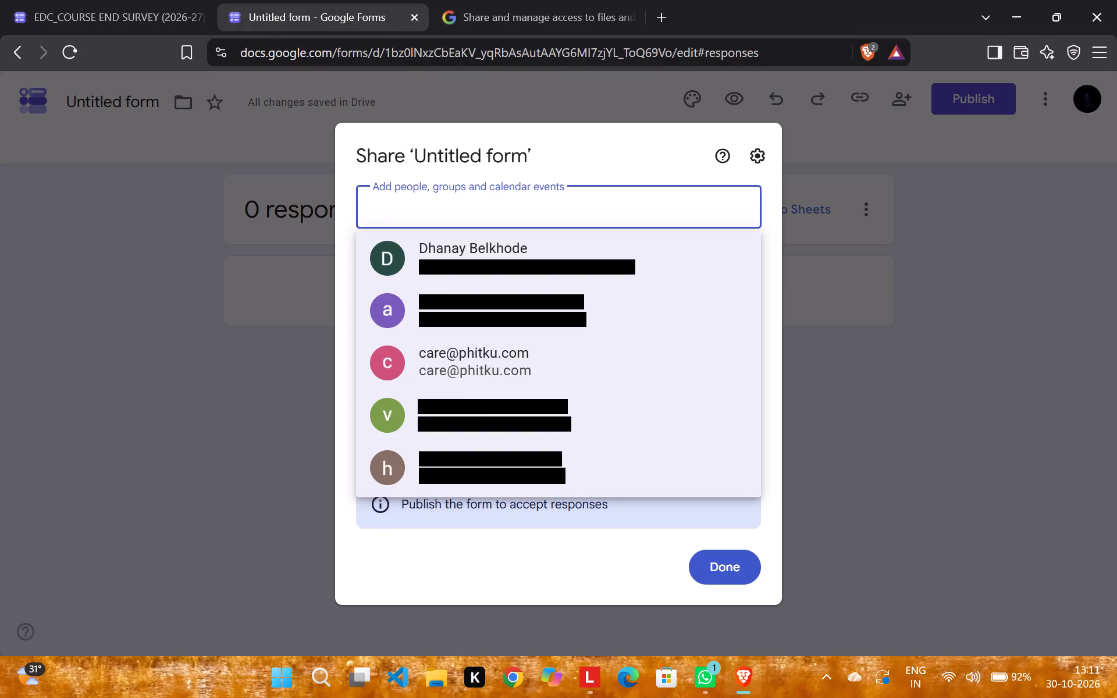
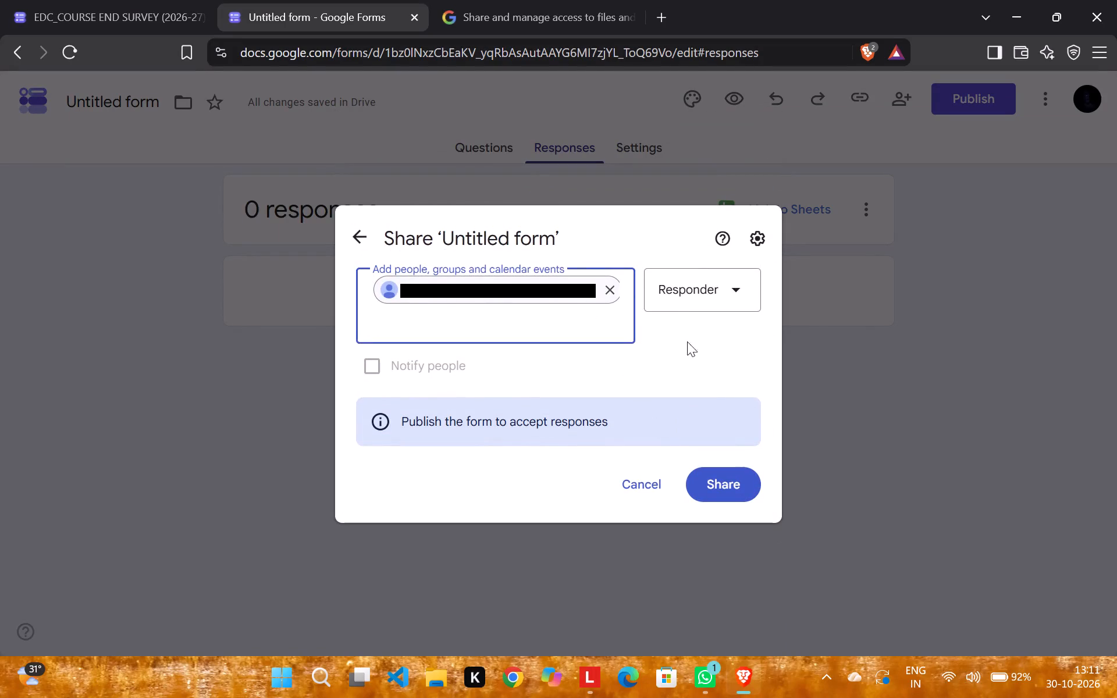
Give the added recipient Editor access to the form and send the share invitation with Notify people enabled.
click(684, 297)
click(668, 376)
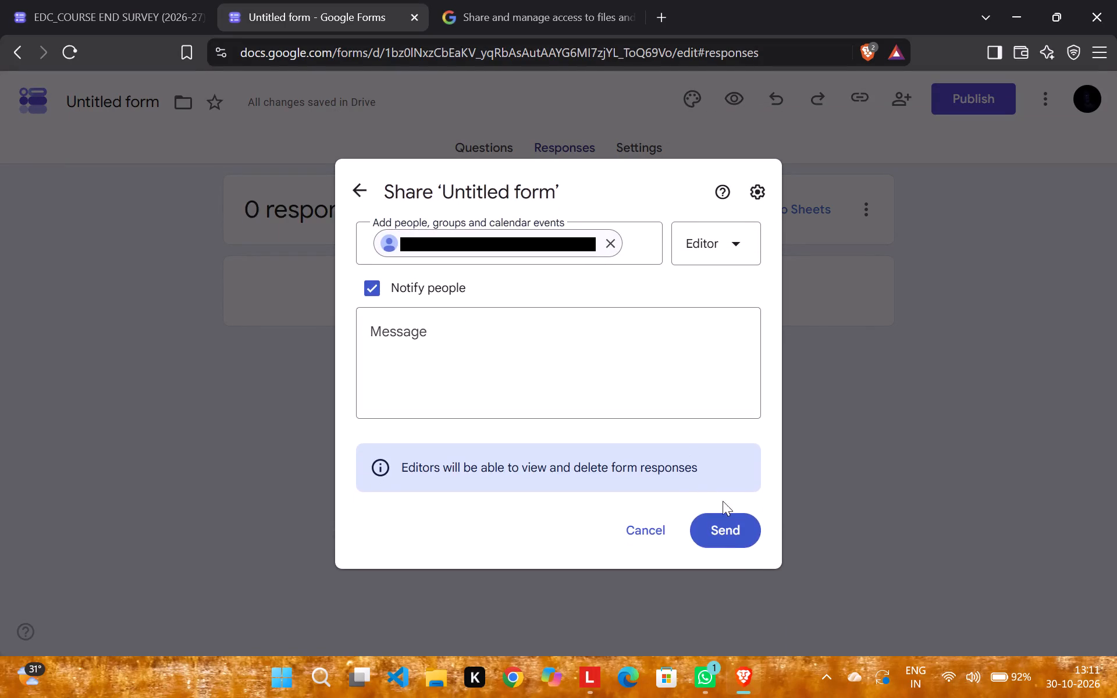
click(731, 530)
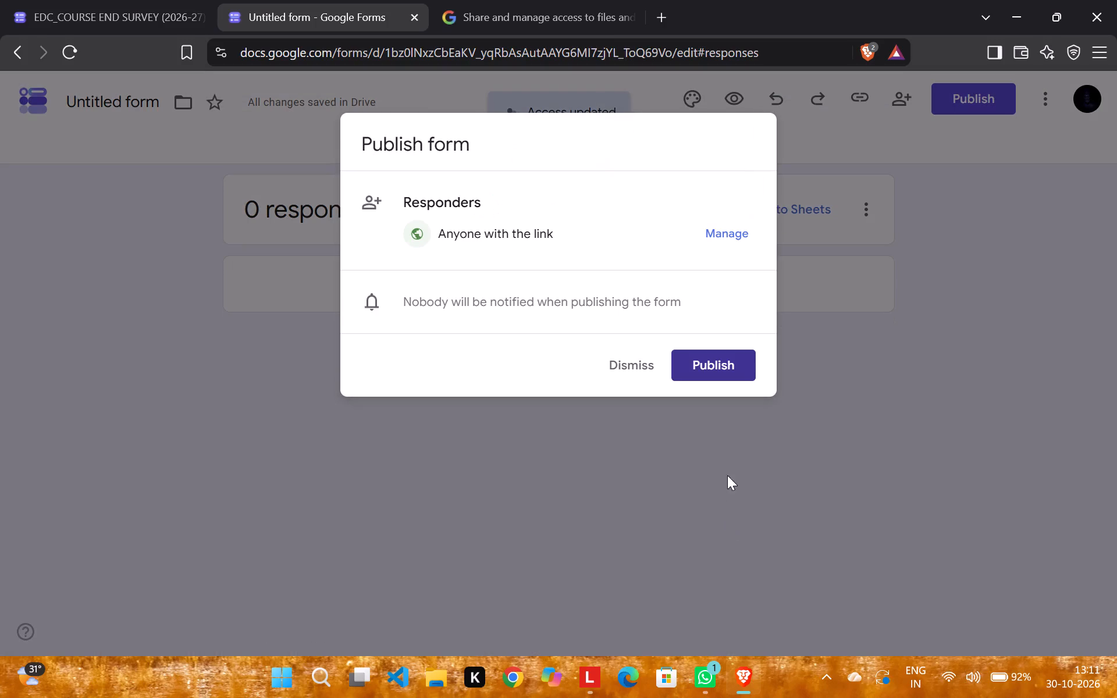
Review the responder management settings, examining the people with access and the general access options for the editor view.
click(711, 239)
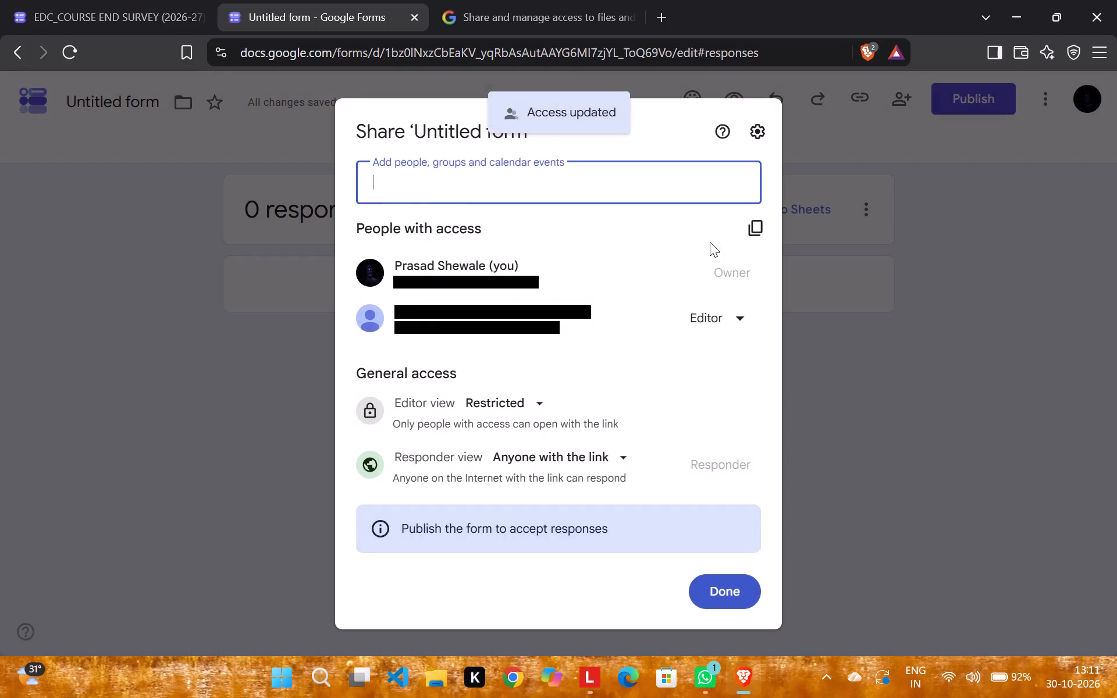
click(725, 273)
right_click(678, 379)
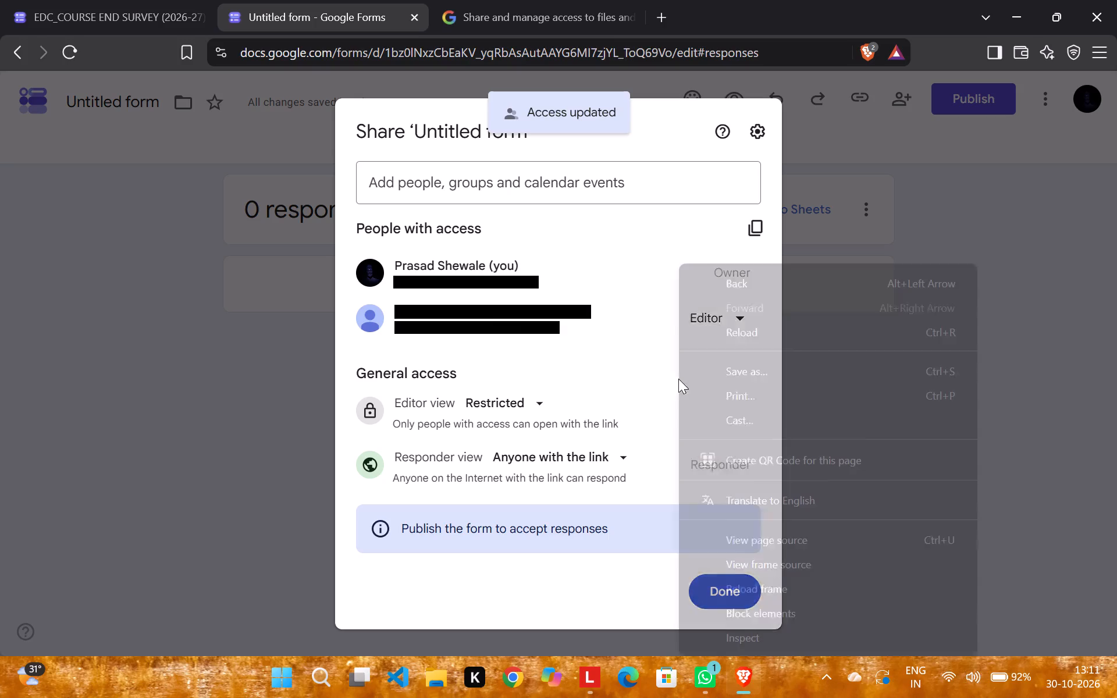
click(621, 375)
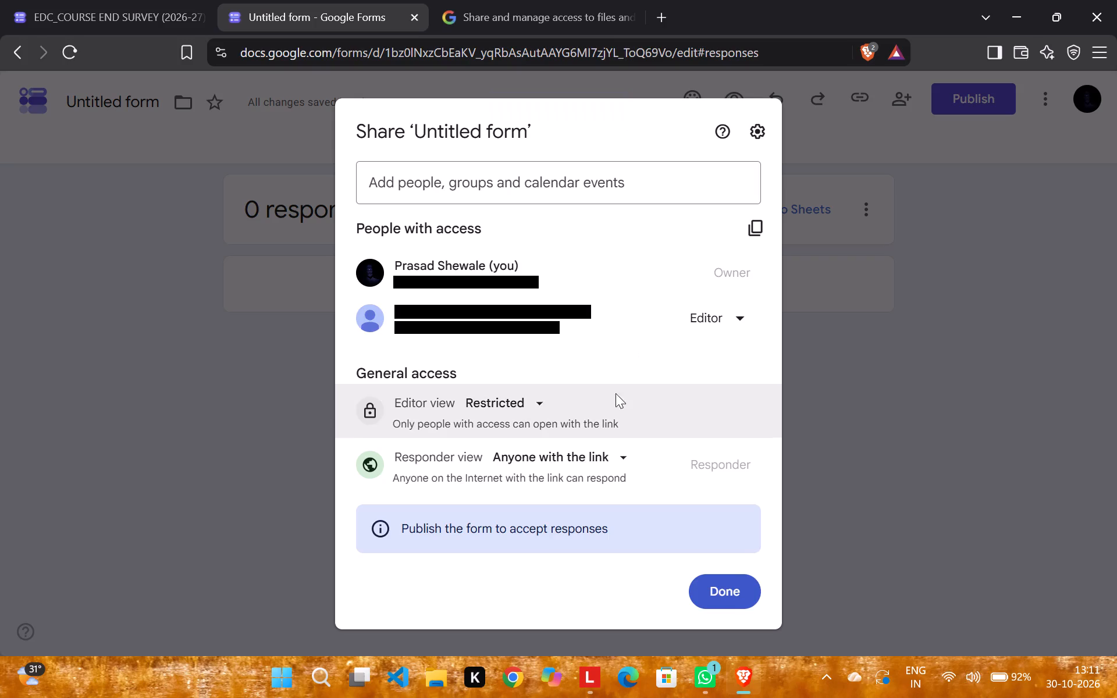
click(510, 406)
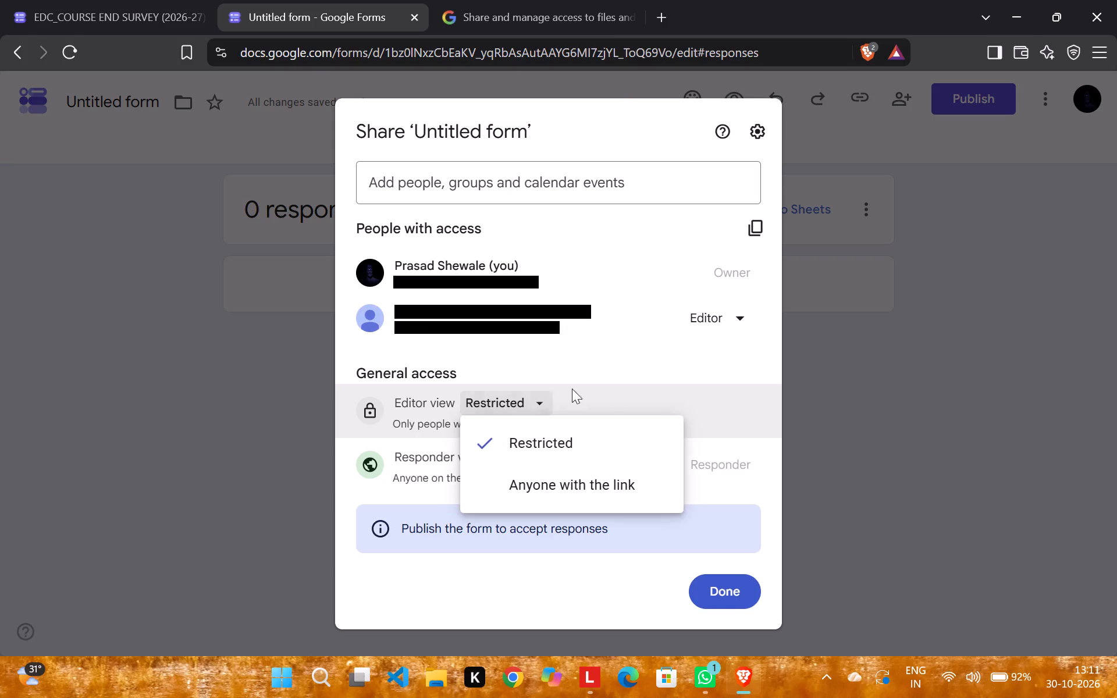
click(618, 383)
click(710, 583)
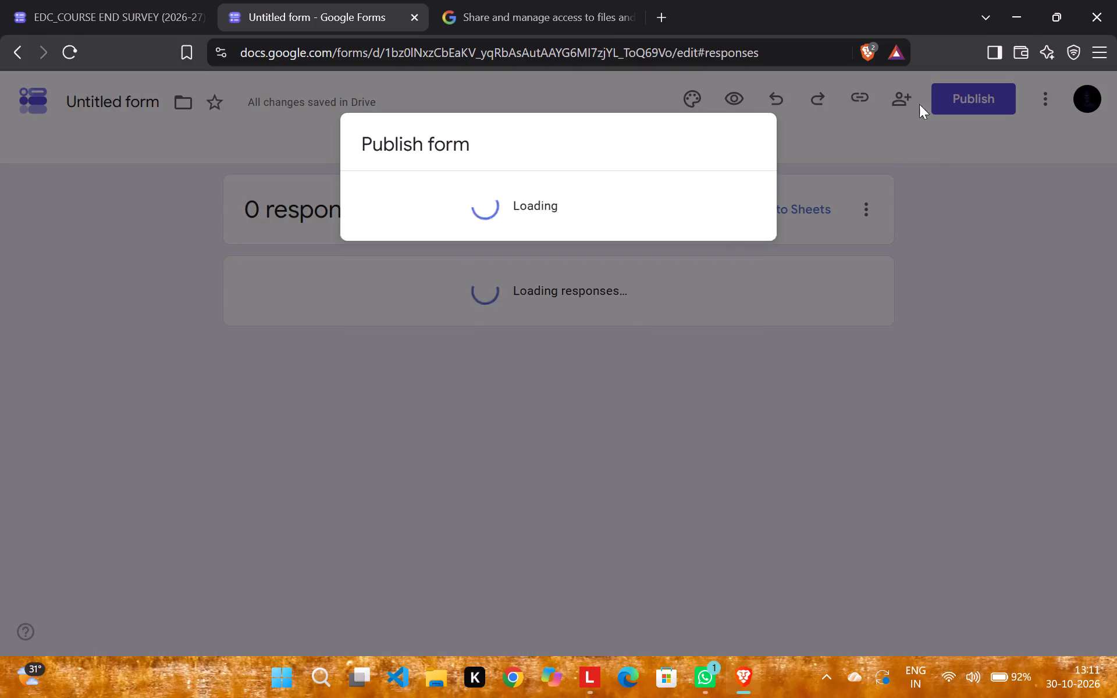
Publish the form for anyone with the link and copy its full responder link.
click(717, 373)
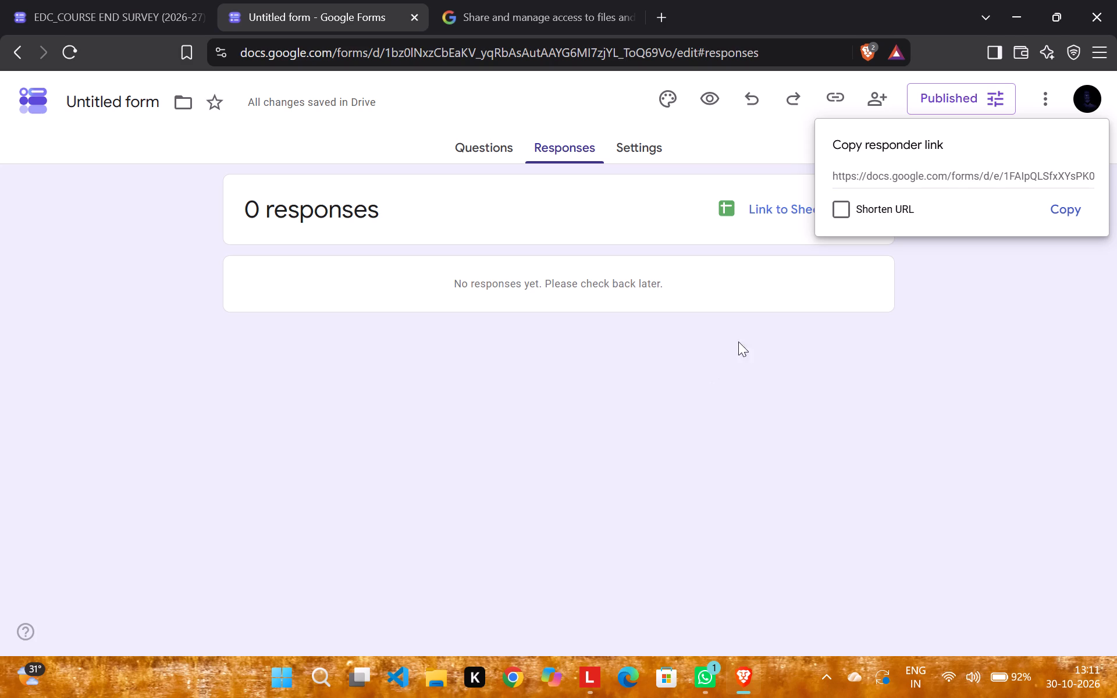
click(1060, 202)
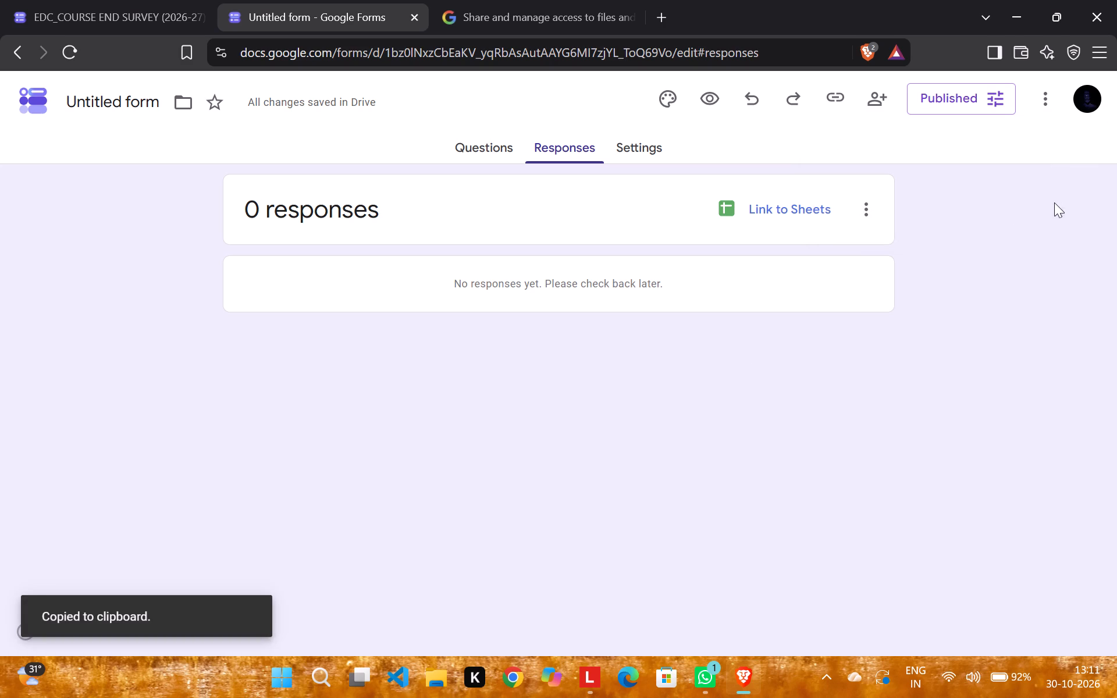
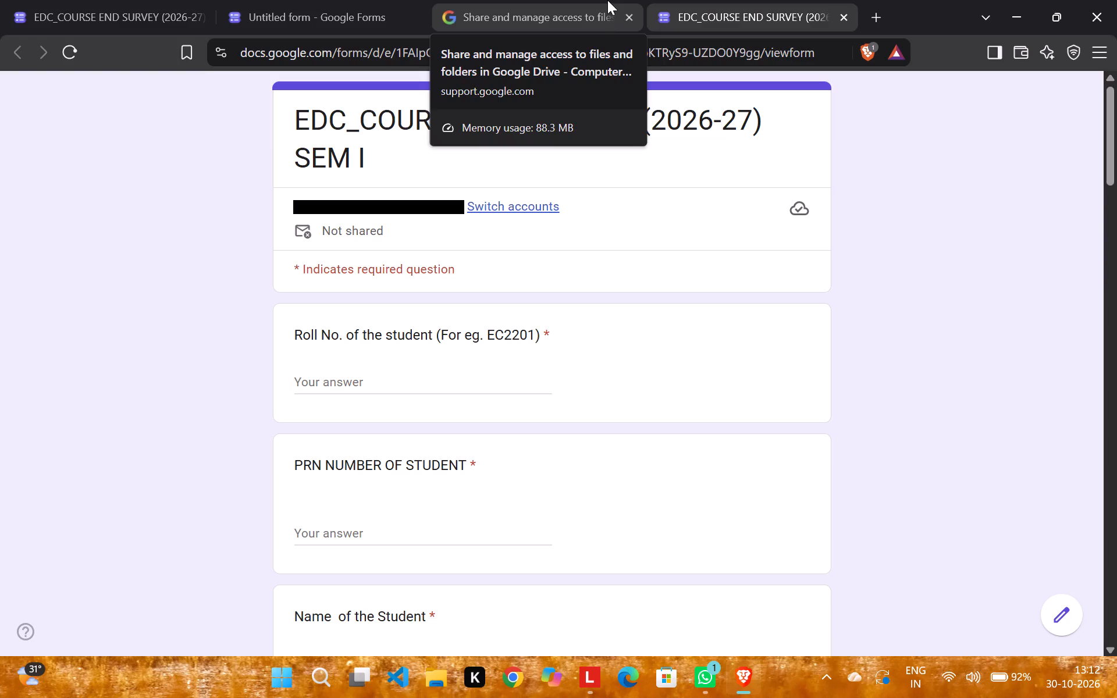
Return to the Untitled form editor and review its questions, form settings and defaults, and responses page.
click(340, 0)
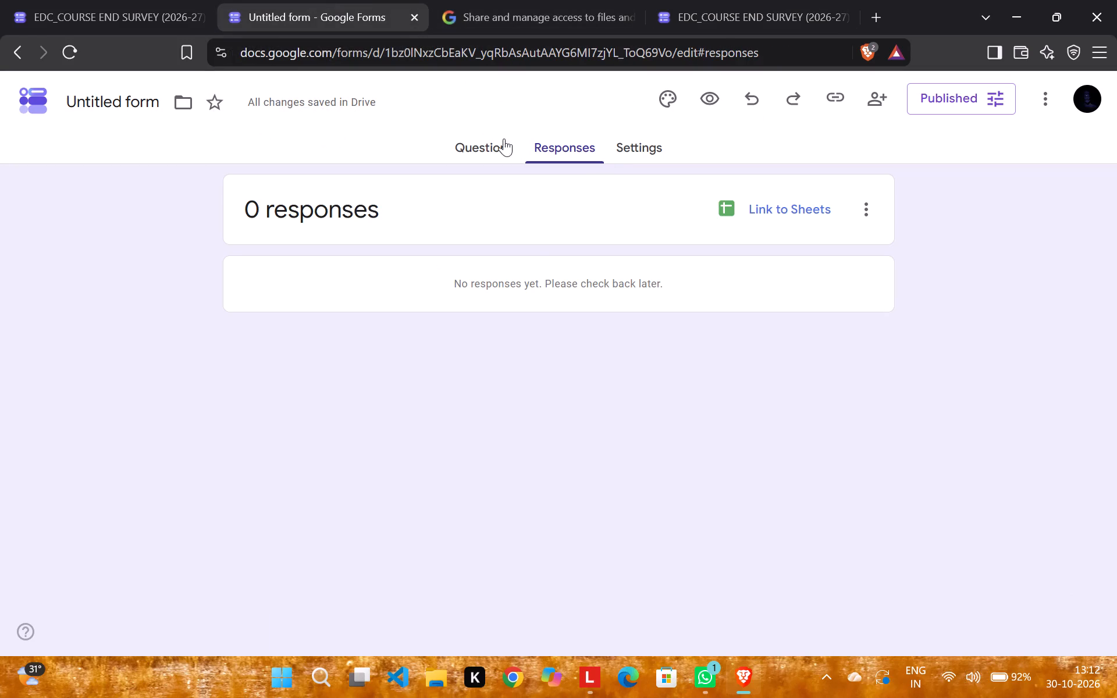
click(461, 145)
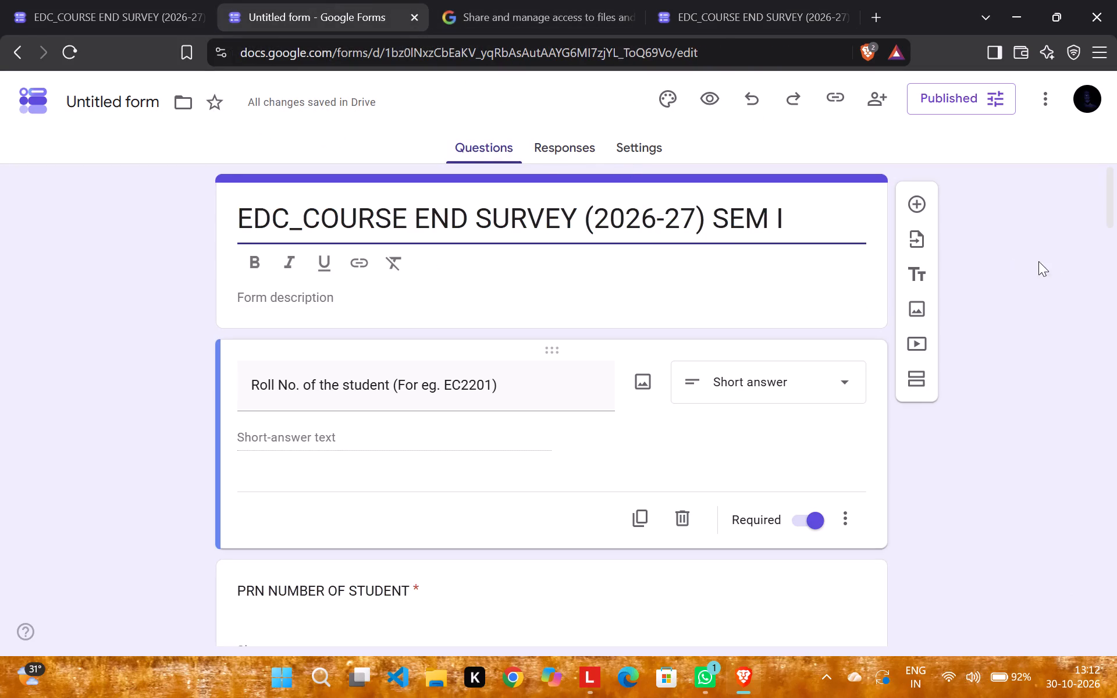
click(1049, 261)
scroll(689, 254, down, 3)
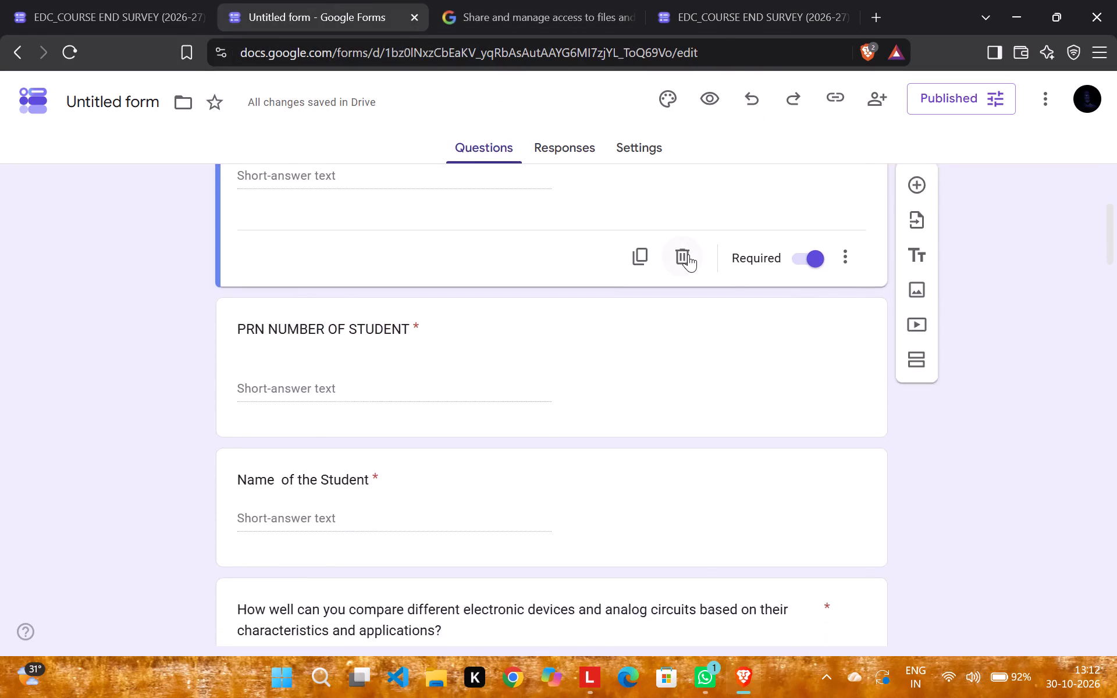
scroll(687, 254, up, 3)
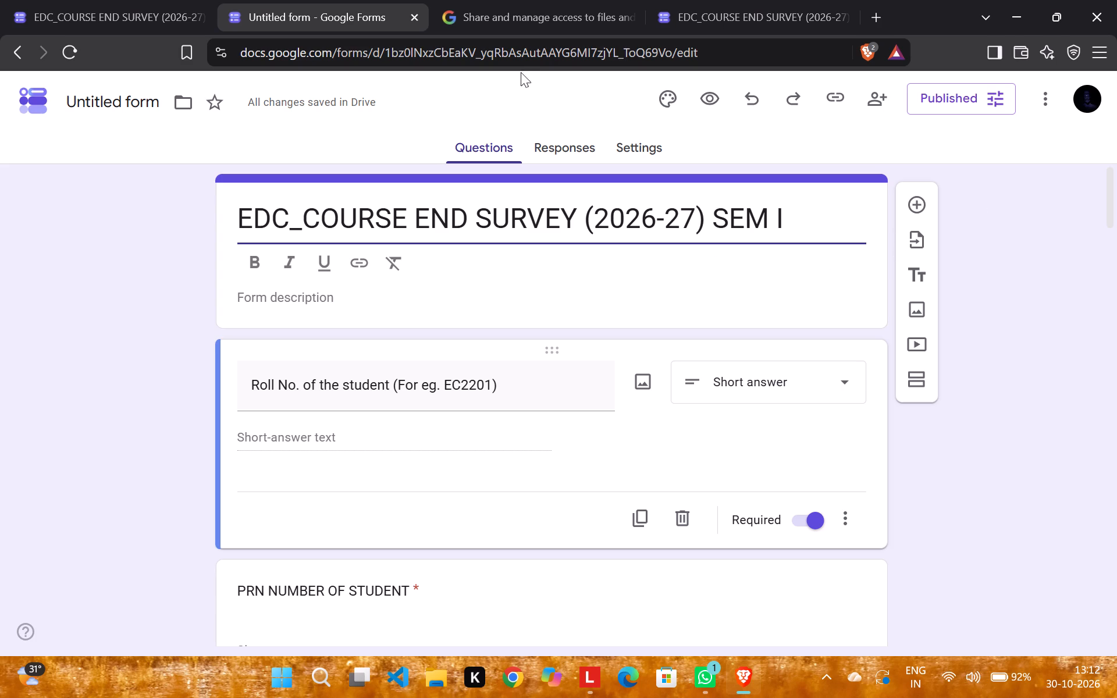
click(590, 145)
click(641, 149)
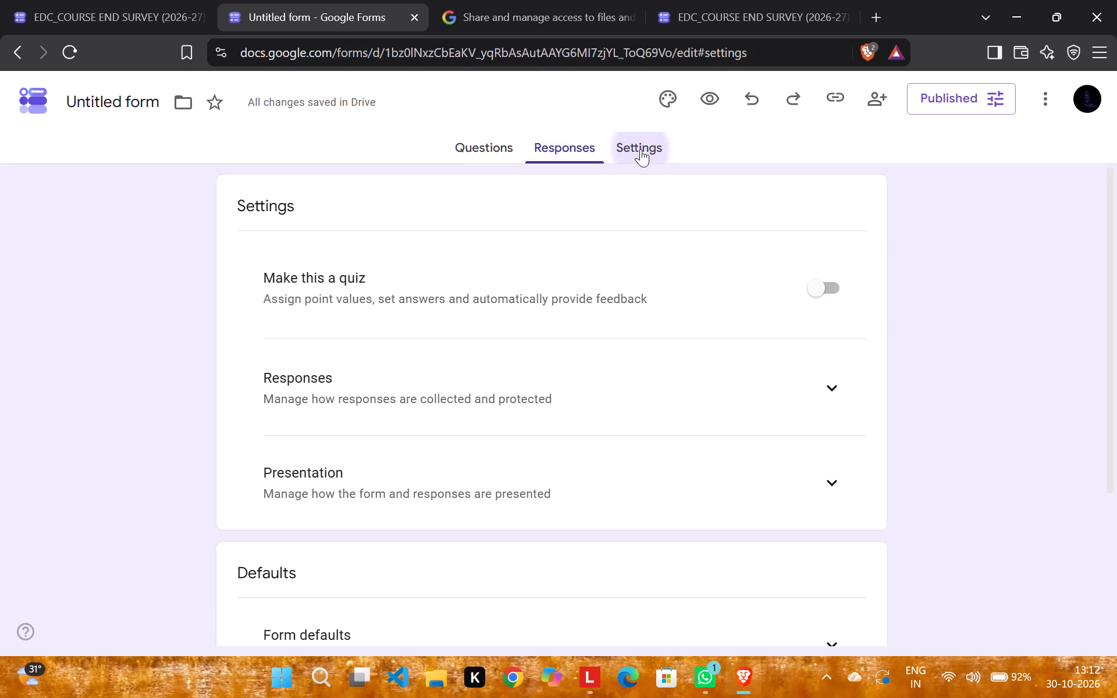
scroll(493, 271, down, 3)
scroll(482, 292, up, 4)
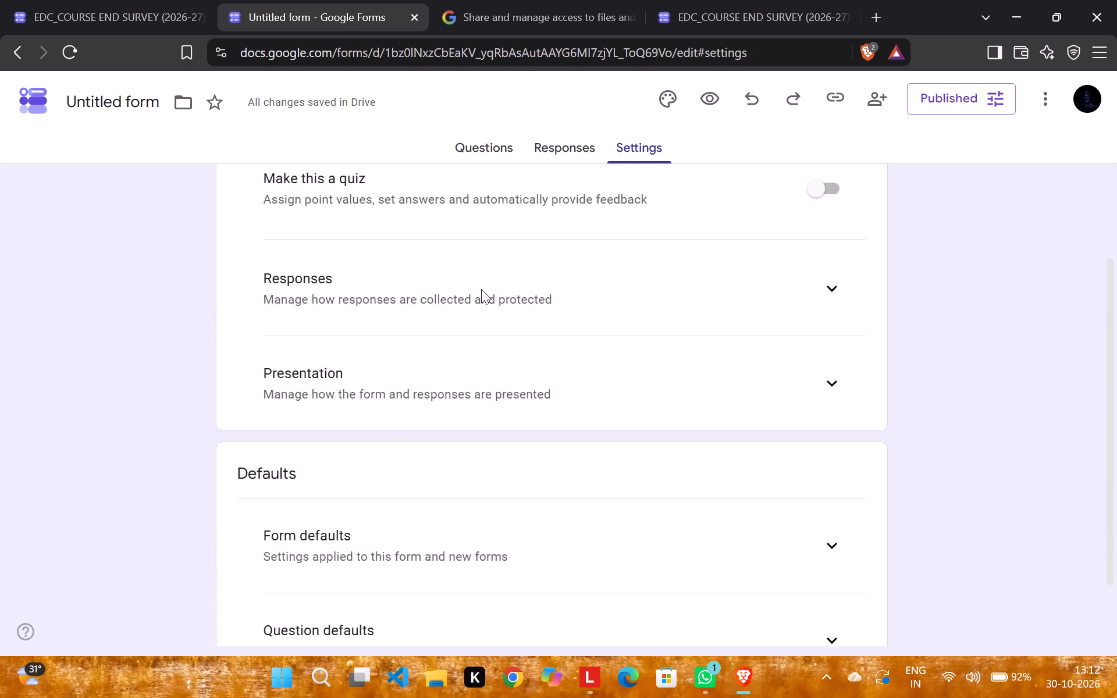
click(585, 154)
Review the published form's responder management, examining the shared editor's role options and the general access options for the responder view.
click(934, 104)
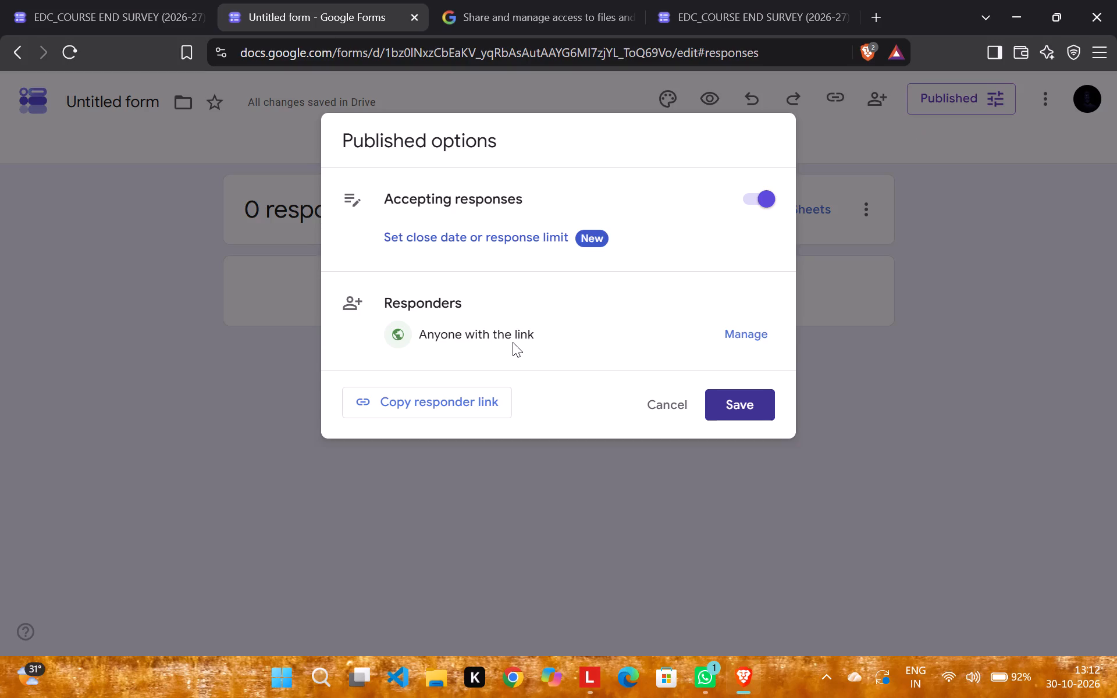
click(739, 343)
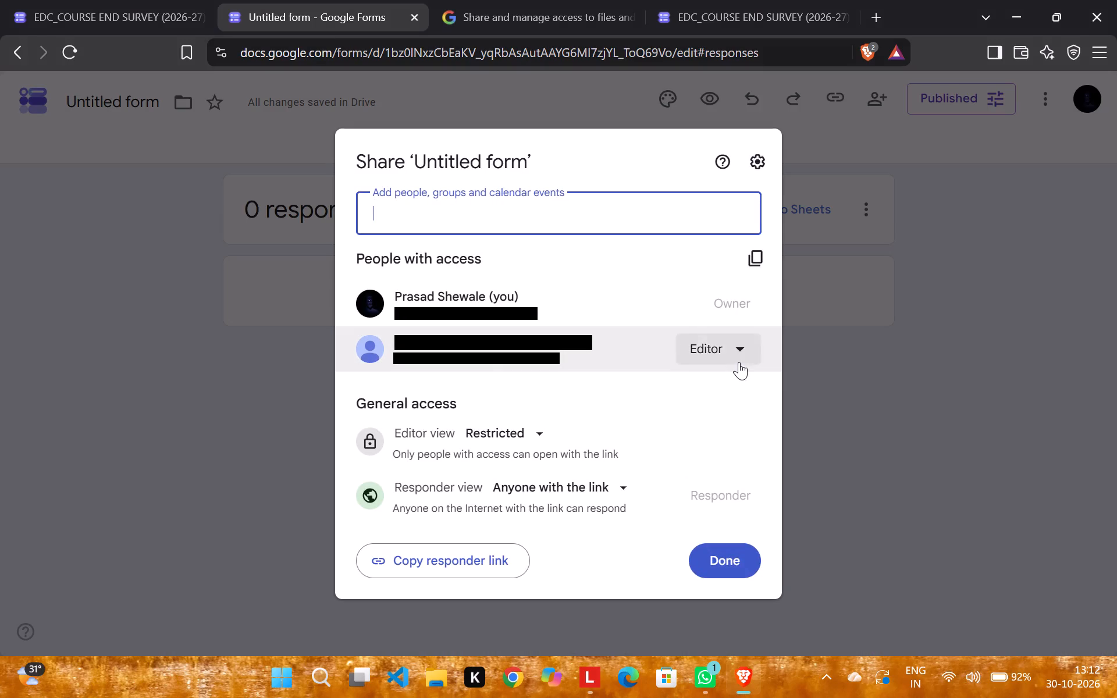
click(738, 364)
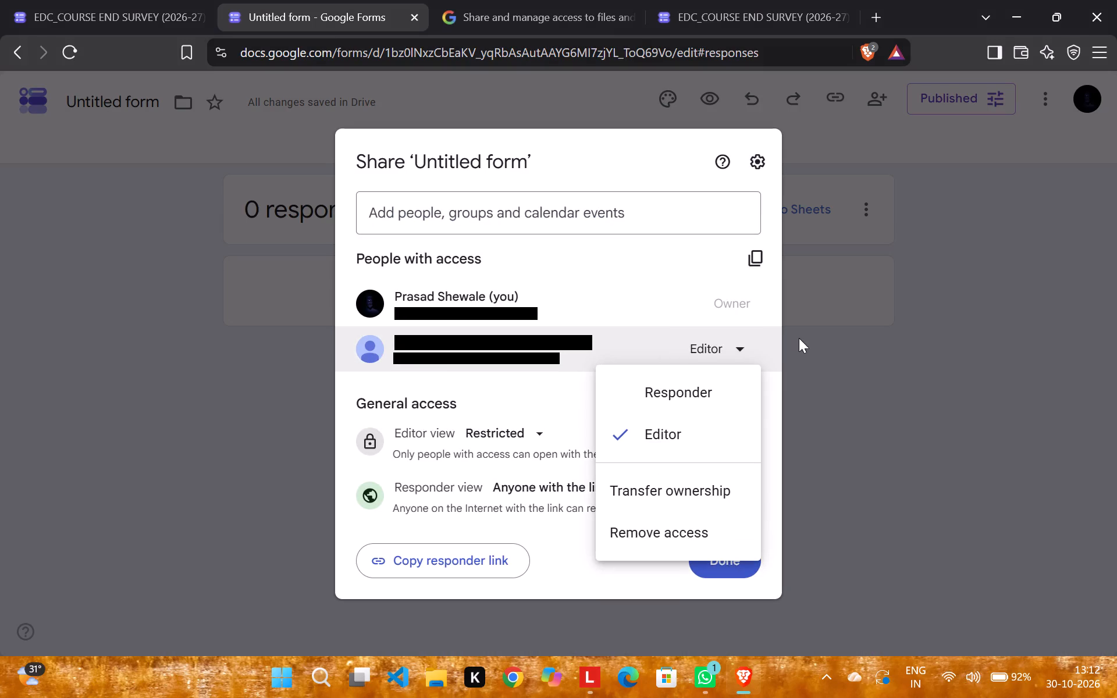
click(590, 181)
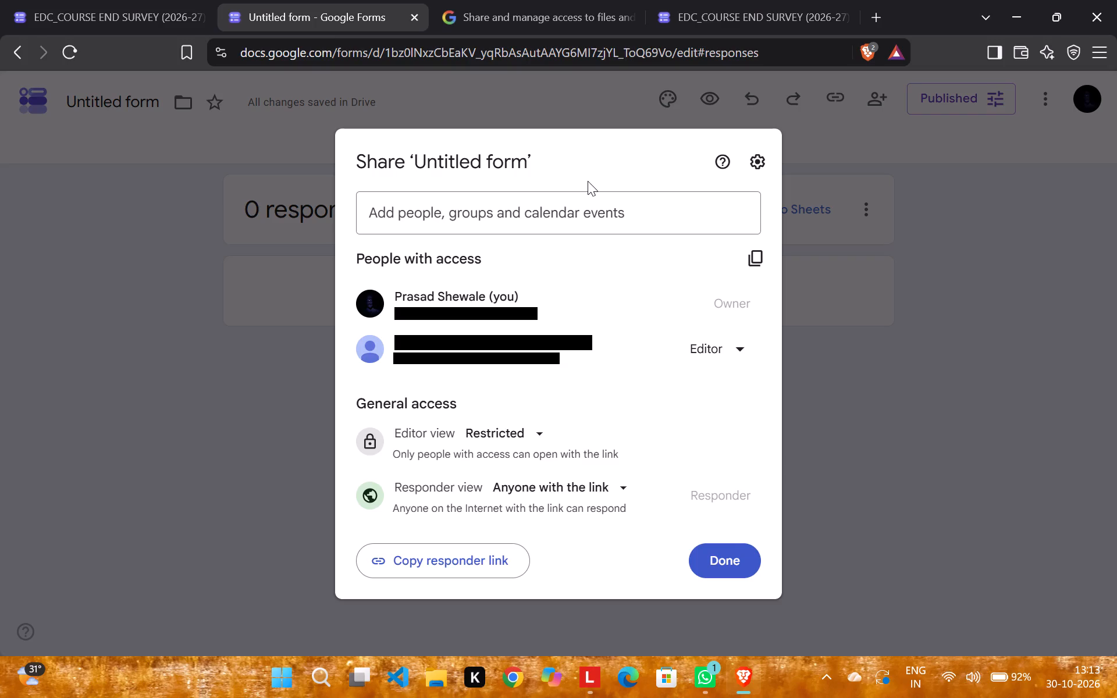
click(588, 181)
click(542, 487)
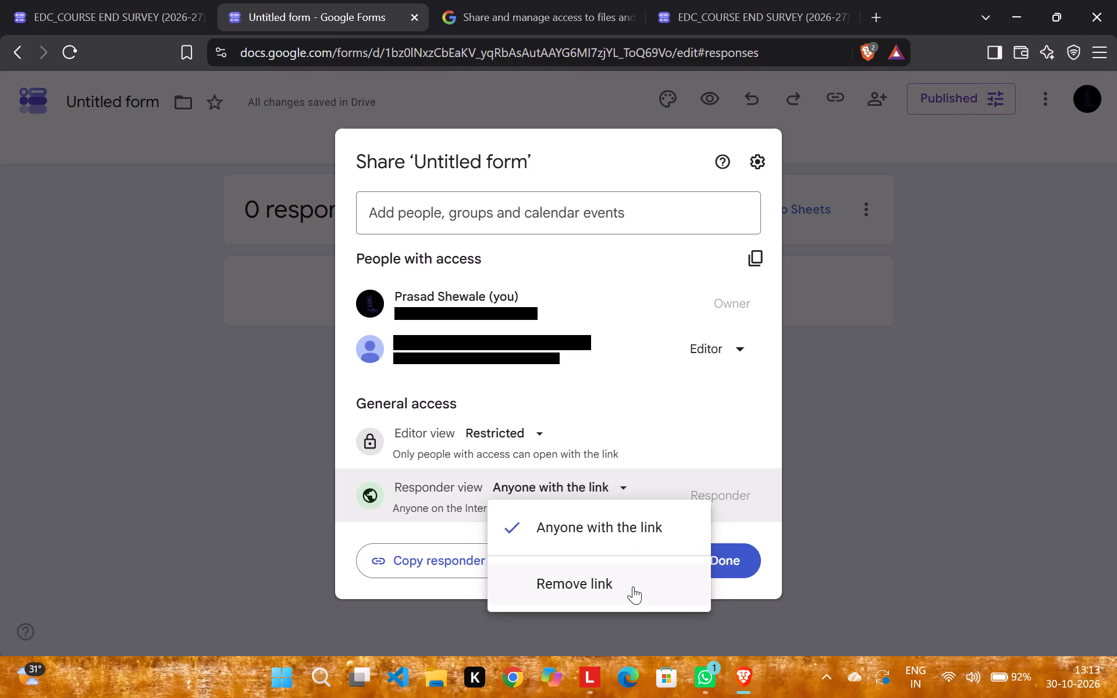
click(605, 482)
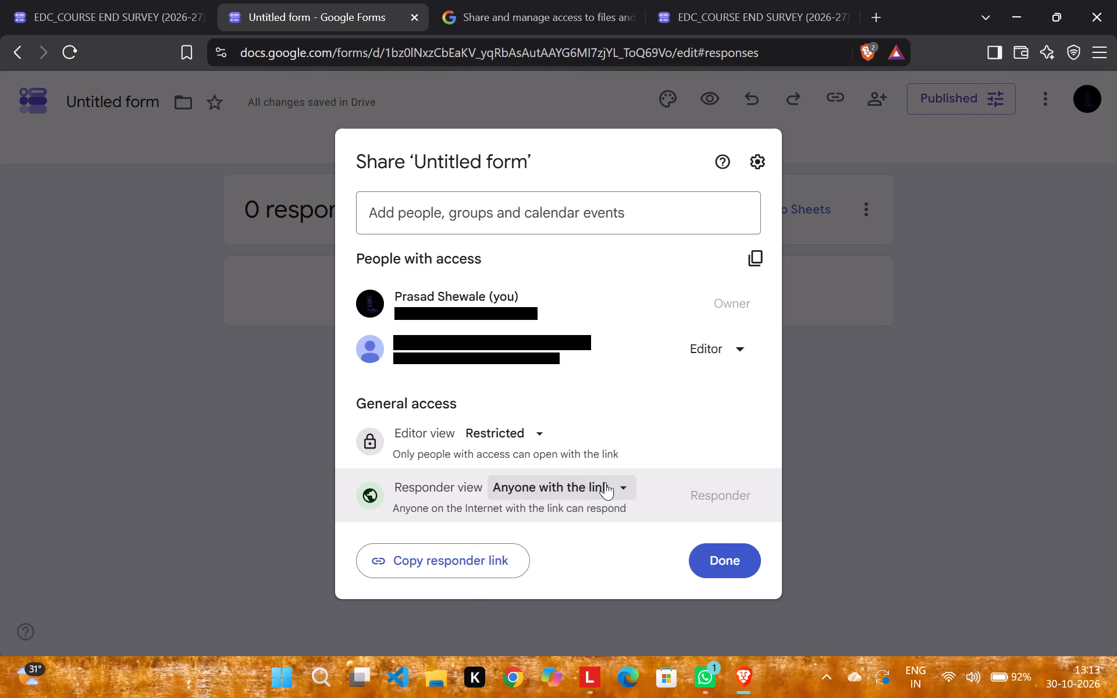
click(705, 568)
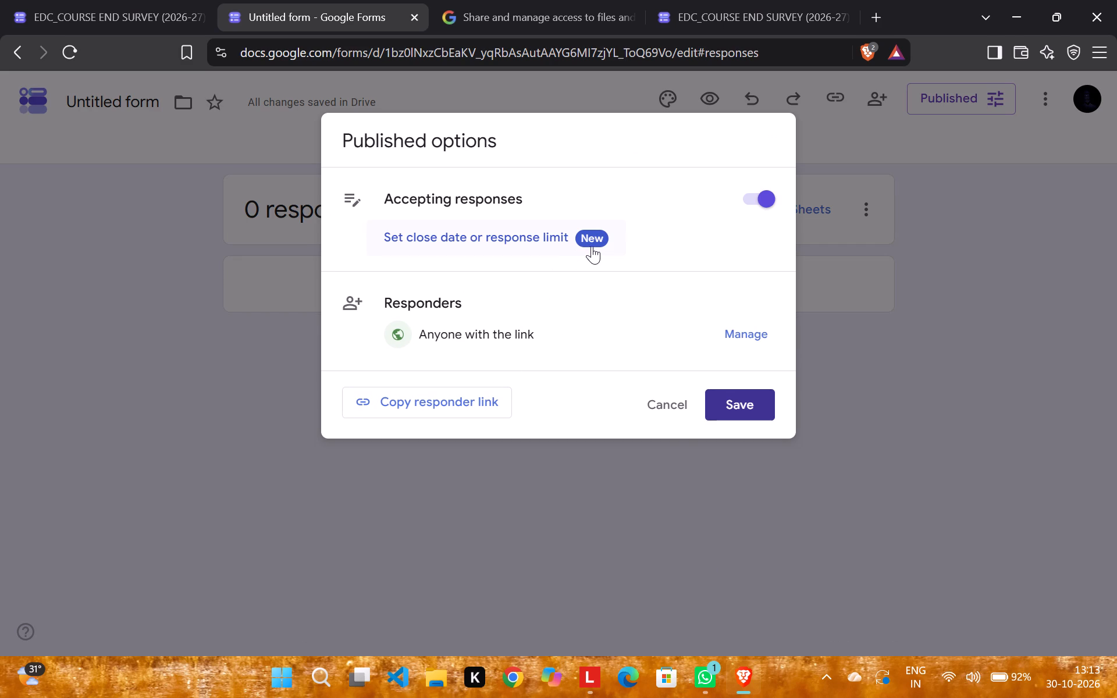
Dismiss the published options without changes and reload the Untitled form's responses page.
click(714, 462)
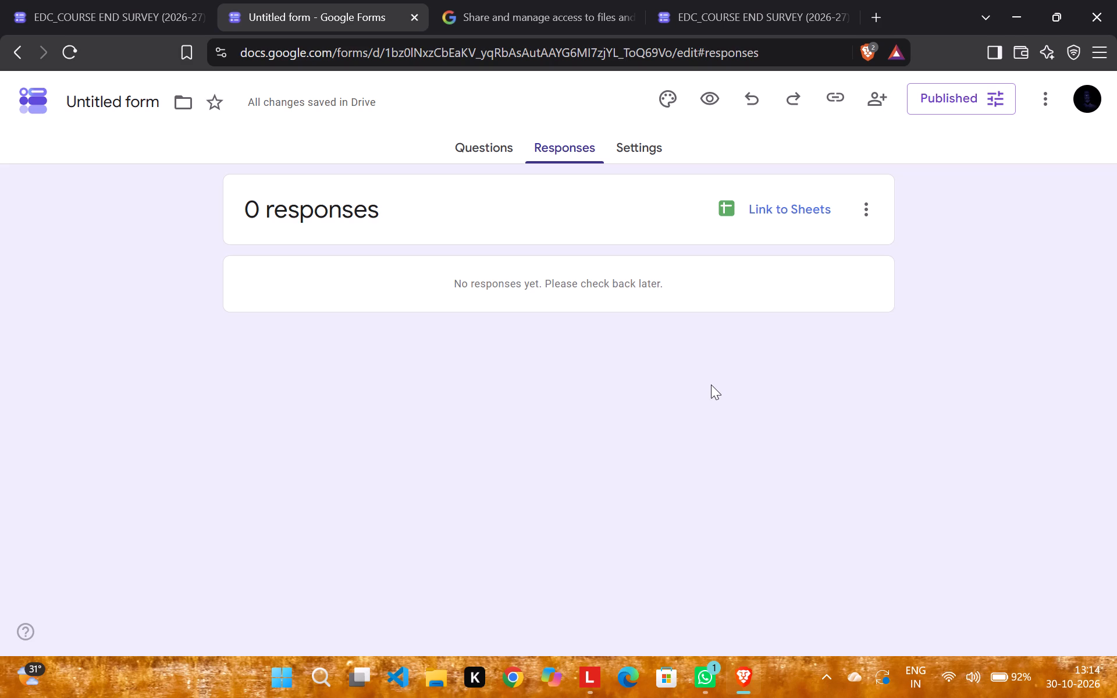
key(ctrl+r)
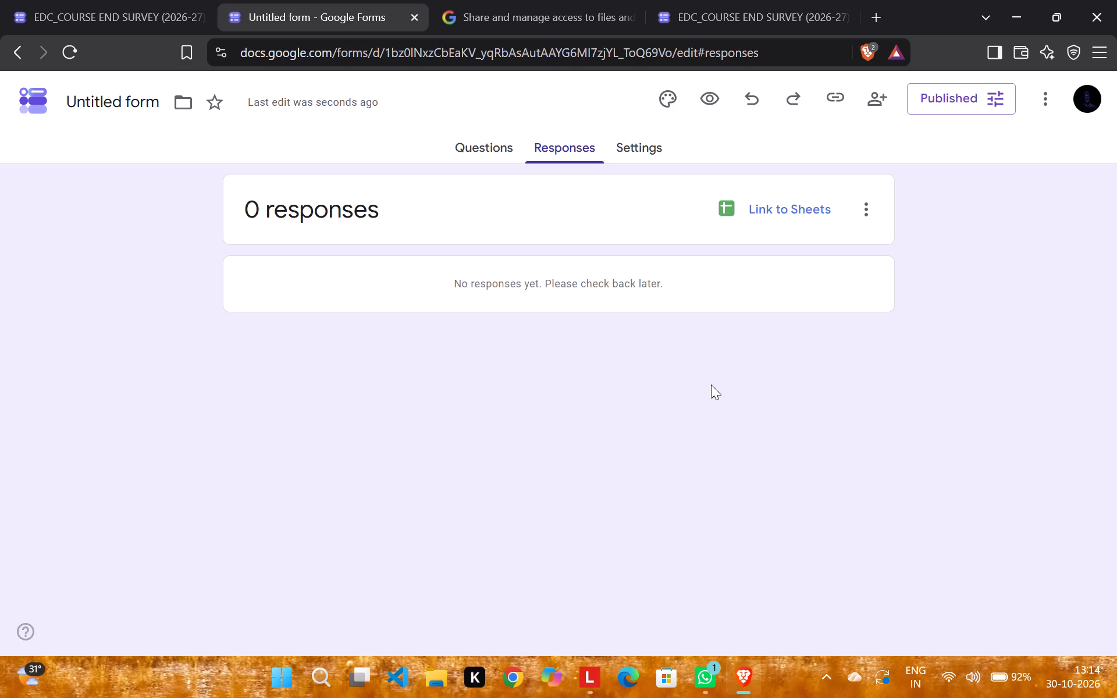
Close the browser window together with all of its open tabs.
click(1113, 1)
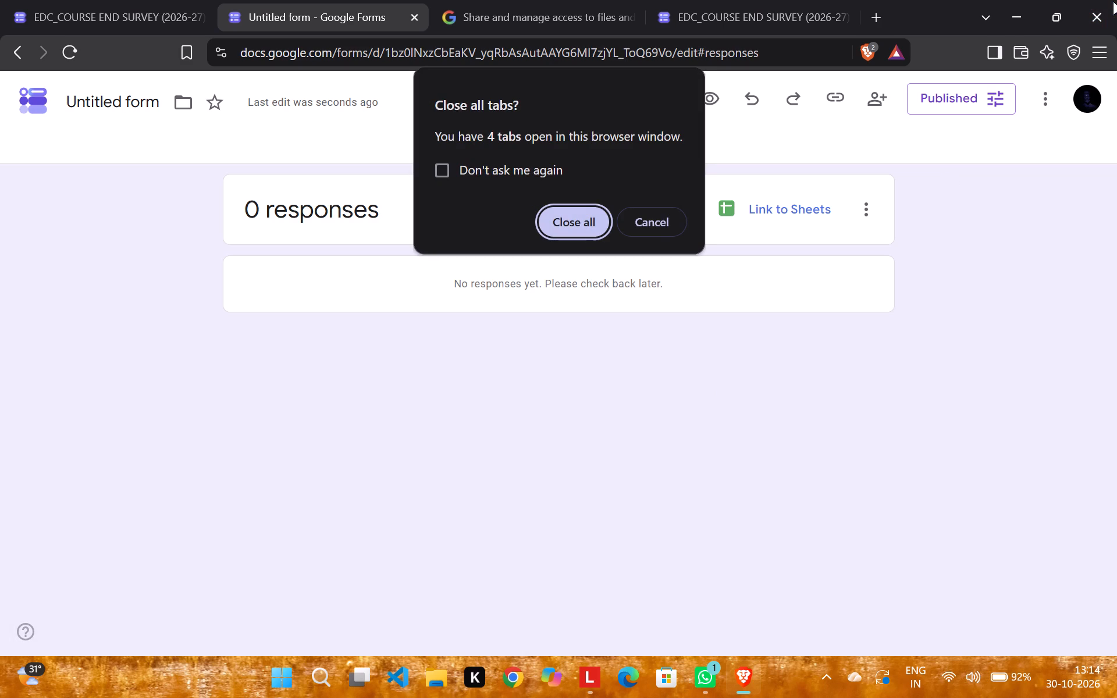
click(585, 230)
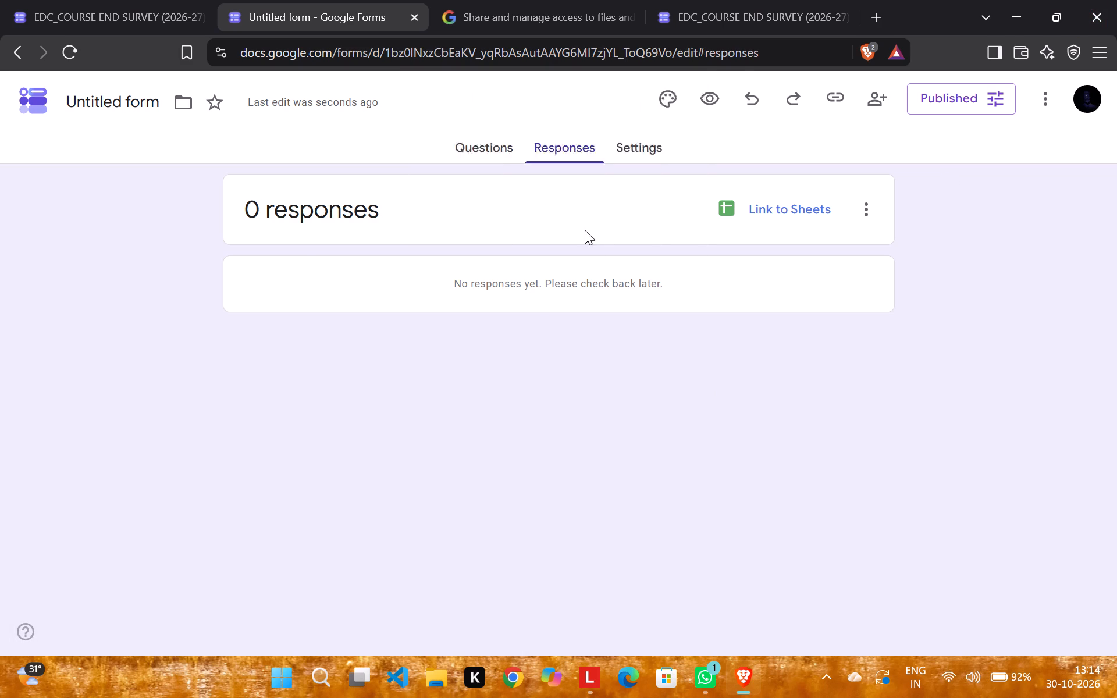